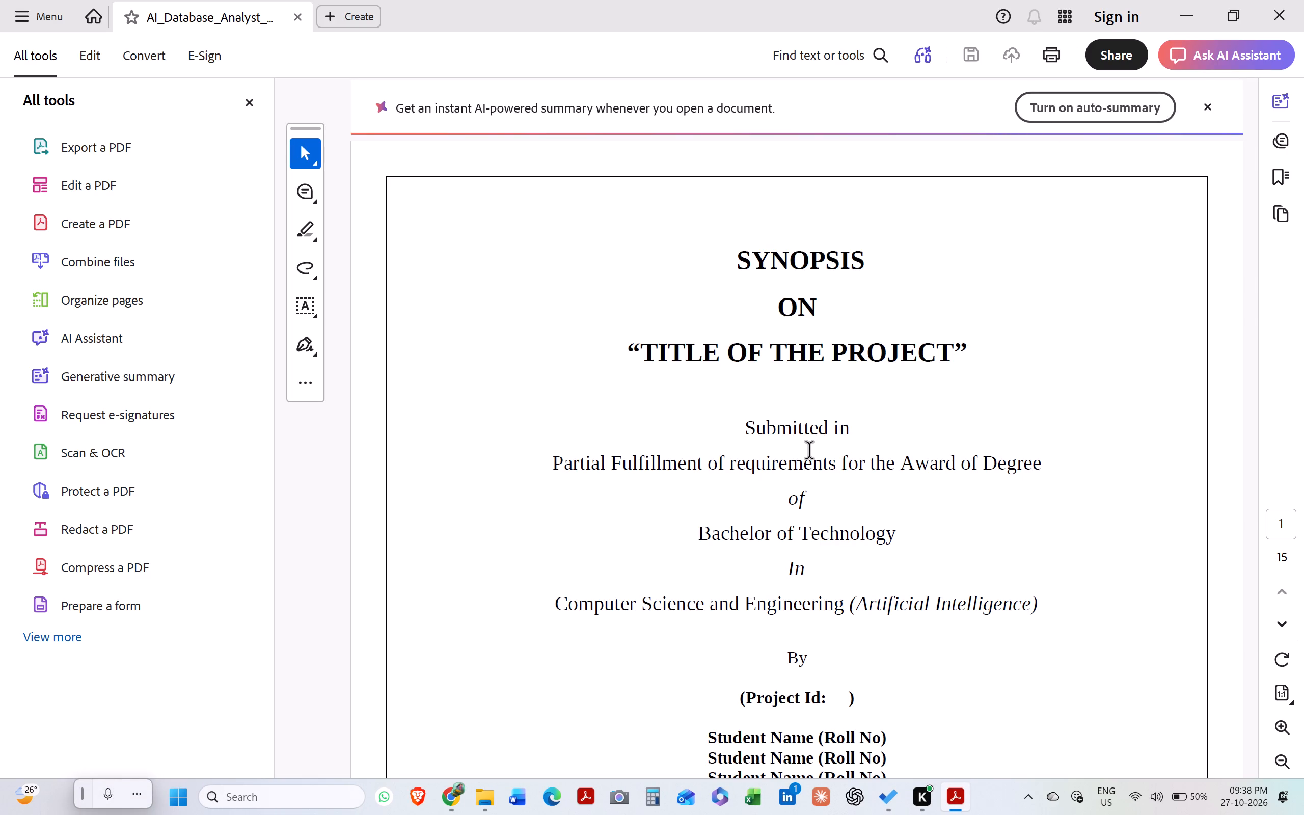
Check the pages of the downloaded PDF in Adobe Acrobat, from the synopsis cover to the literature survey, and close it.
left_click(810, 452)
scroll(810, 452, "down", 9)
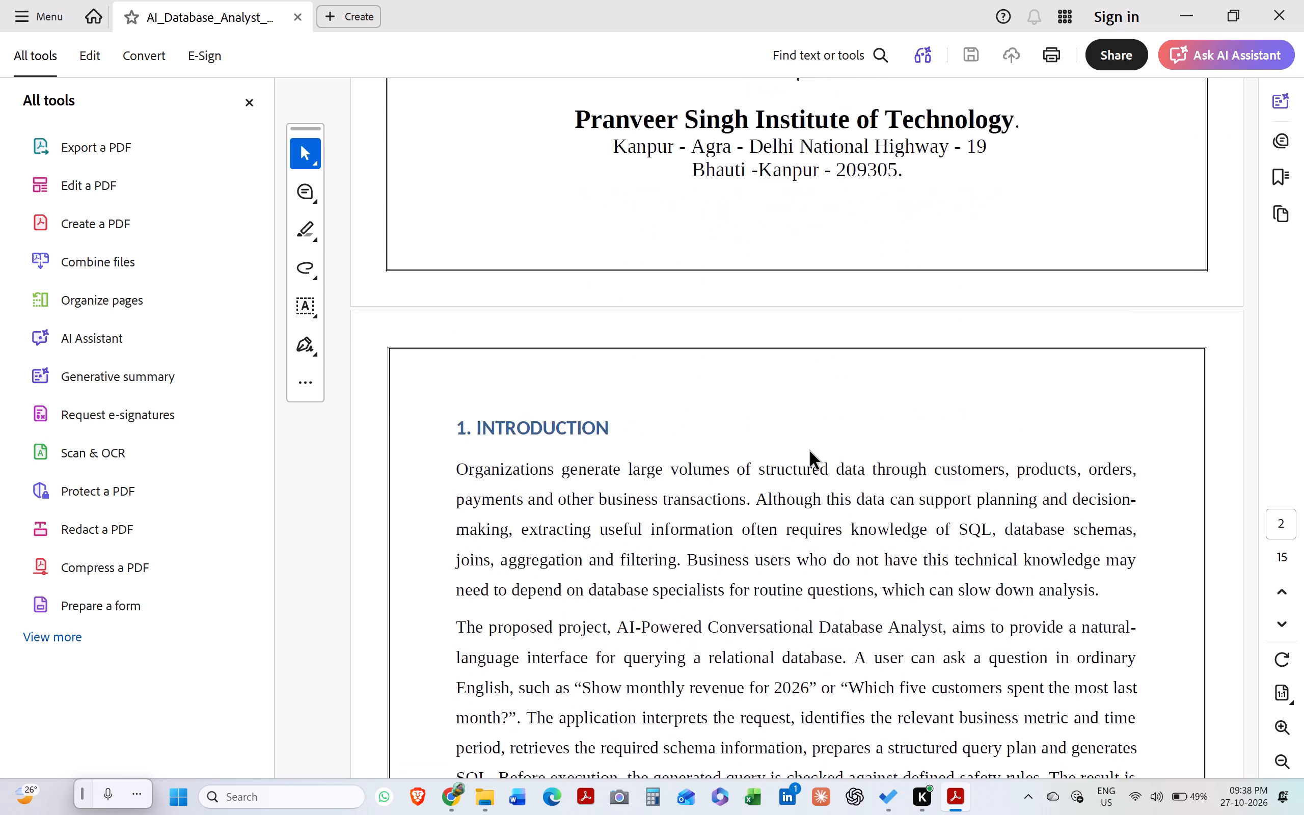
scroll(810, 452, "down", 14)
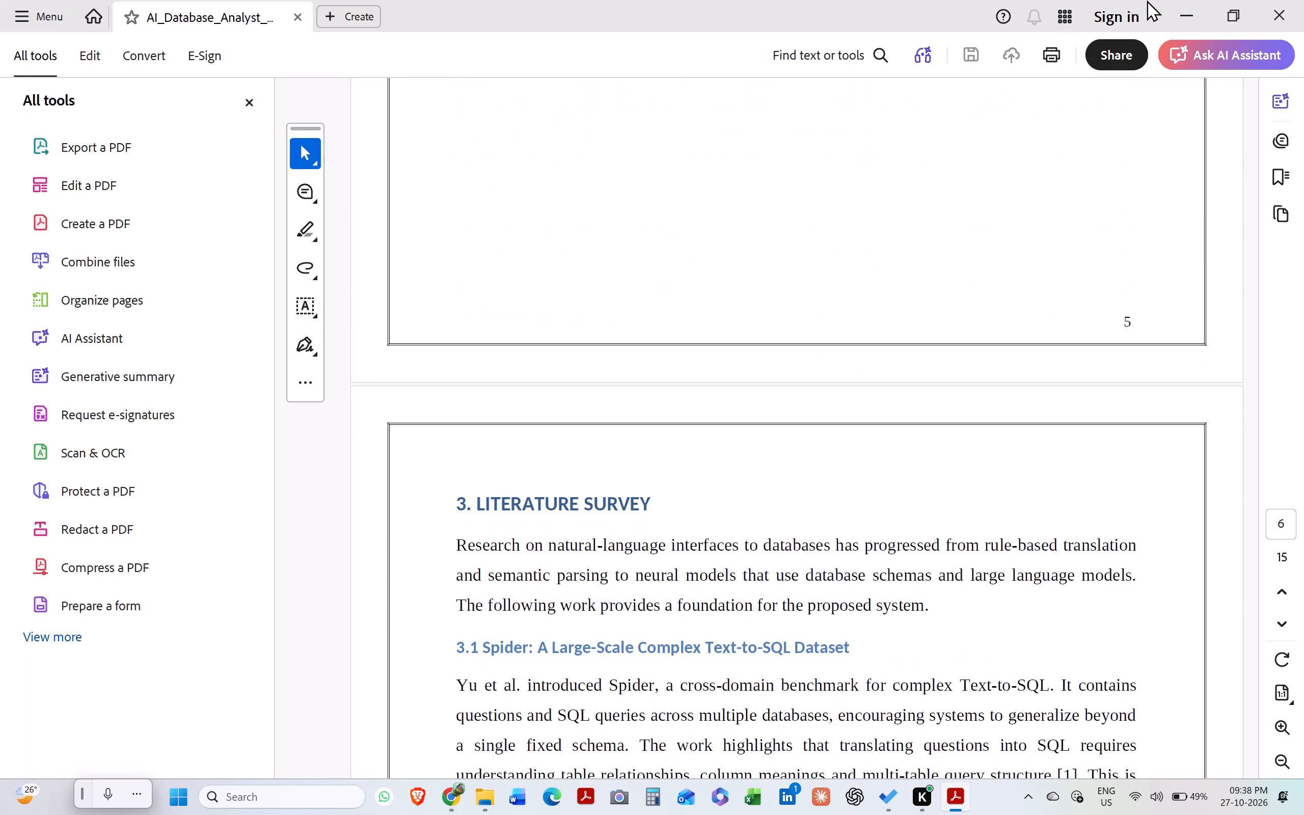
left_click(1303, 0)
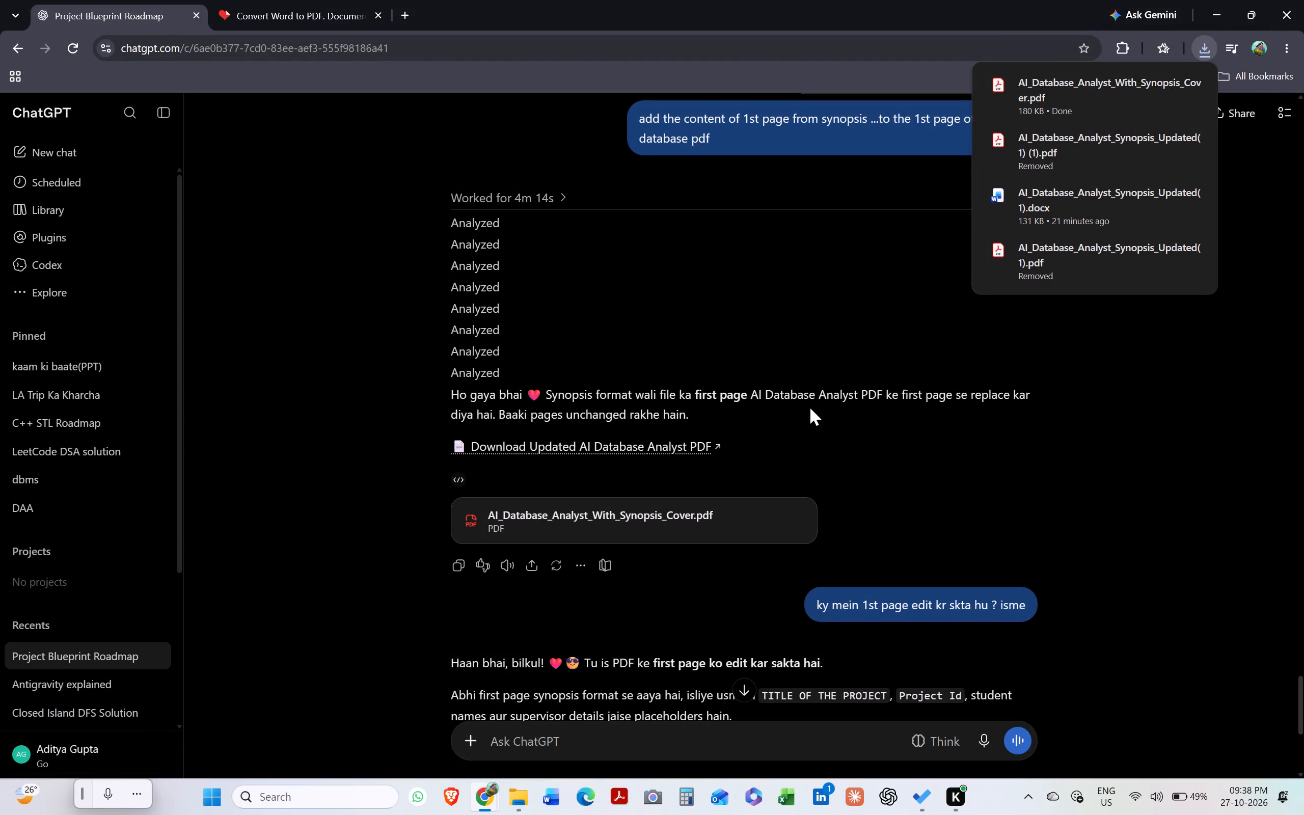
Show the downloaded PDF in its Downloads folder and delete the Word document AI_Database_Analyst_Synopsis_Updated(1) there.
left_click(1165, 89)
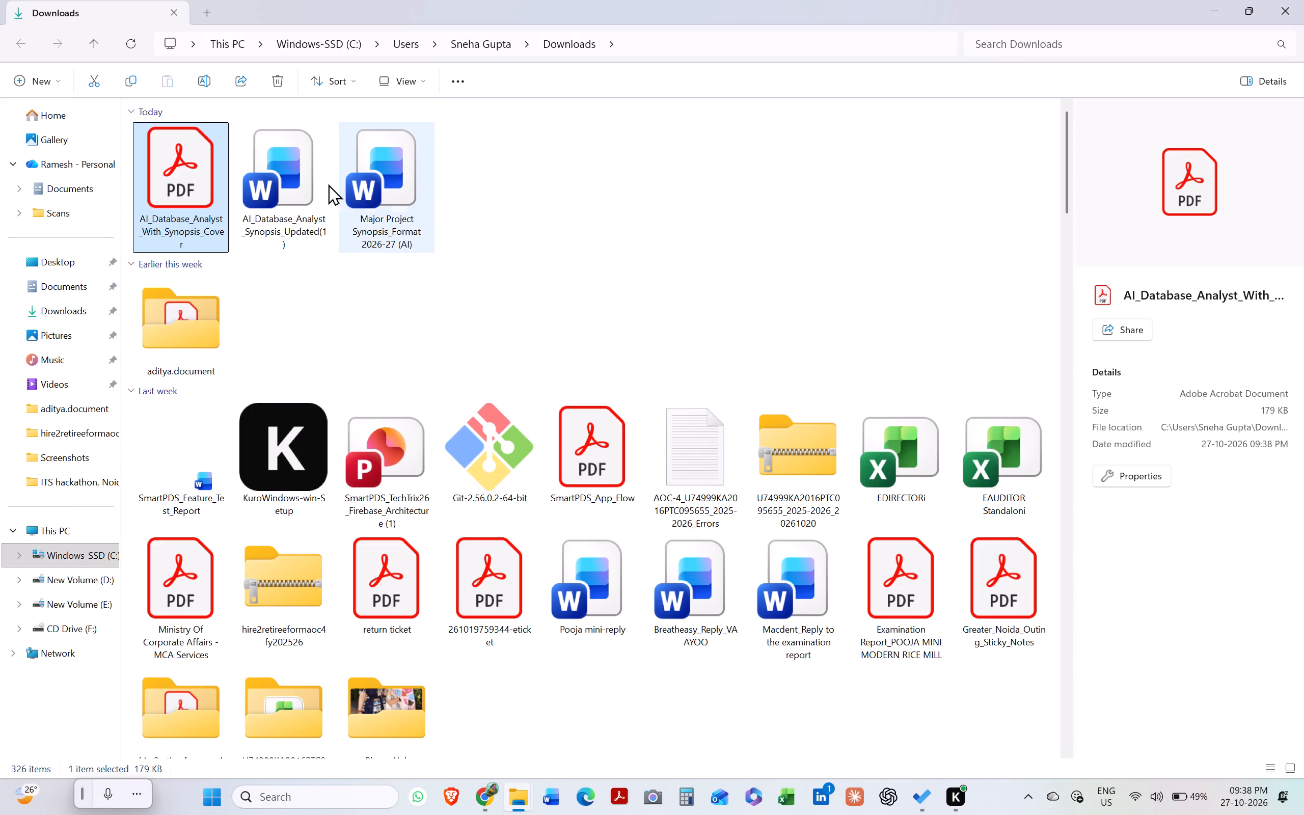
left_click(287, 178)
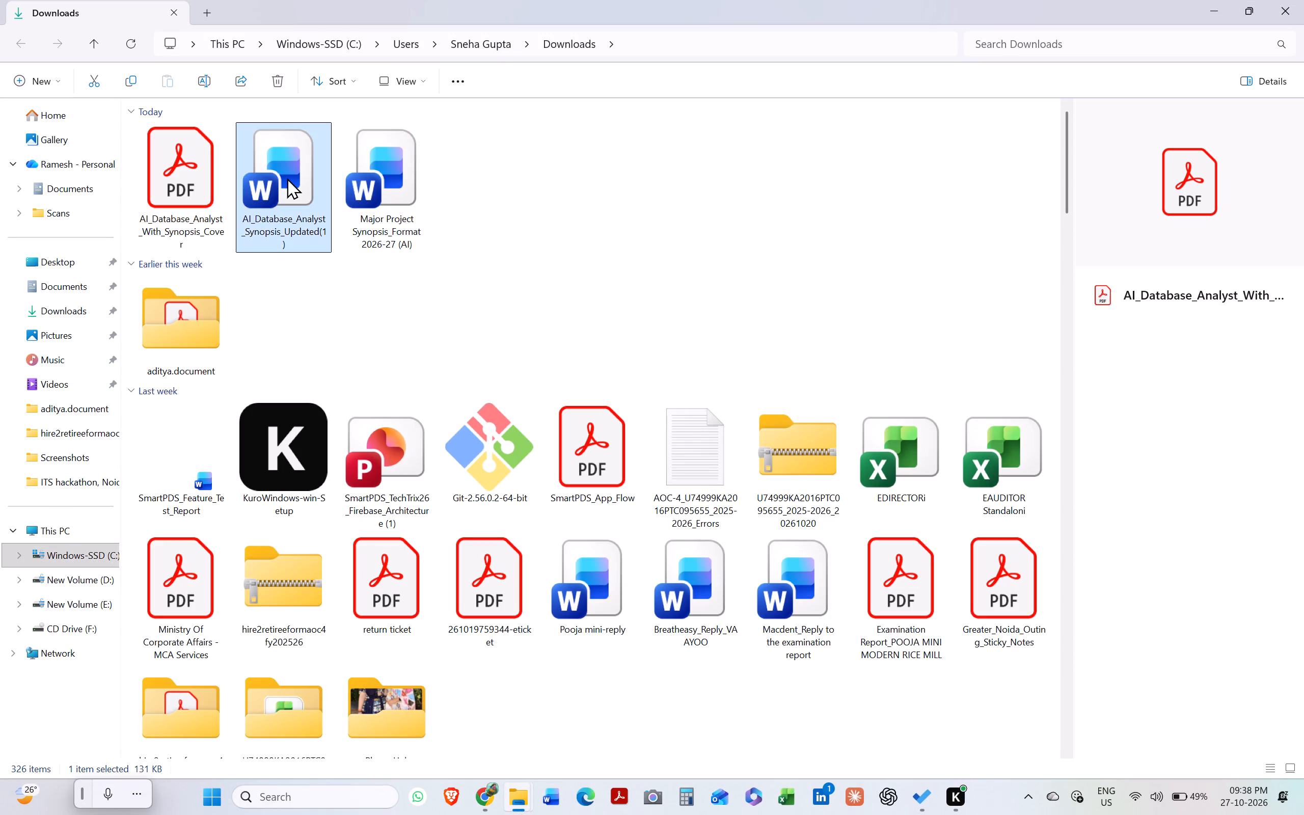
key("Delete")
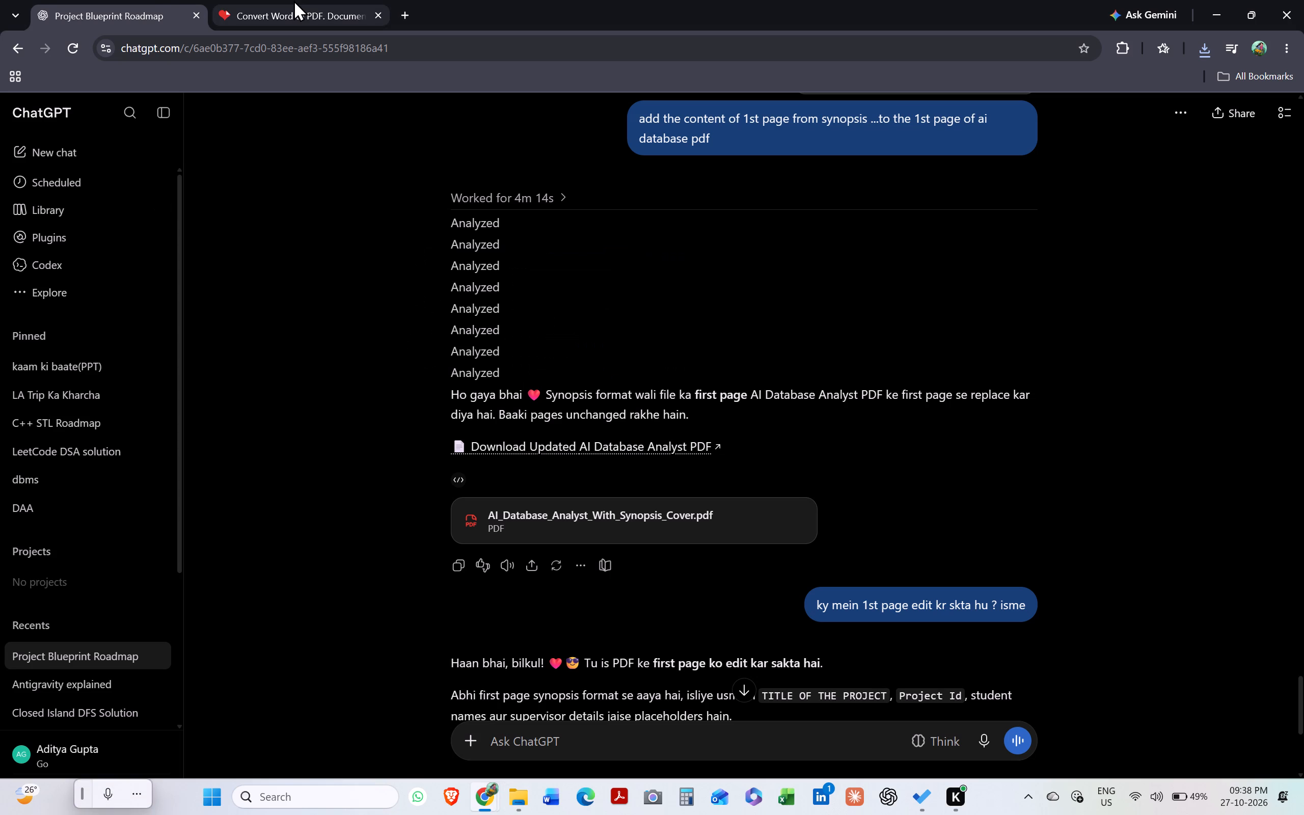
Go back from iLovePDF's Word to PDF page to the search results and open its PDF to WORD Converter.
left_click(293, 0)
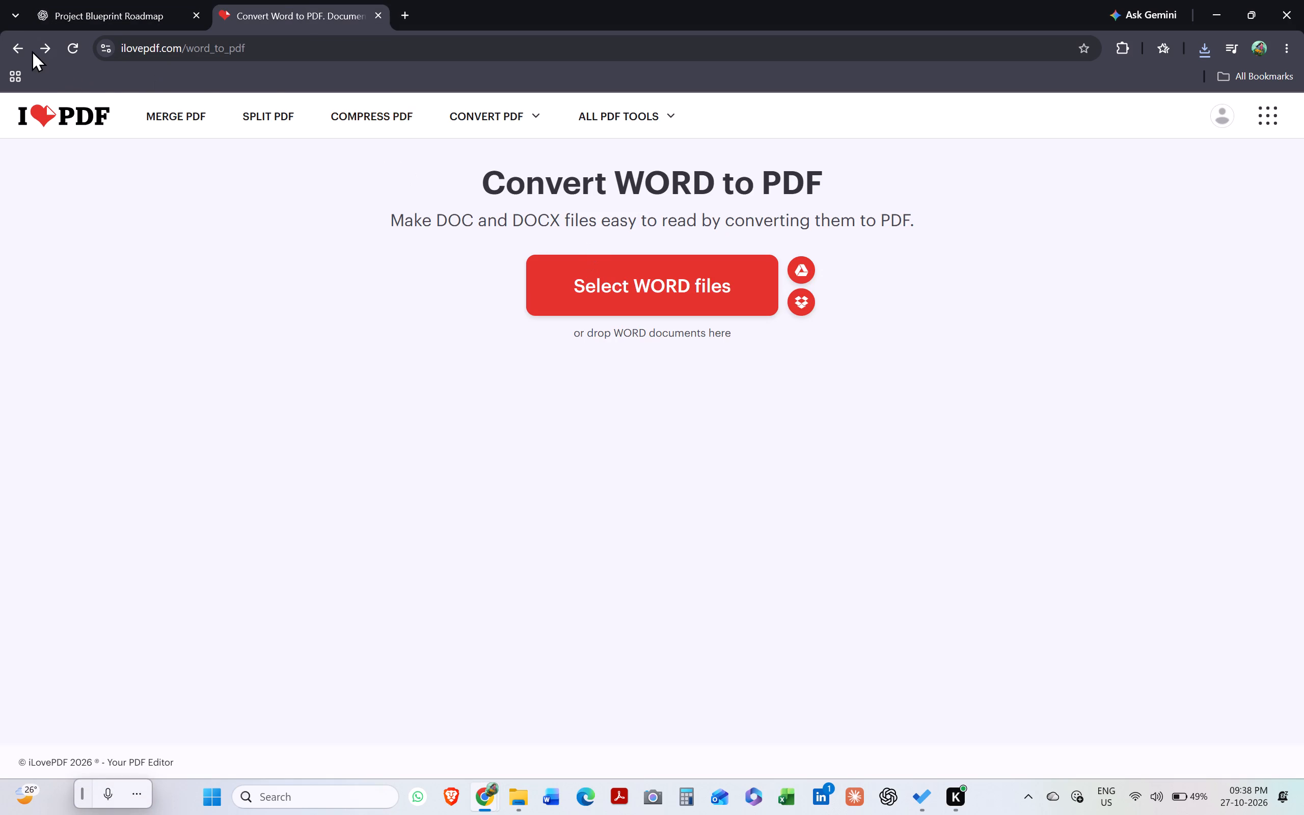
left_click(31, 49)
left_click(21, 46)
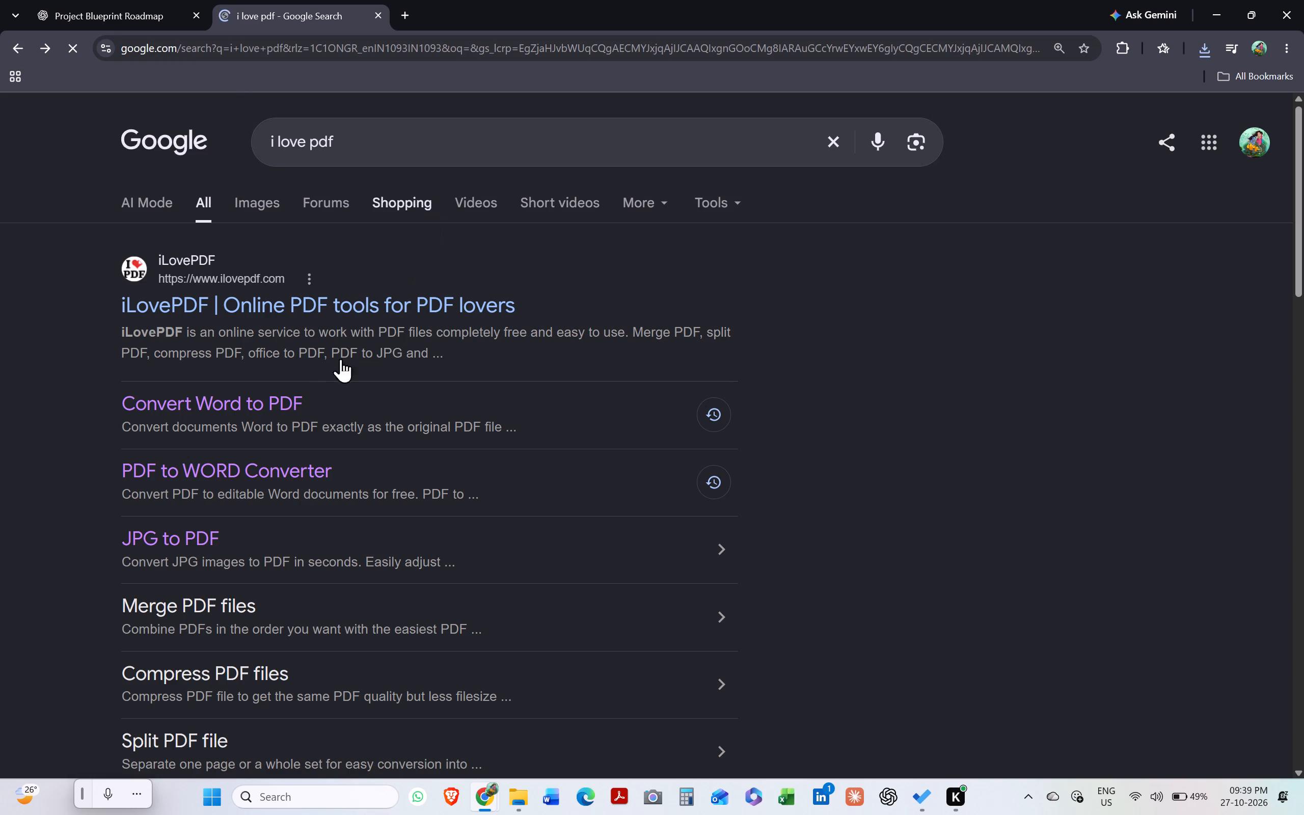
left_click(258, 455)
left_click(256, 475)
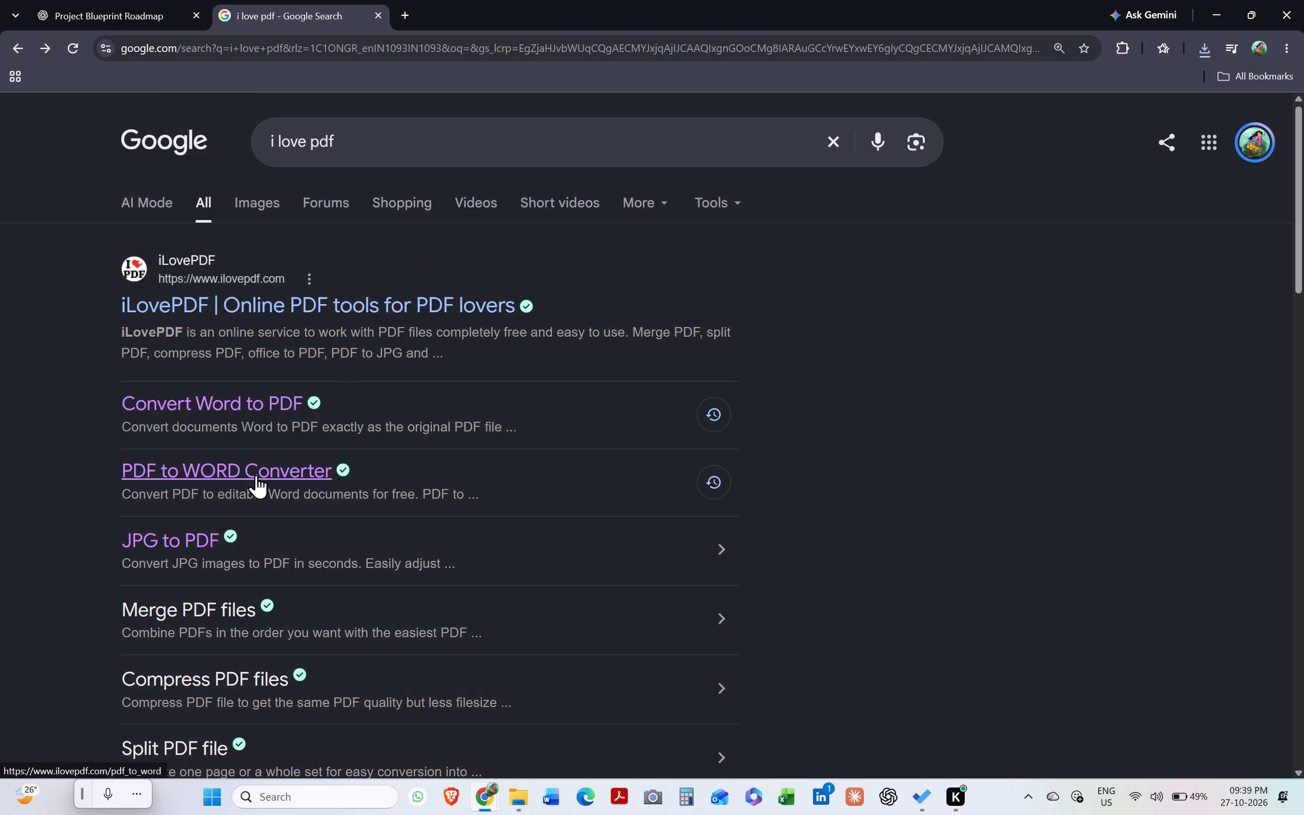
left_click(647, 335)
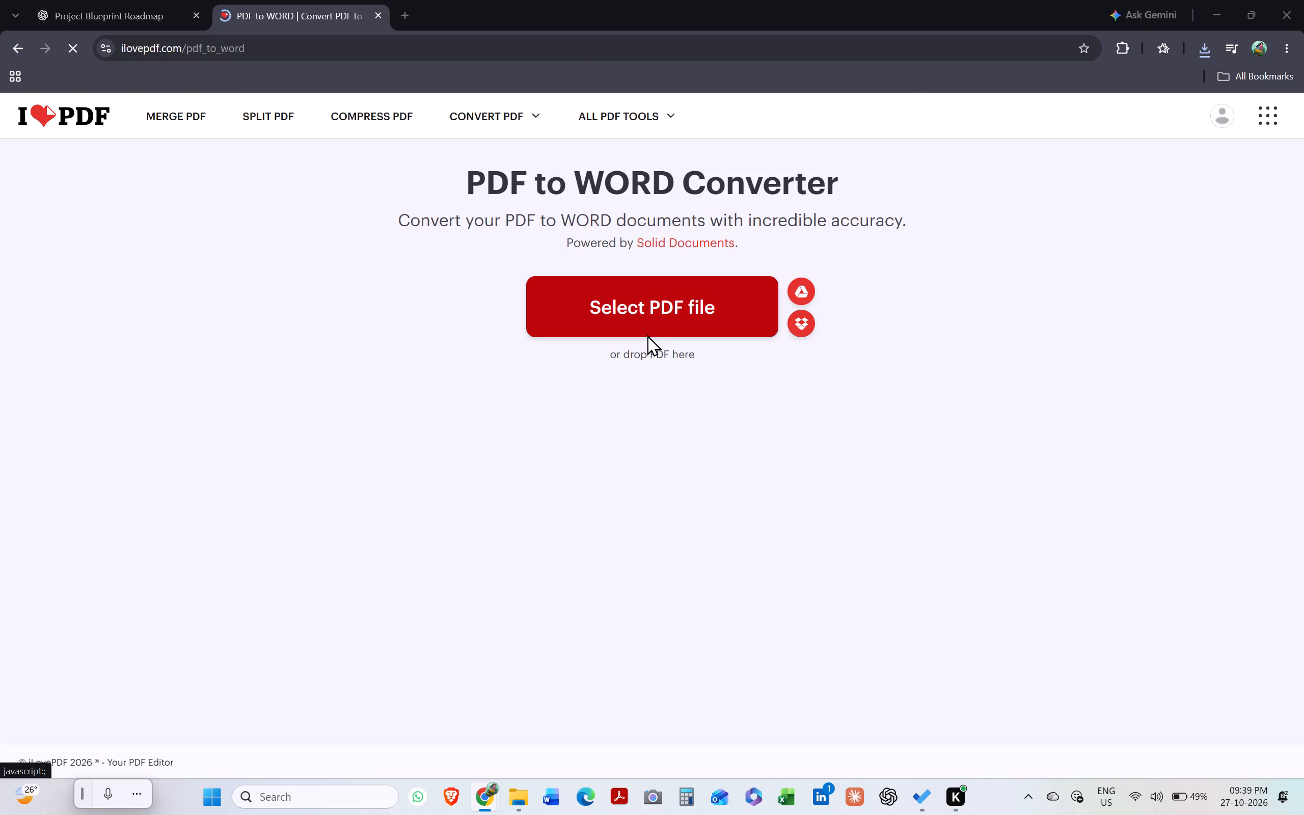
left_click(234, 152)
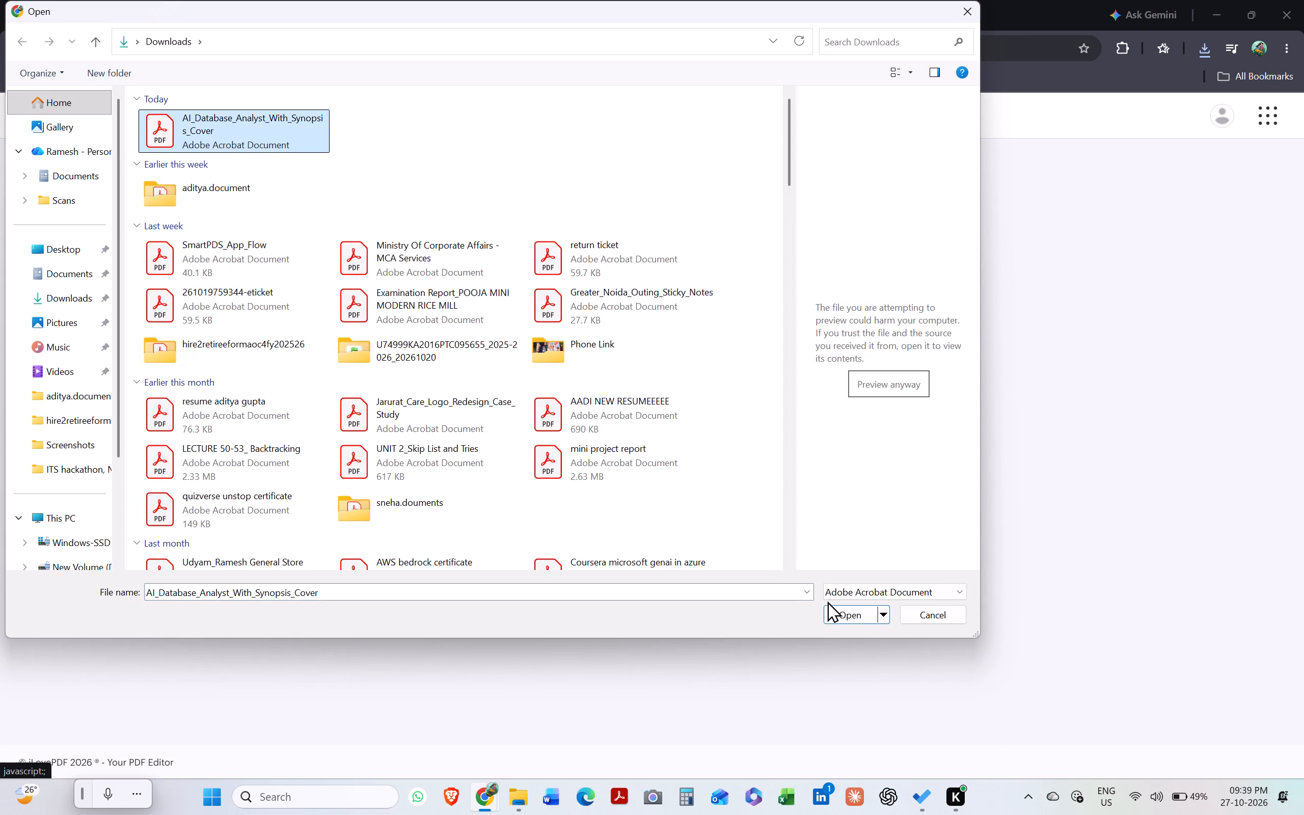
left_click(858, 616)
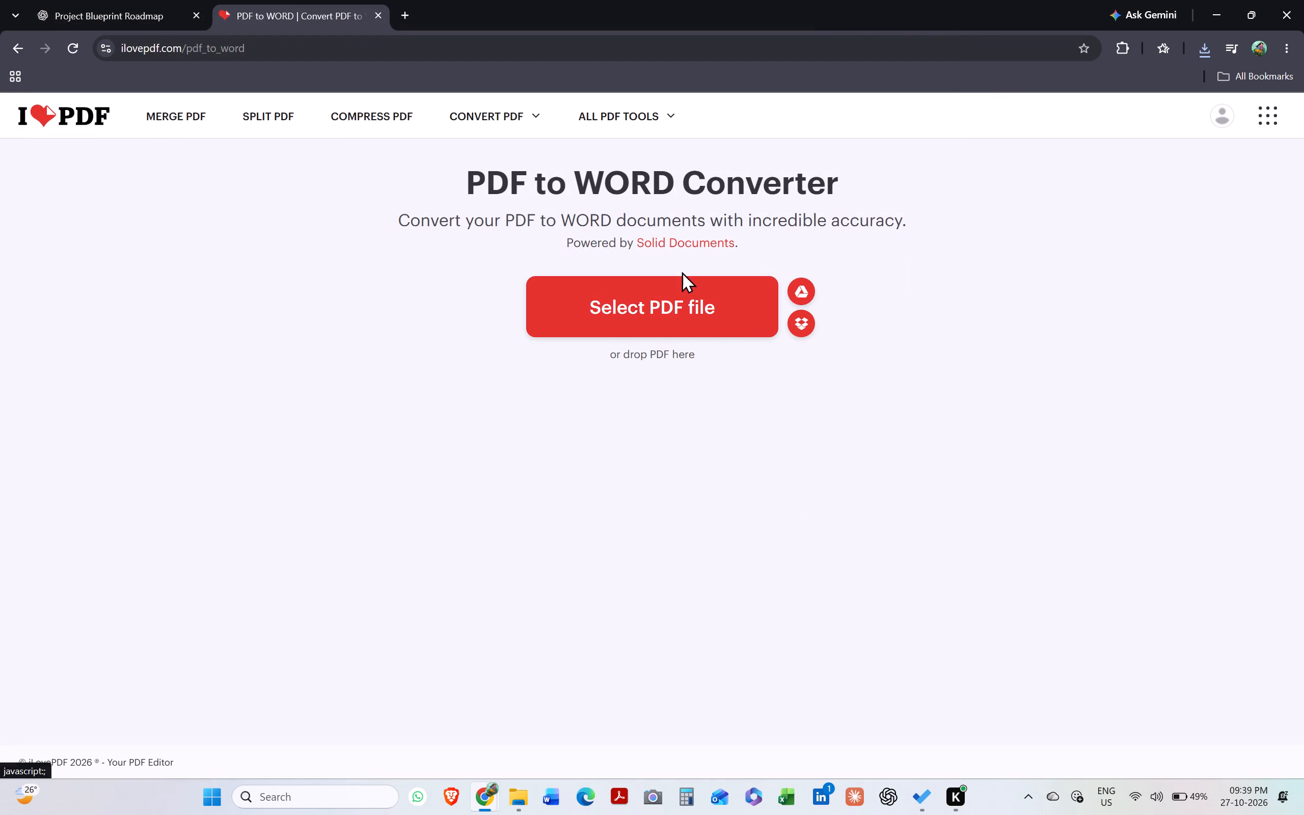
left_click(1106, 713)
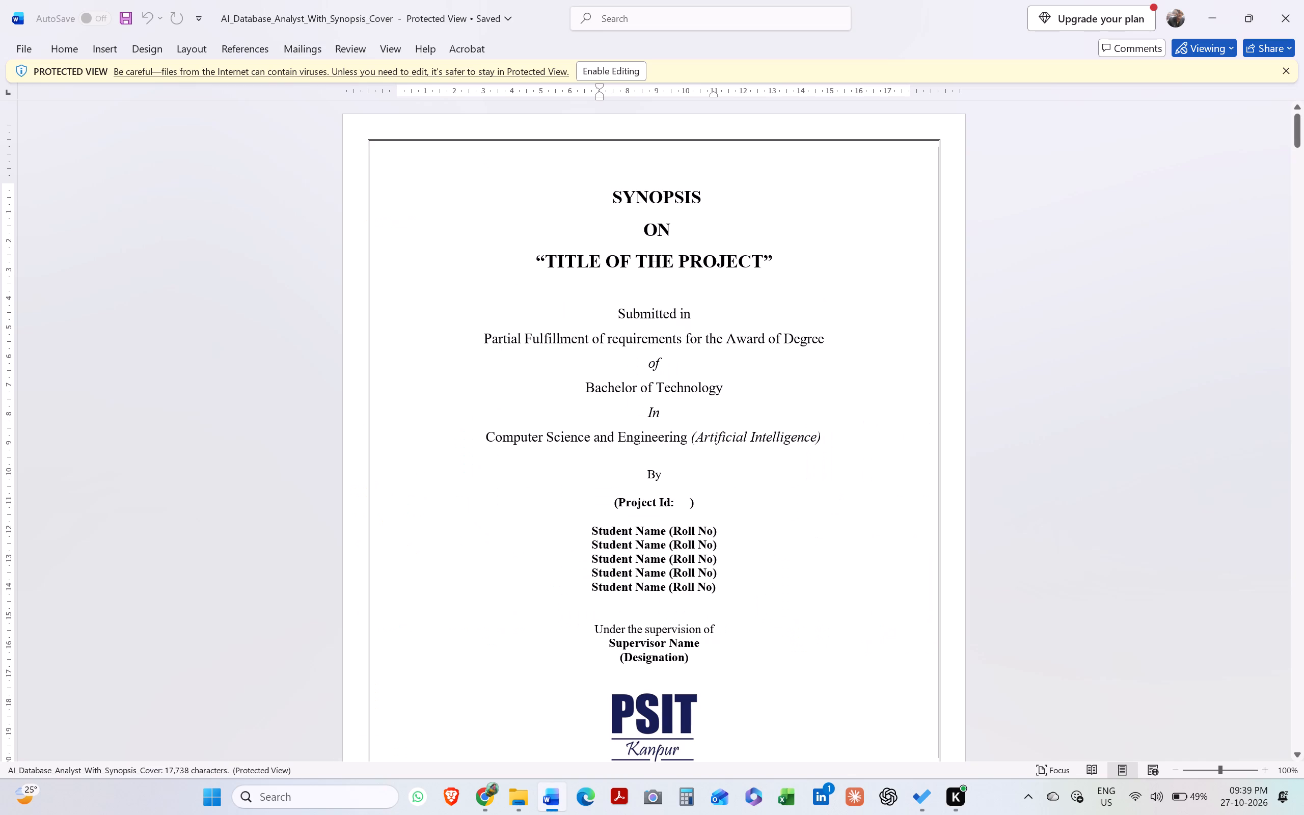
left_click(611, 72)
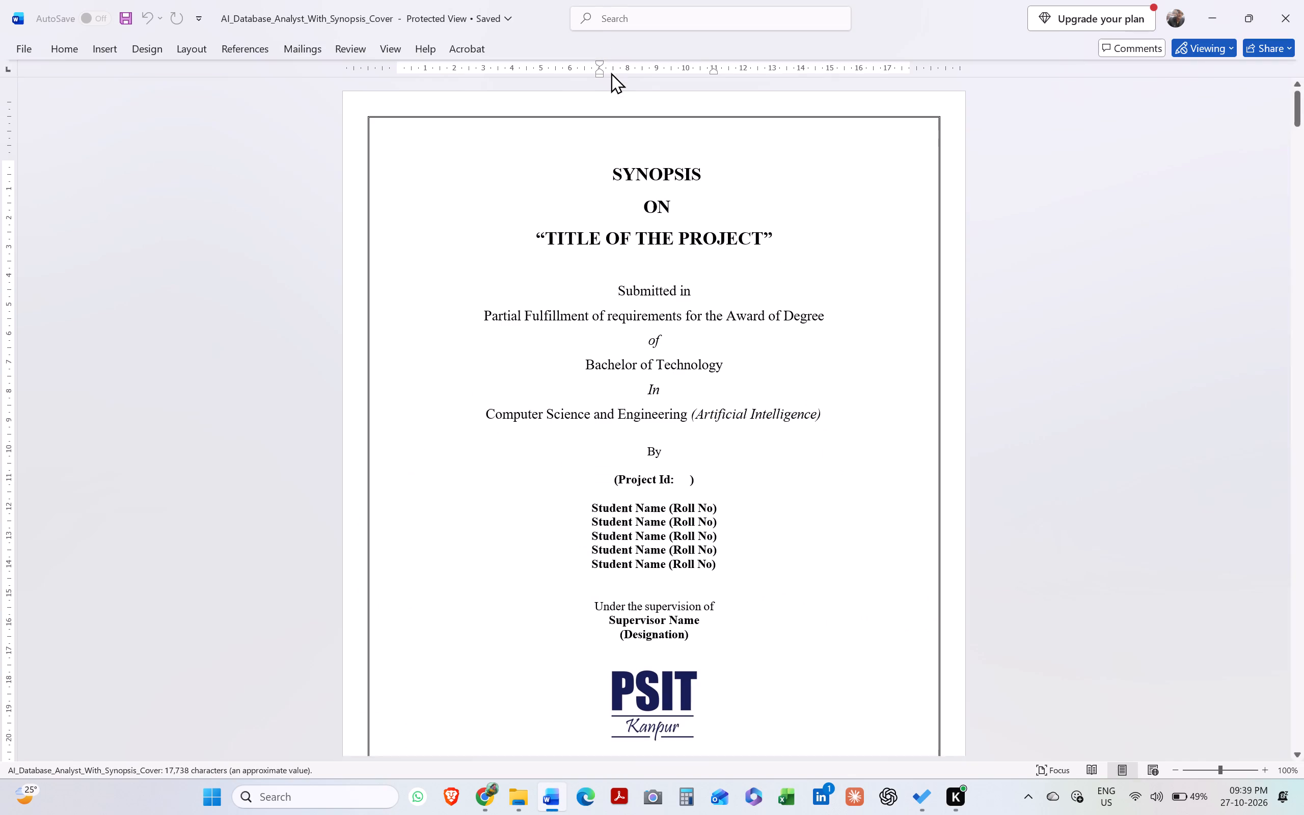
Look over the converted document's pages in a multi-page view, from the synopsis cover through to the IEEE references.
scroll(770, 500, "down", 11)
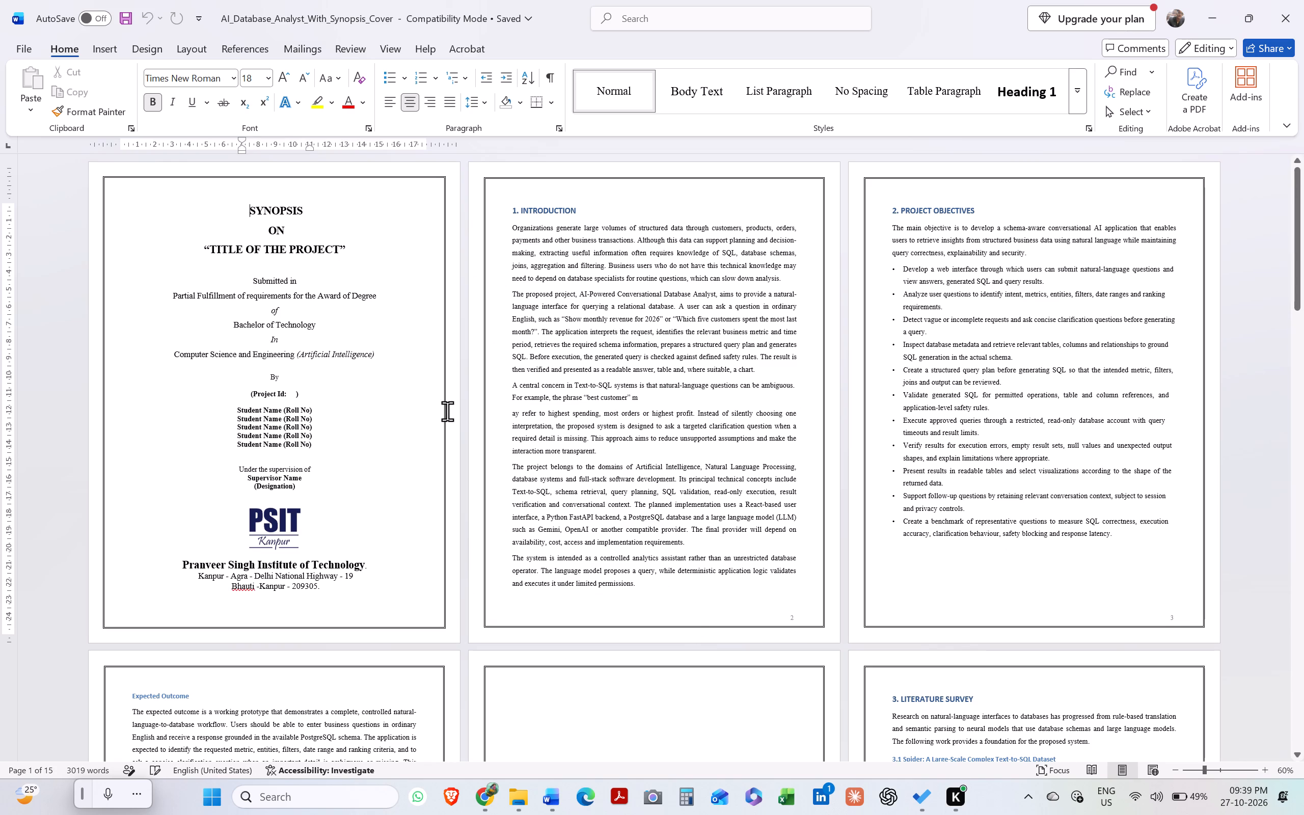
scroll(447, 411, "down", 6)
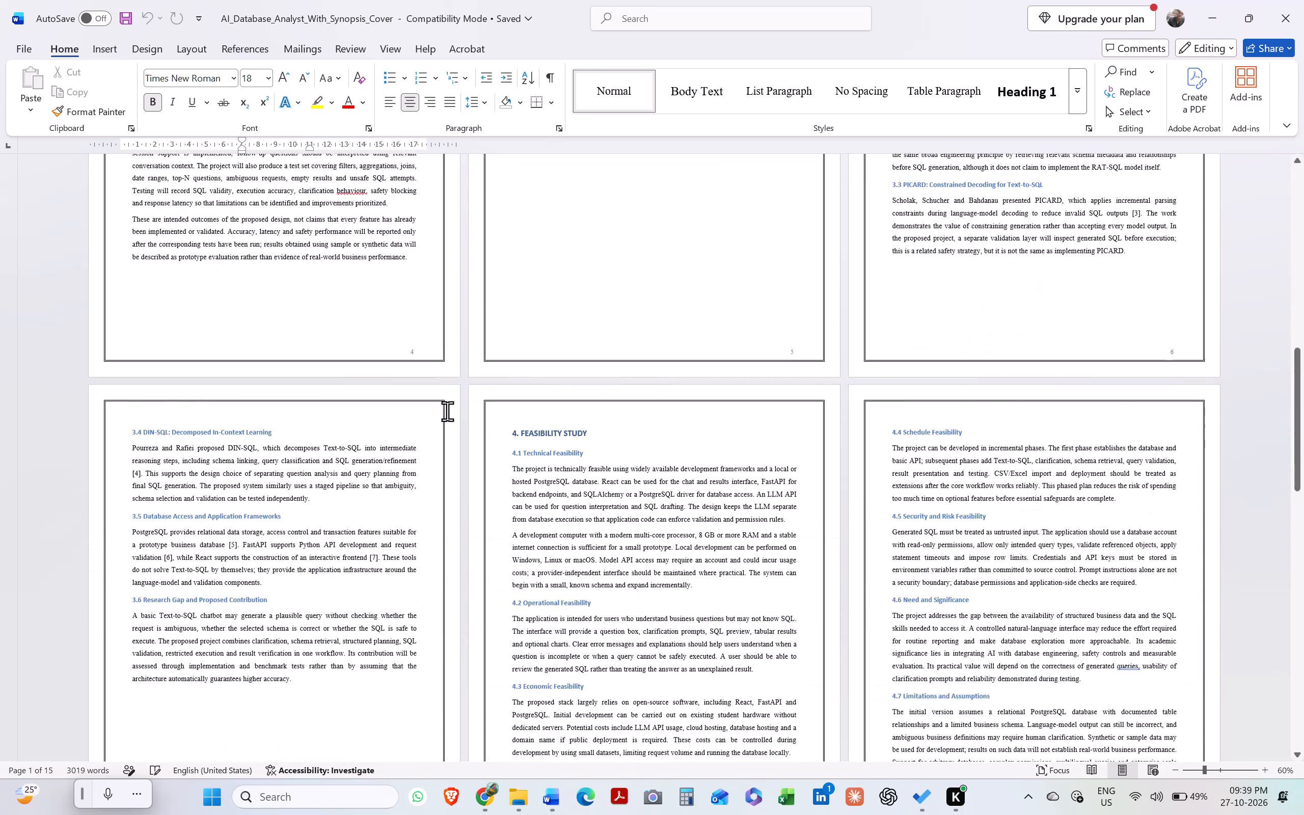
scroll(447, 411, "down", 3)
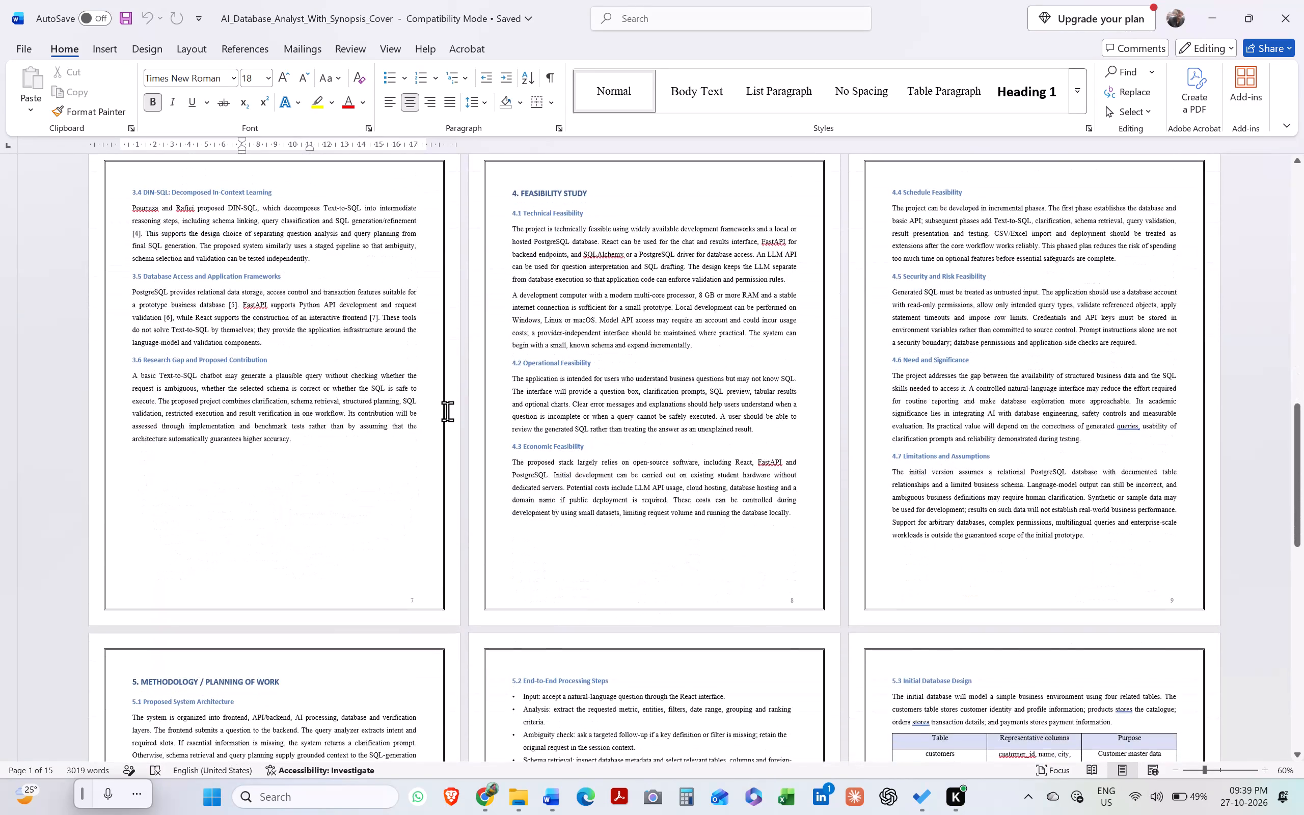
scroll(447, 411, "down", 3)
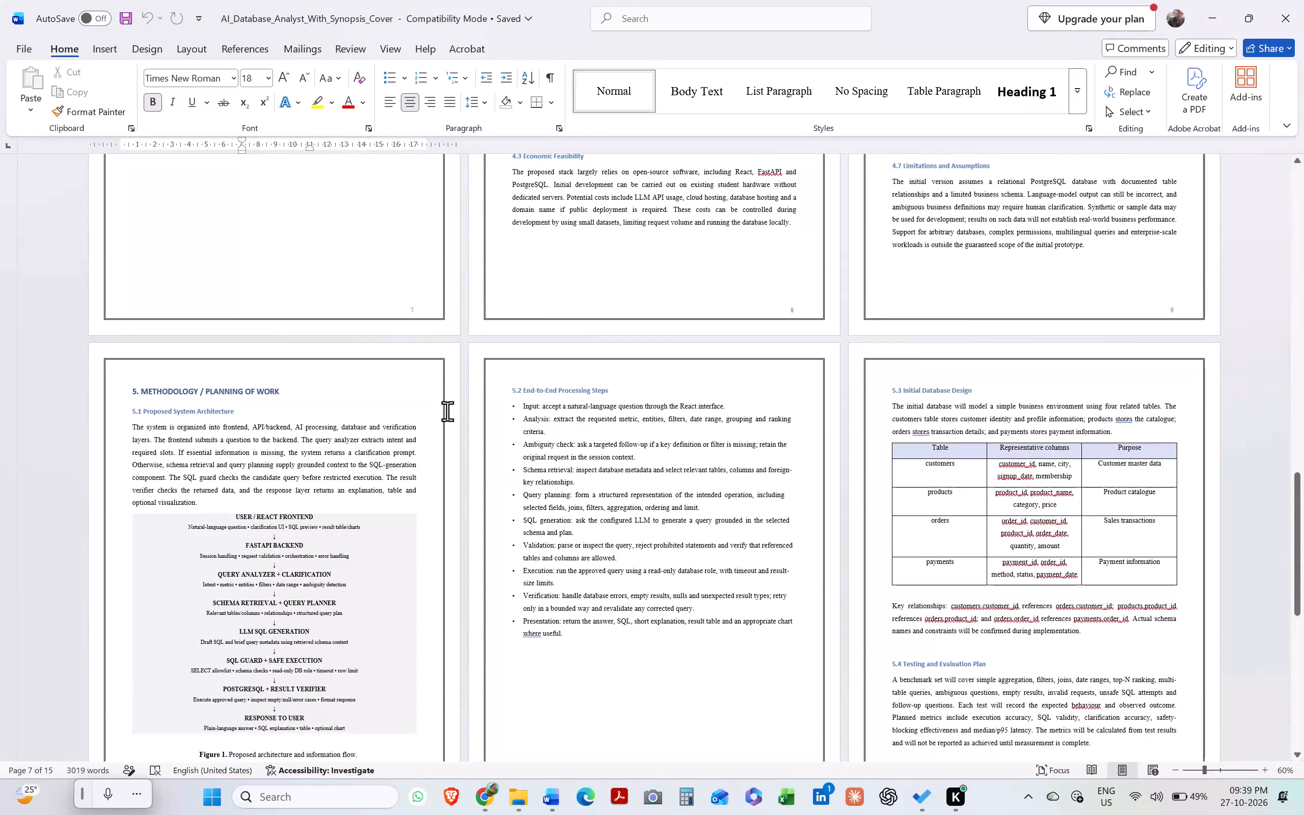
scroll(447, 411, "down", 3)
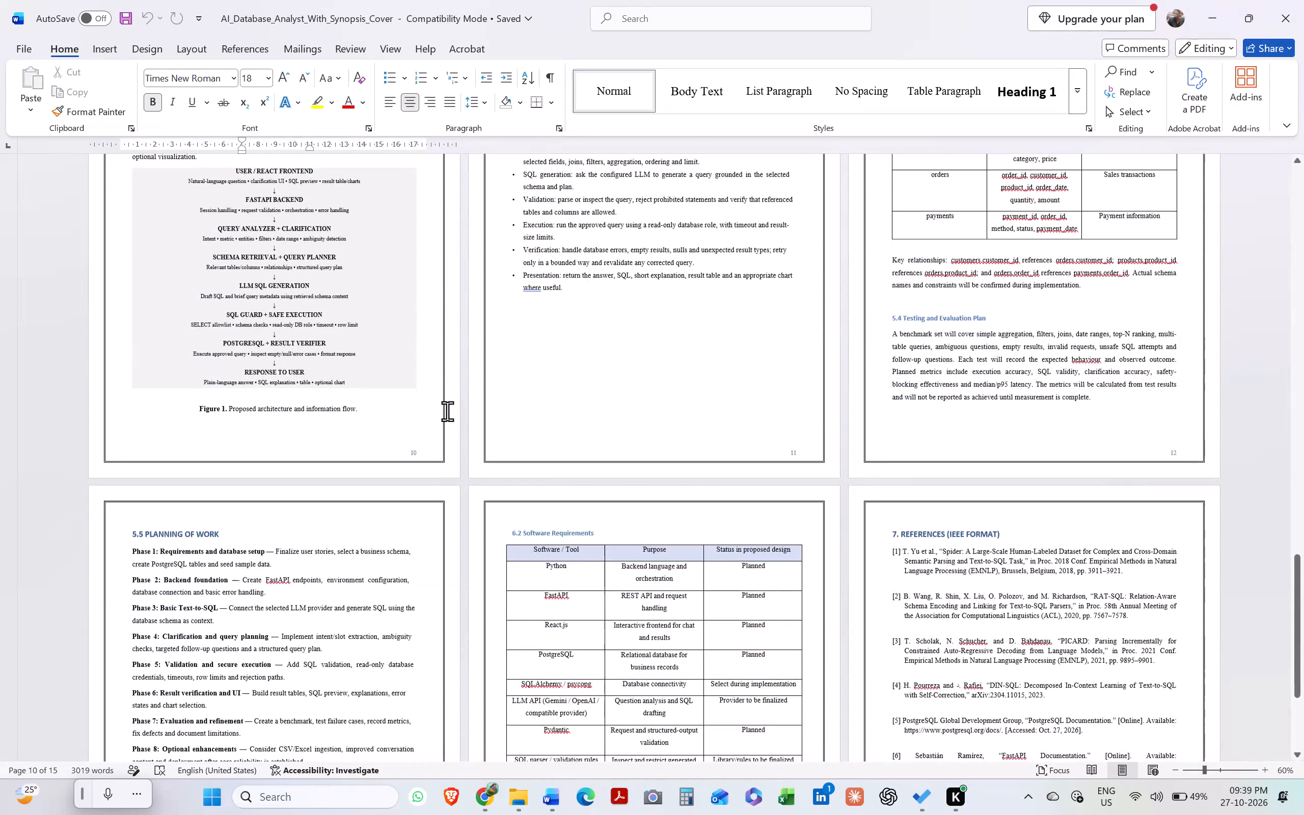
scroll(447, 411, "down", 3)
scroll(447, 411, "up", 15)
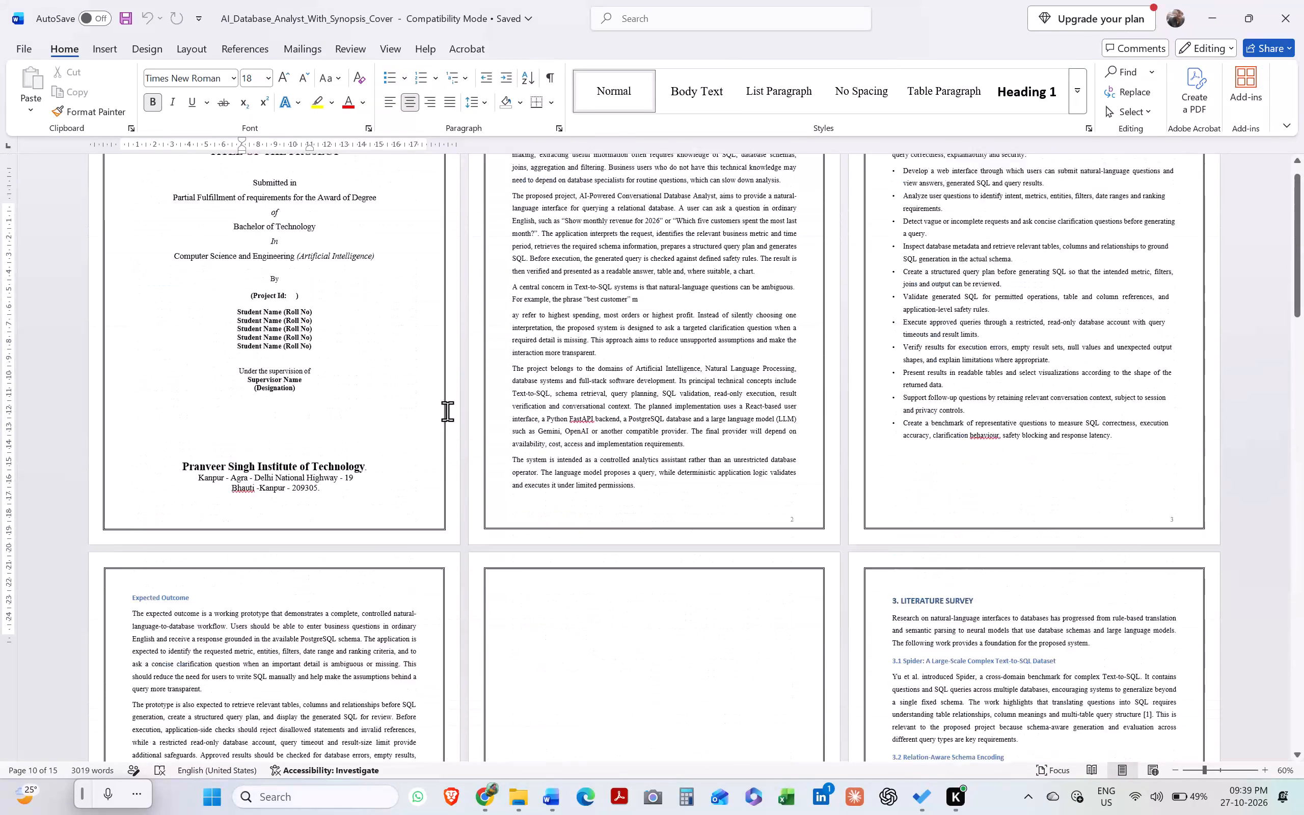
Examine the synopsis cover page up close, from the project title to the project ID, student, supervisor and institute lines.
scroll(447, 411, "up", 7, "ctrl")
scroll(447, 411, "down", 5)
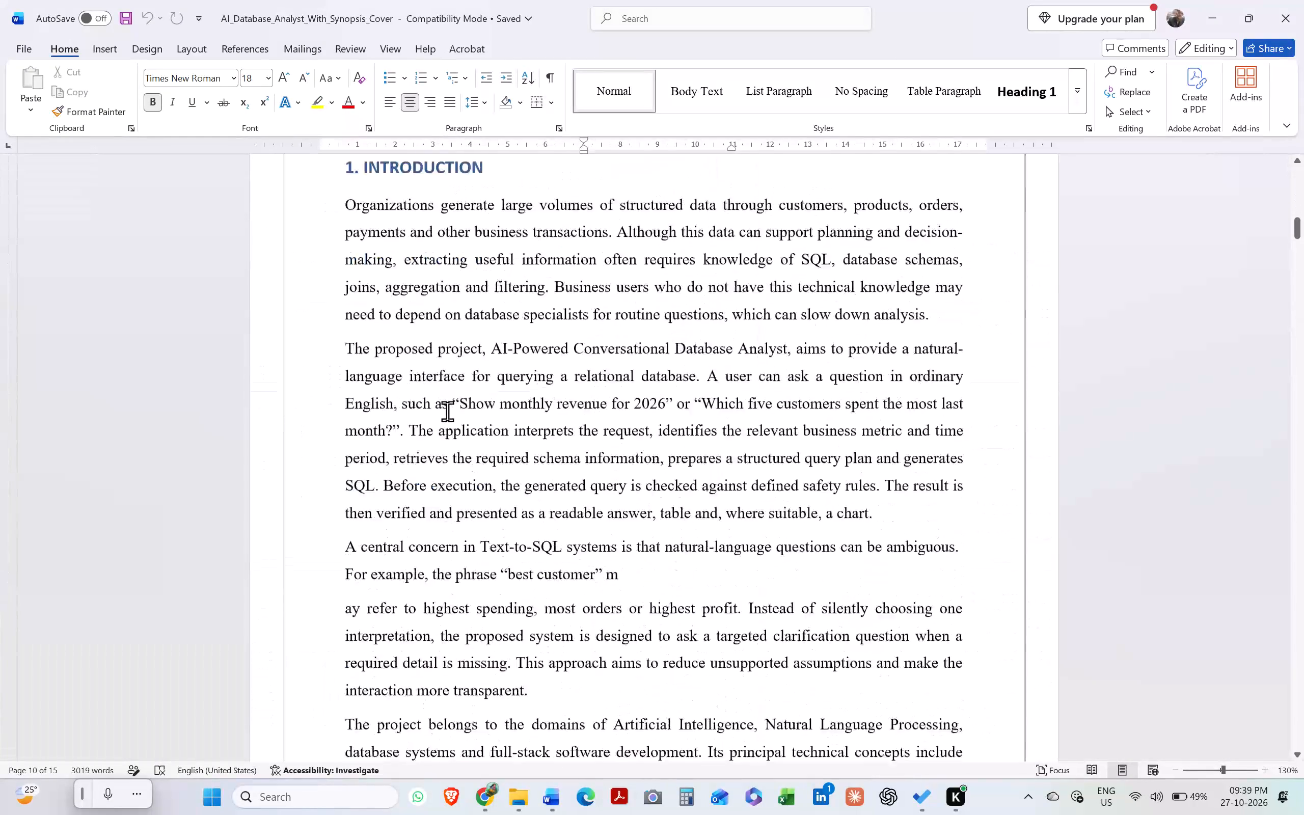
scroll(447, 411, "up", 4)
scroll(447, 411, "down", 1)
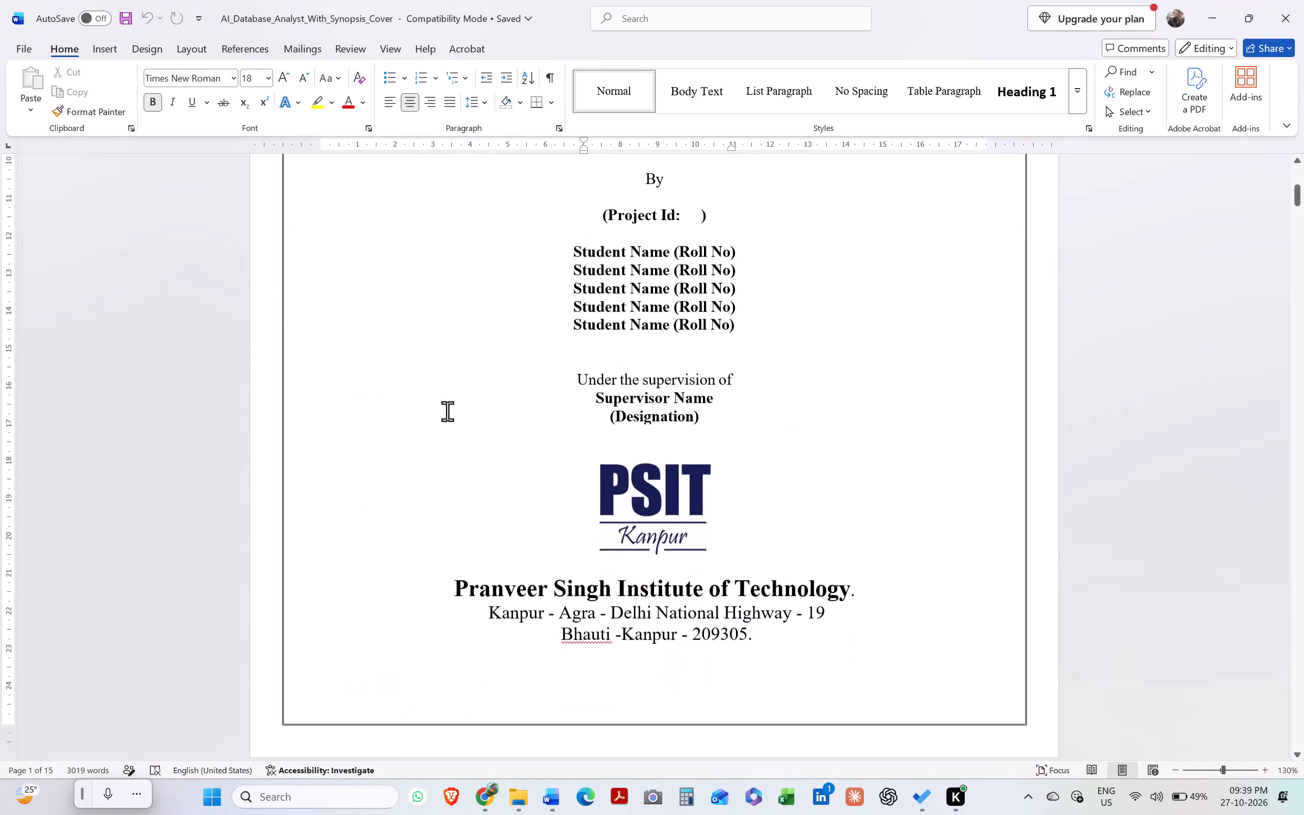
scroll(447, 411, "down", 1)
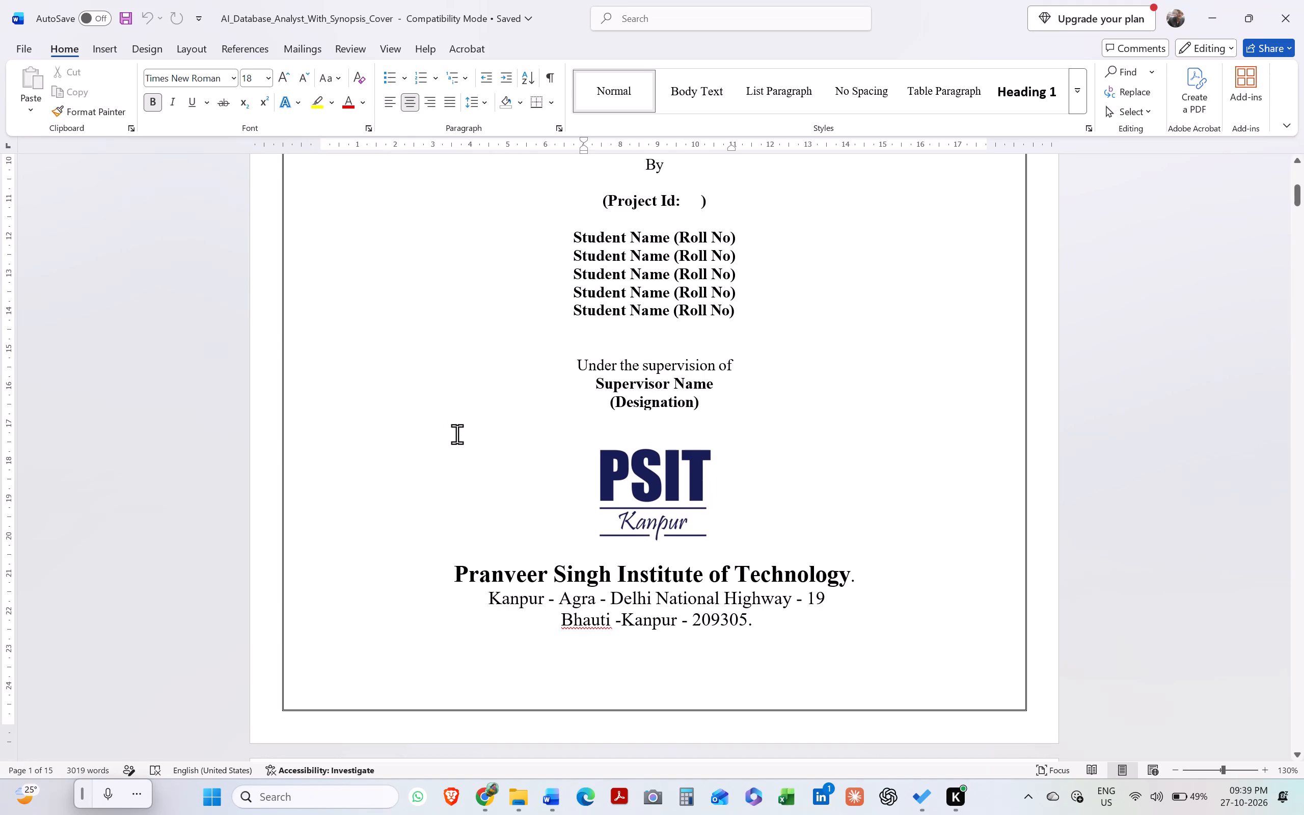
scroll(457, 434, "up", 3)
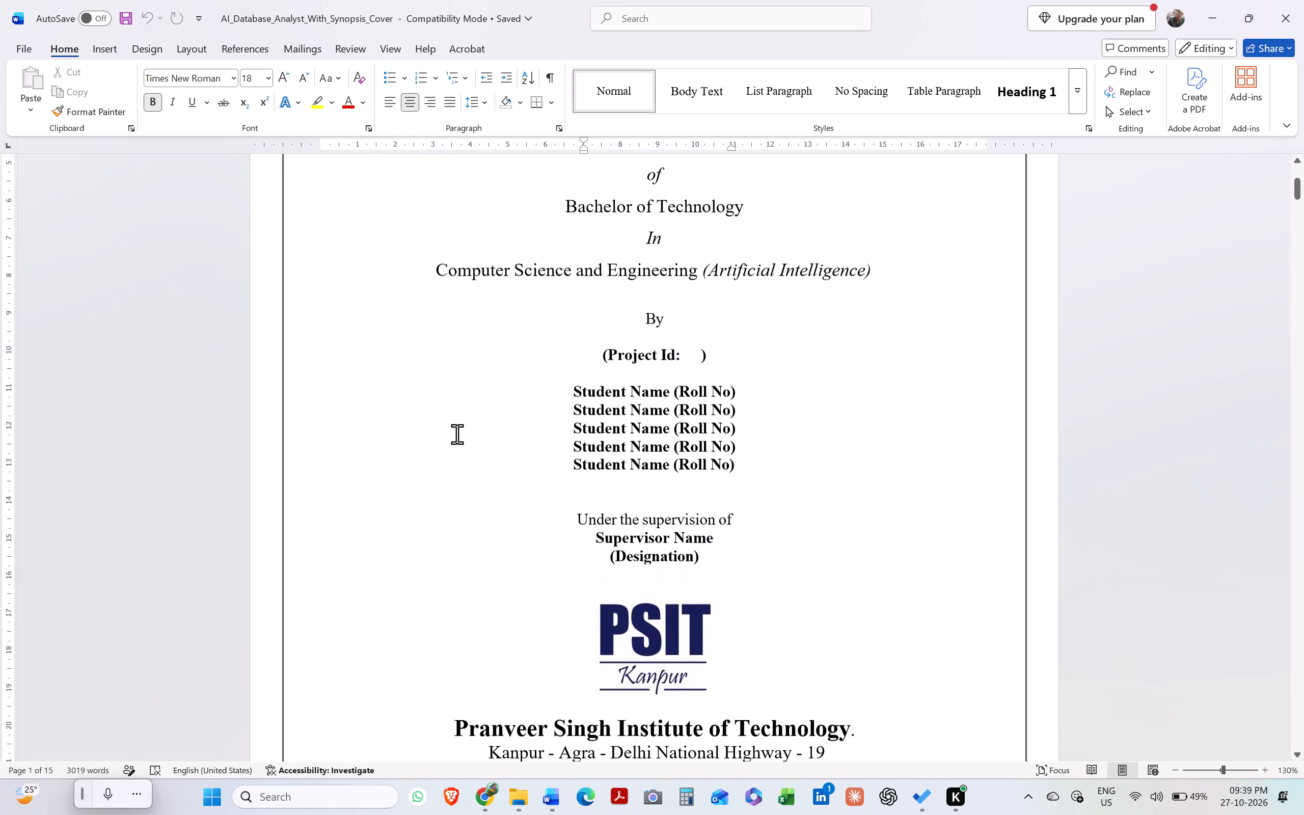
scroll(457, 434, "up", 1)
scroll(640, 453, "right", 1)
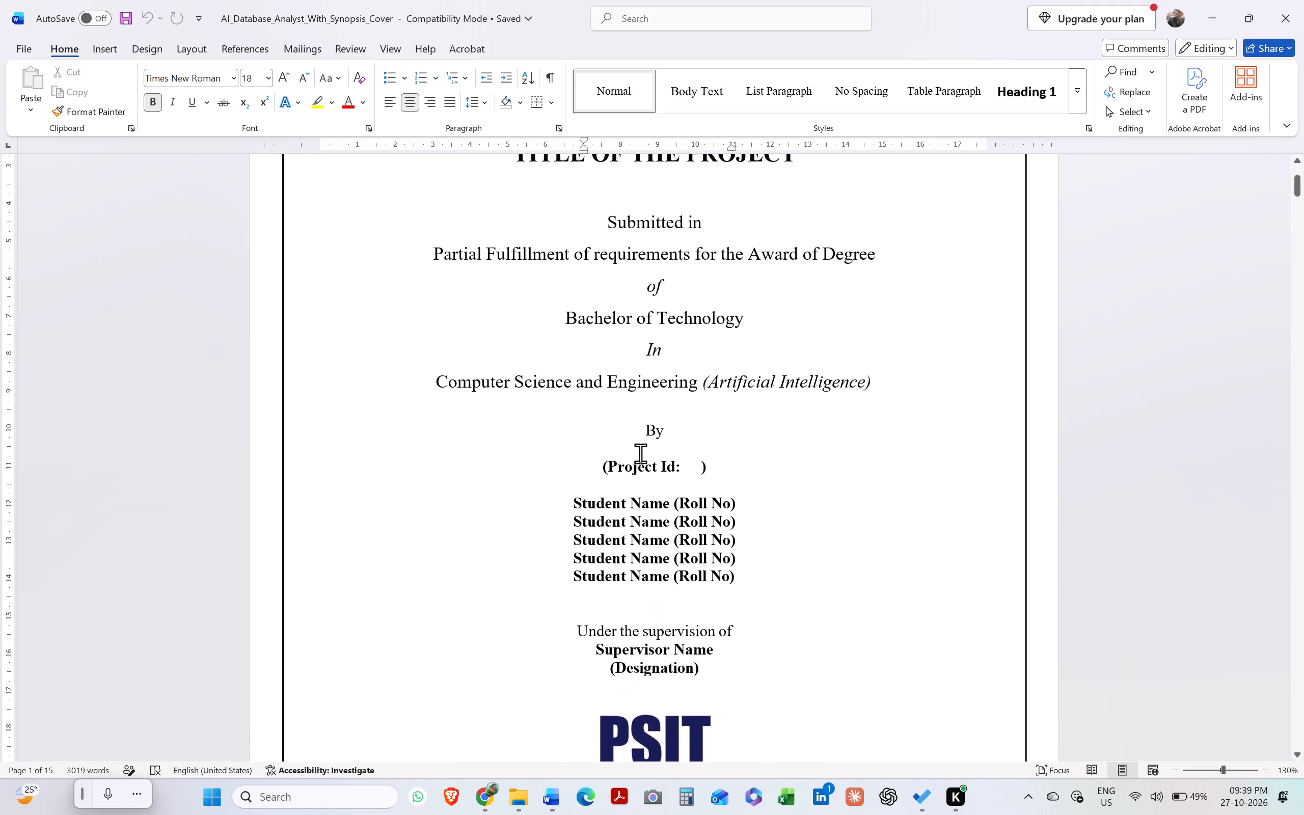
scroll(690, 319, "up", 2)
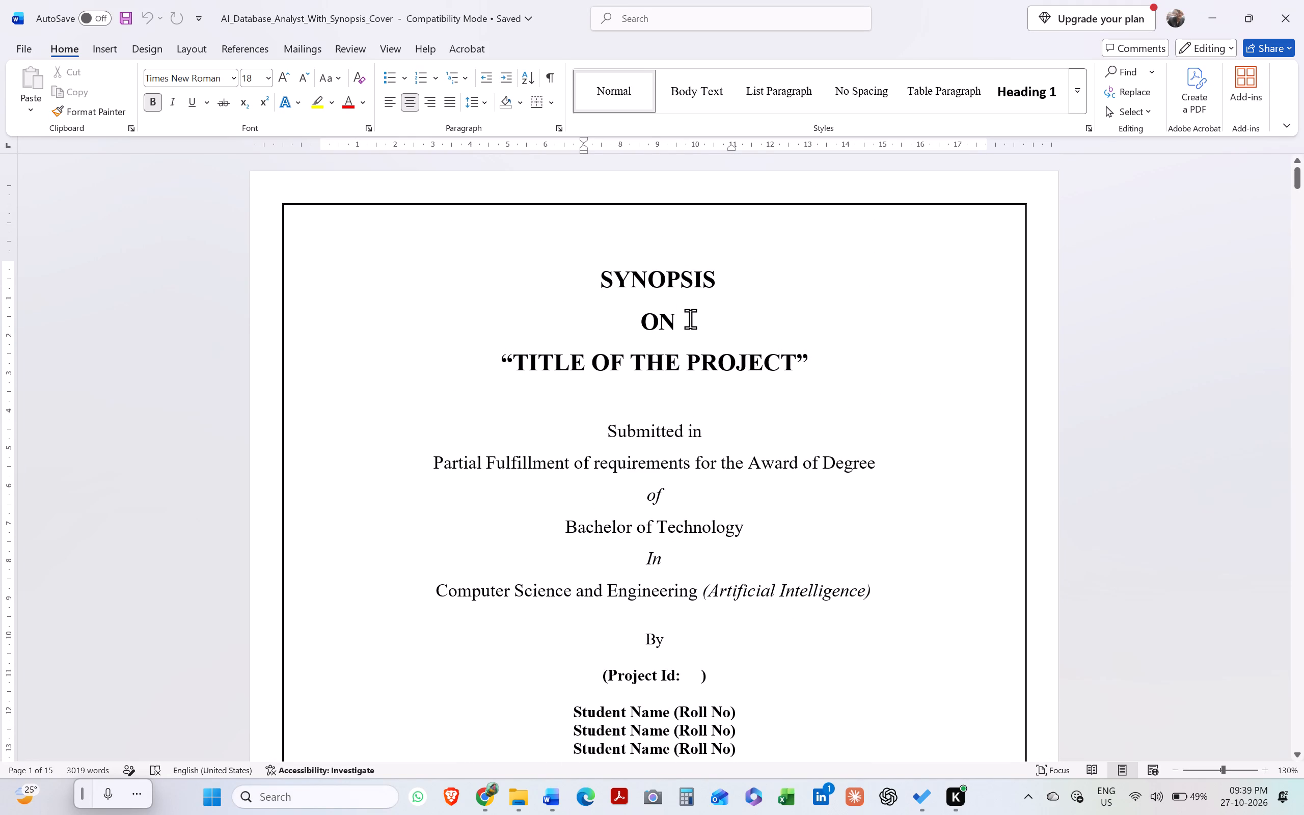
left_click(677, 428)
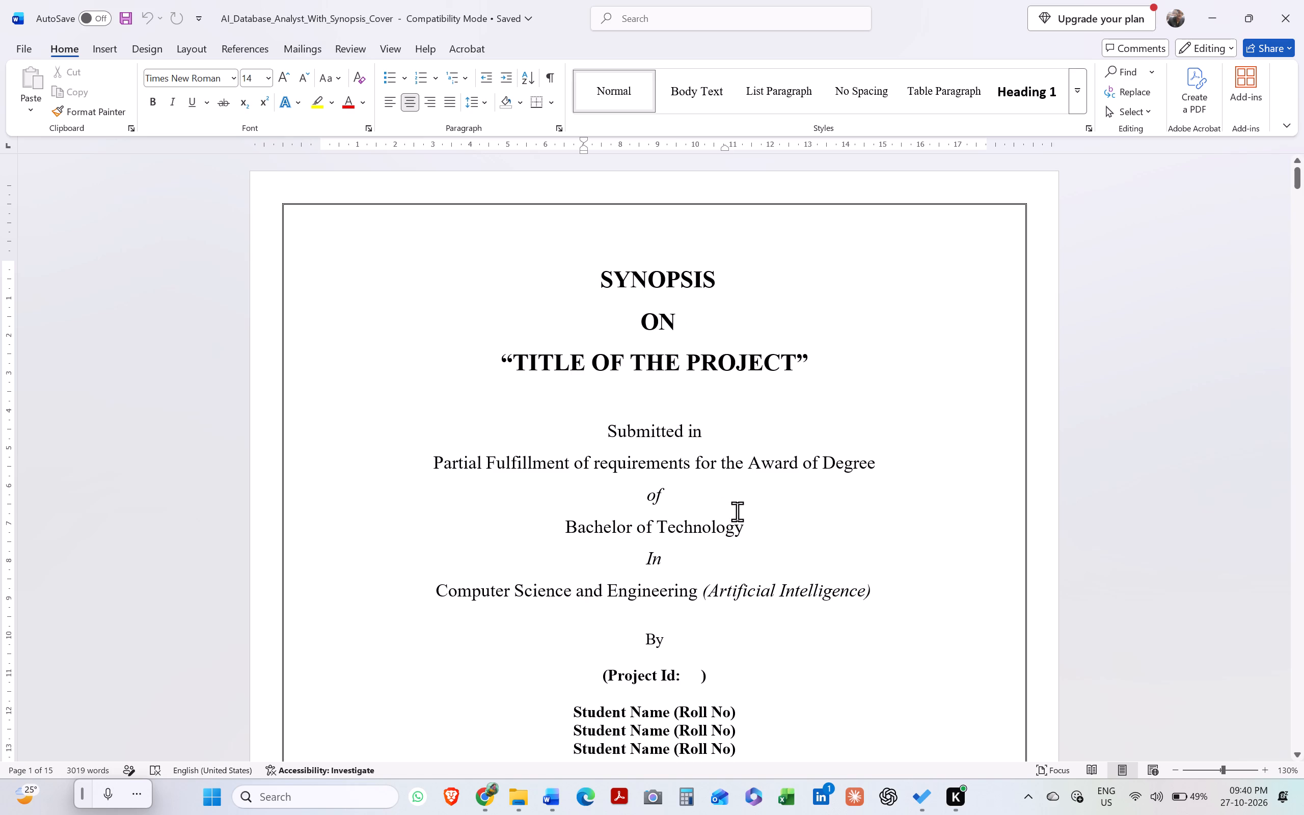
scroll(737, 511, "down", 1)
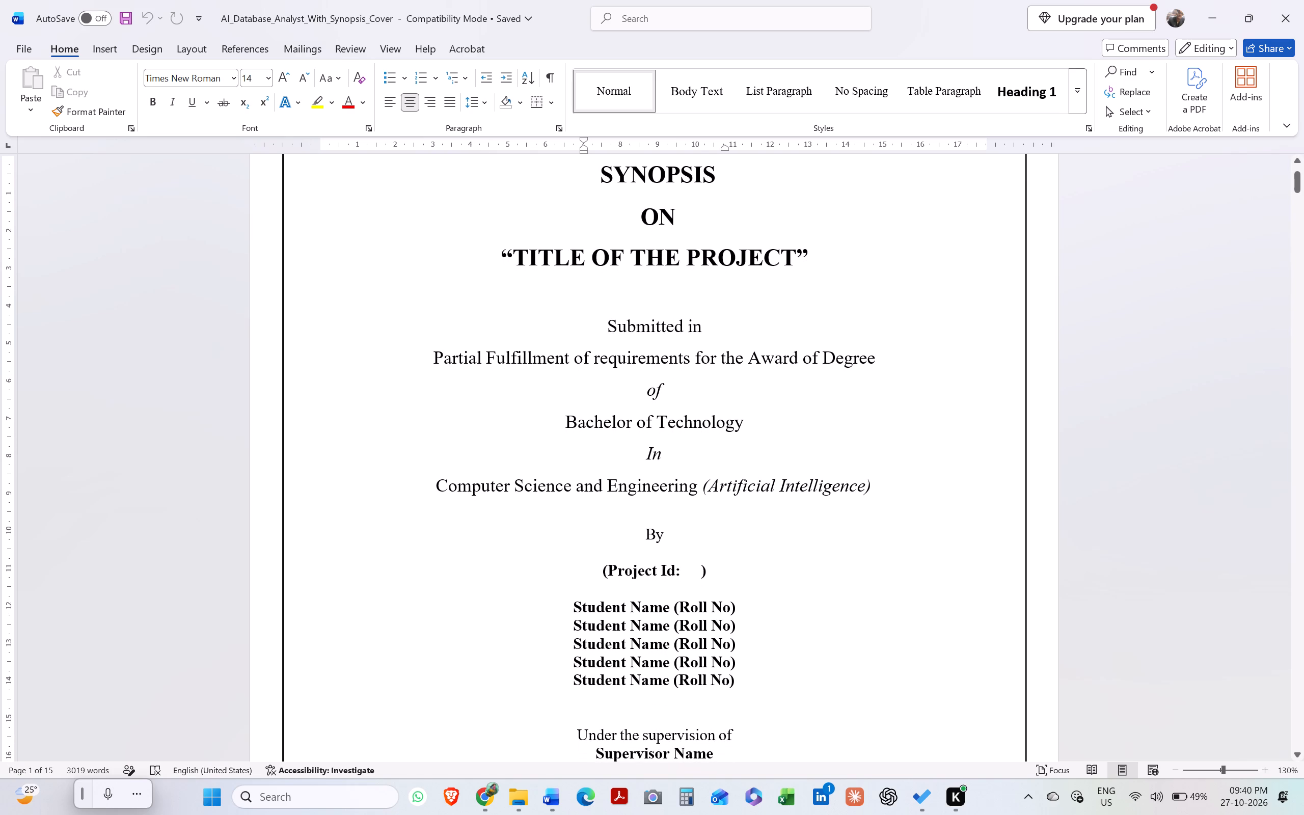
scroll(737, 511, "down", 1)
scroll(737, 511, "up", 3)
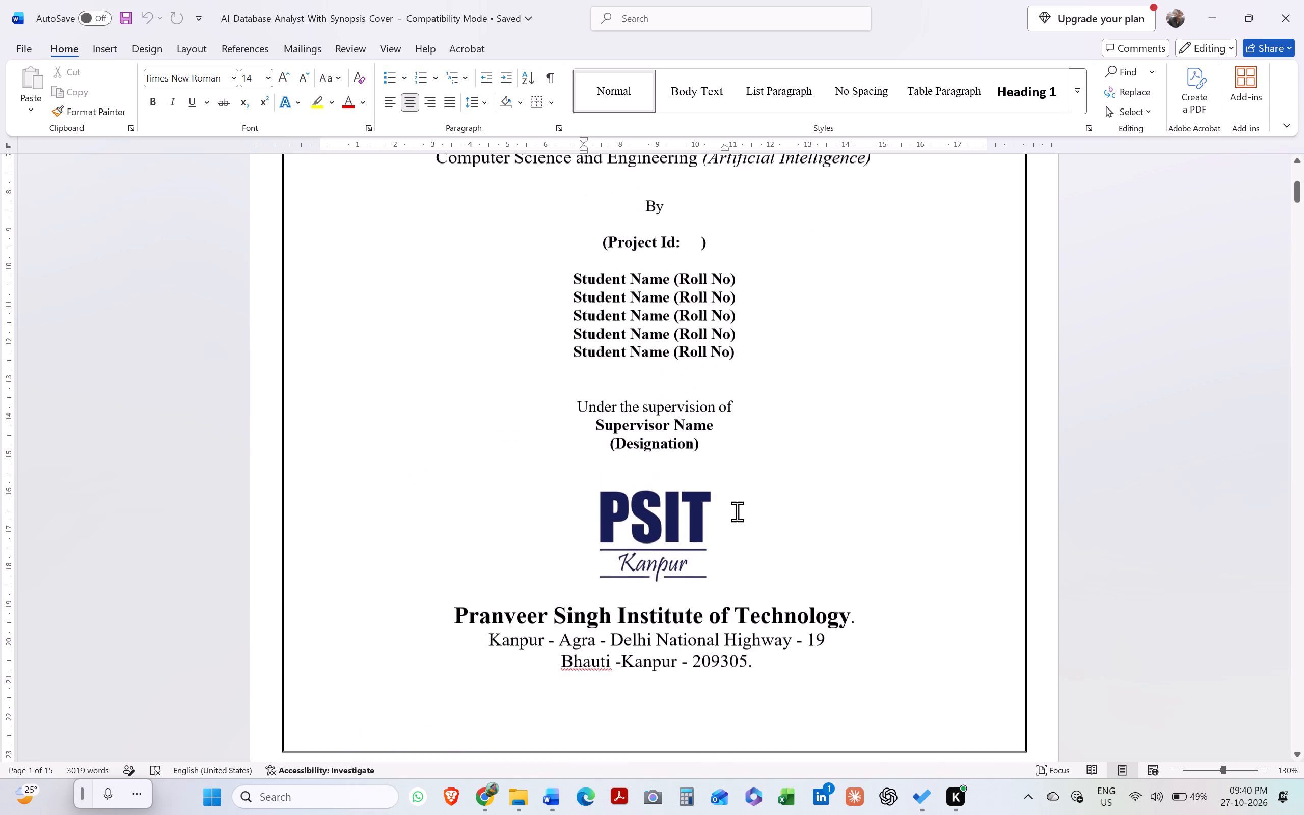
scroll(737, 511, "up", 1)
scroll(749, 366, "up", 1)
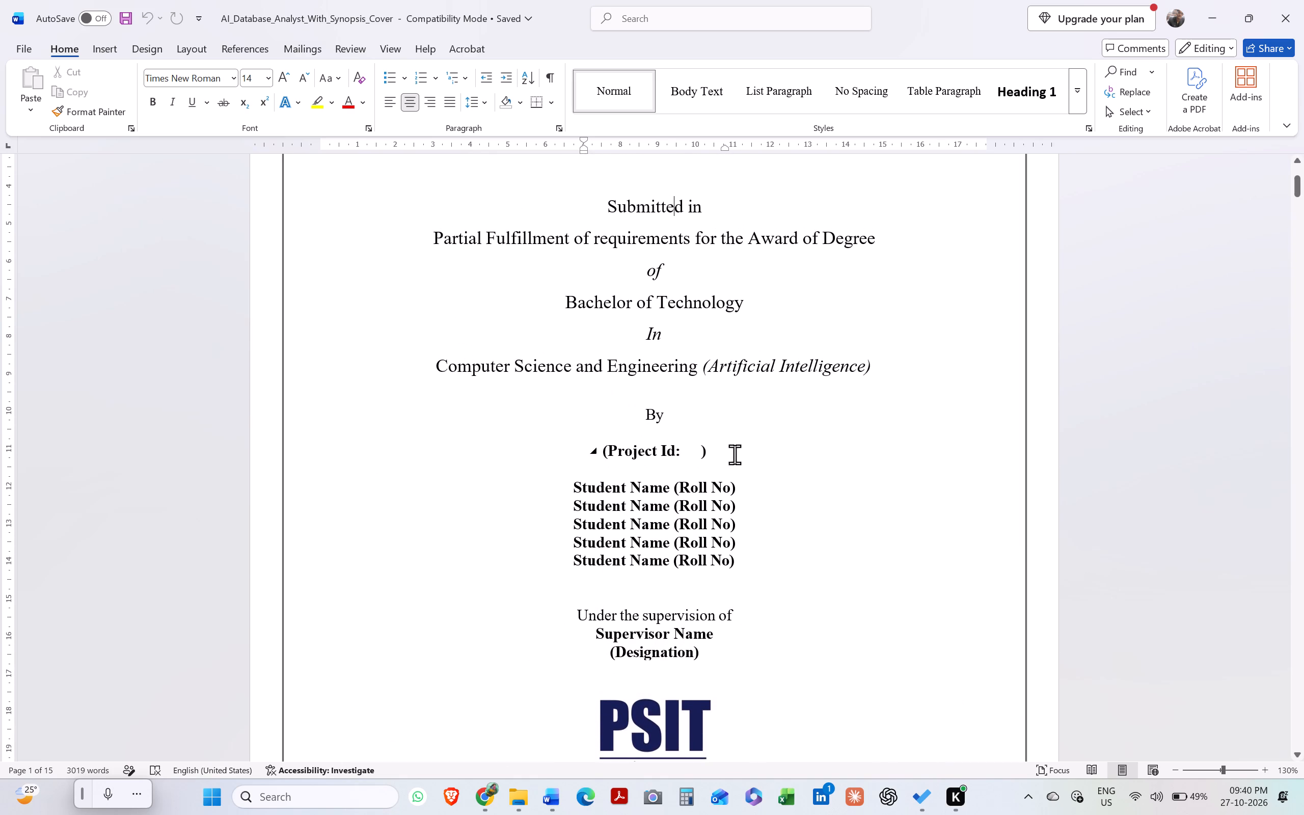
left_click(731, 493)
left_click(716, 640)
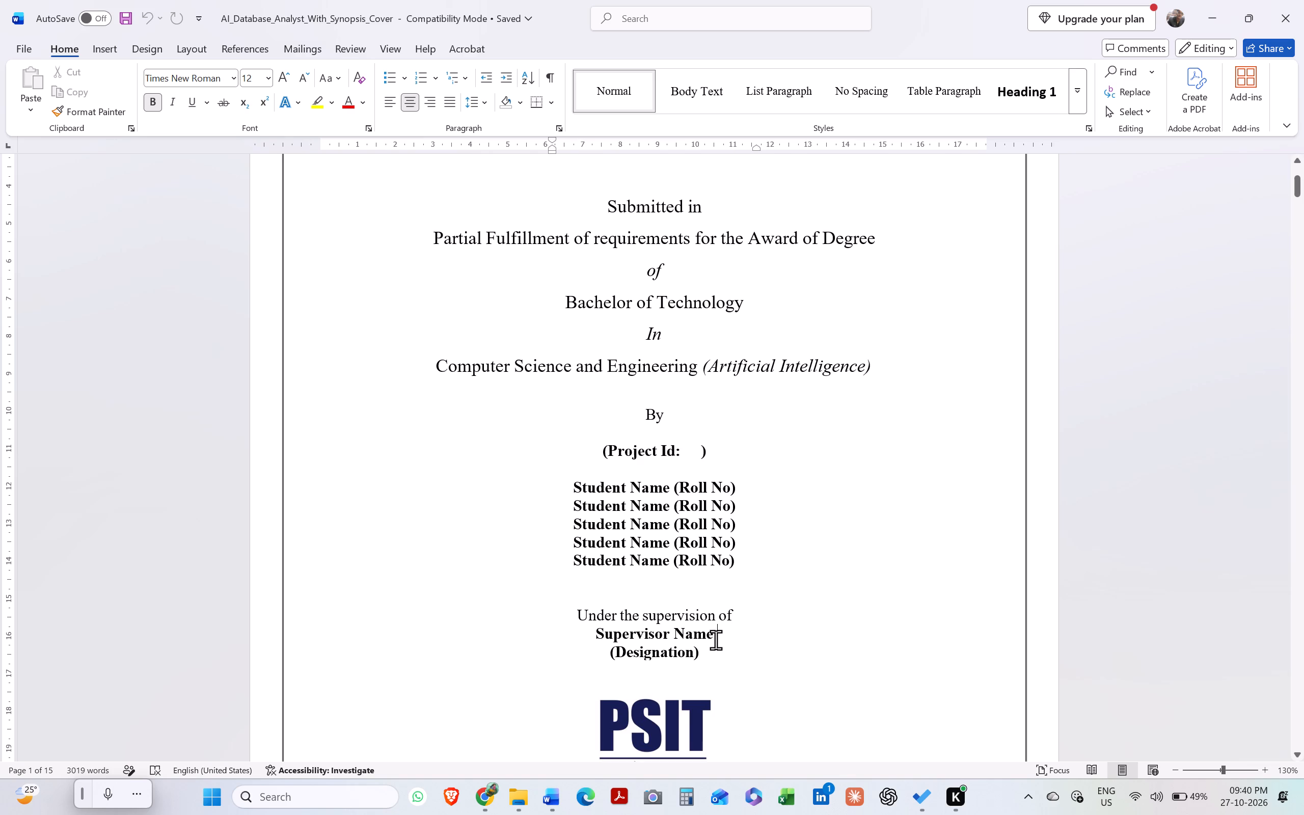
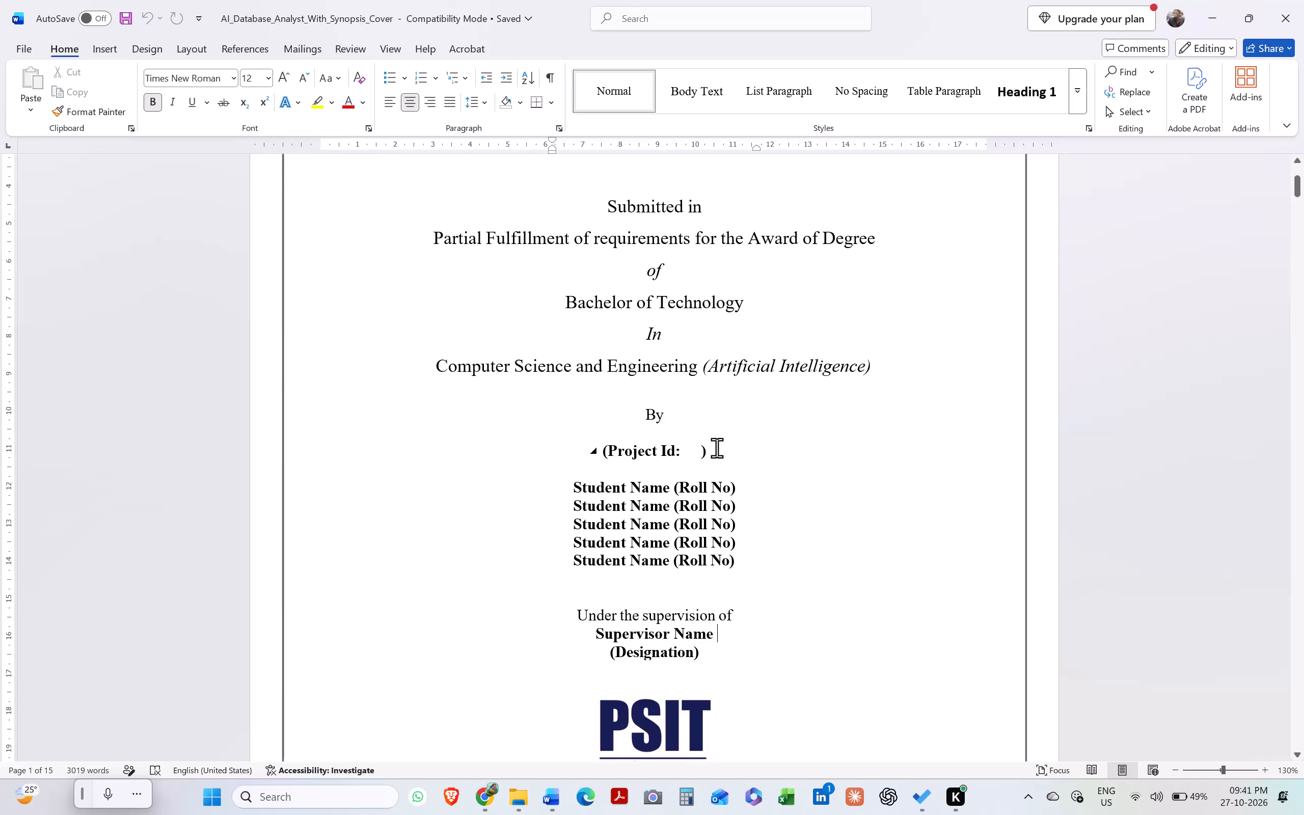
Delete the placeholder text TITLE OF THE PROJECT on the cover page, keeping the surrounding quotation marks.
scroll(676, 425, "up", 2)
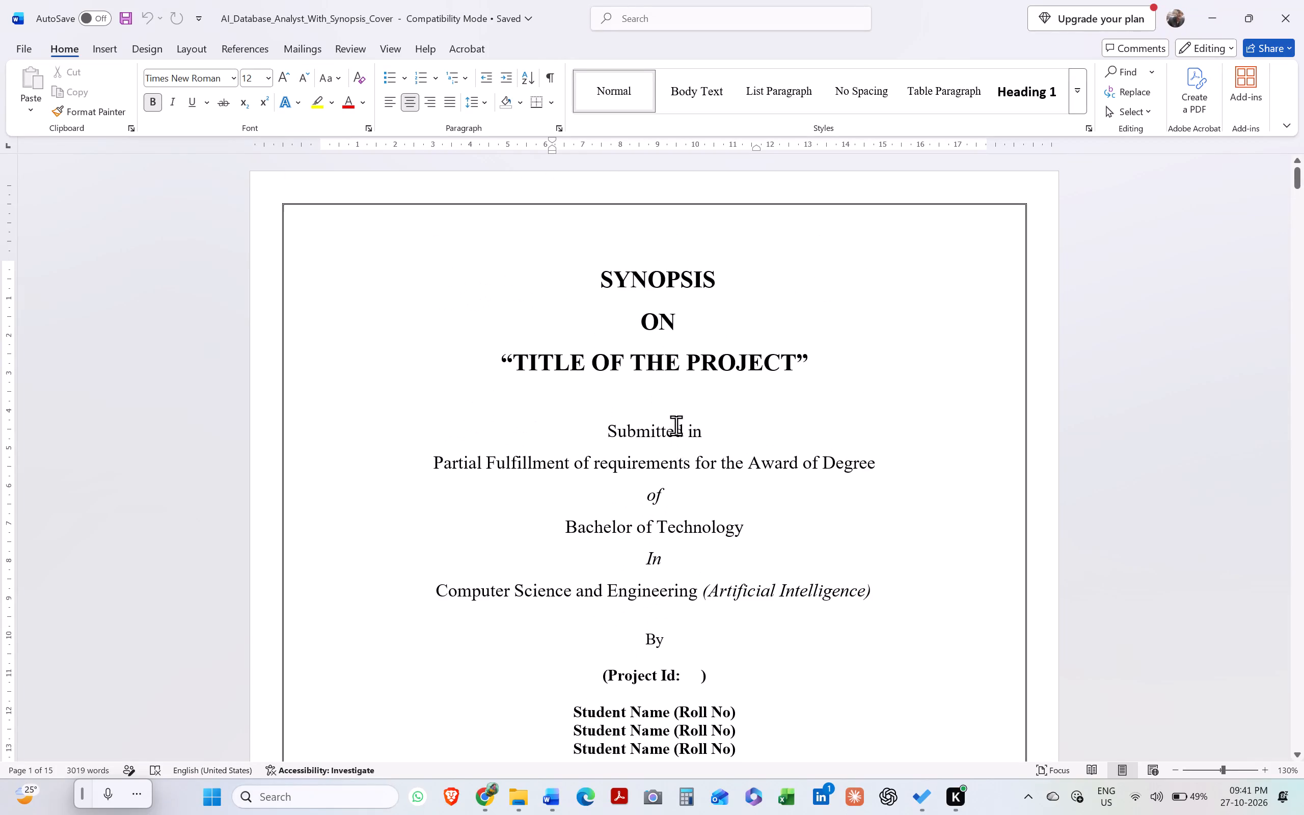
left_click(791, 367)
key("BackSpace")
key("BackSpace")
key("BackSpace")
key("BackSpace")
key("BackSpace")
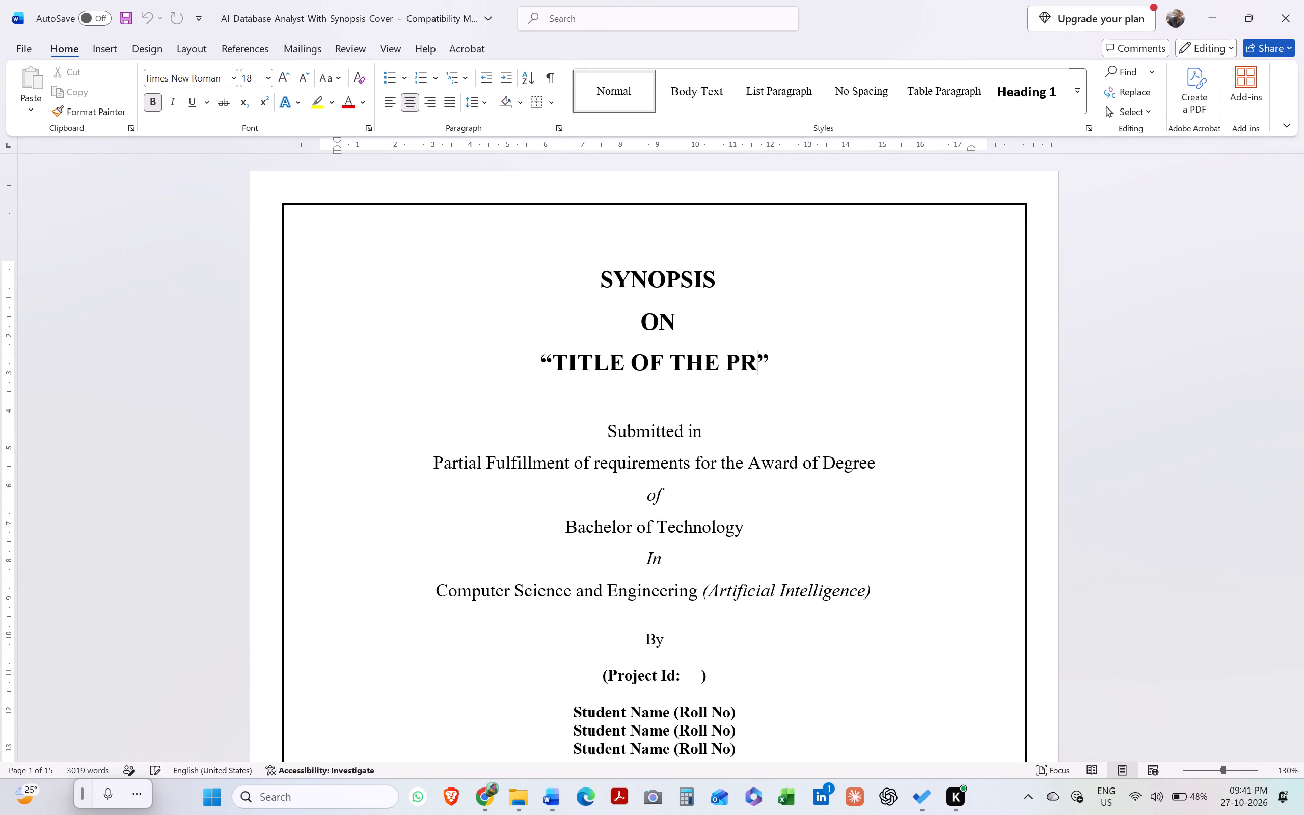
key("BackSpace")
key("BackSpace")
key("BackSpace")
key("BackSpace")
key("BackSpace")
key("BackSpace")
key("BackSpace")
key("BackSpace")
key("BackSpace")
key("BackSpace")
key("BackSpace")
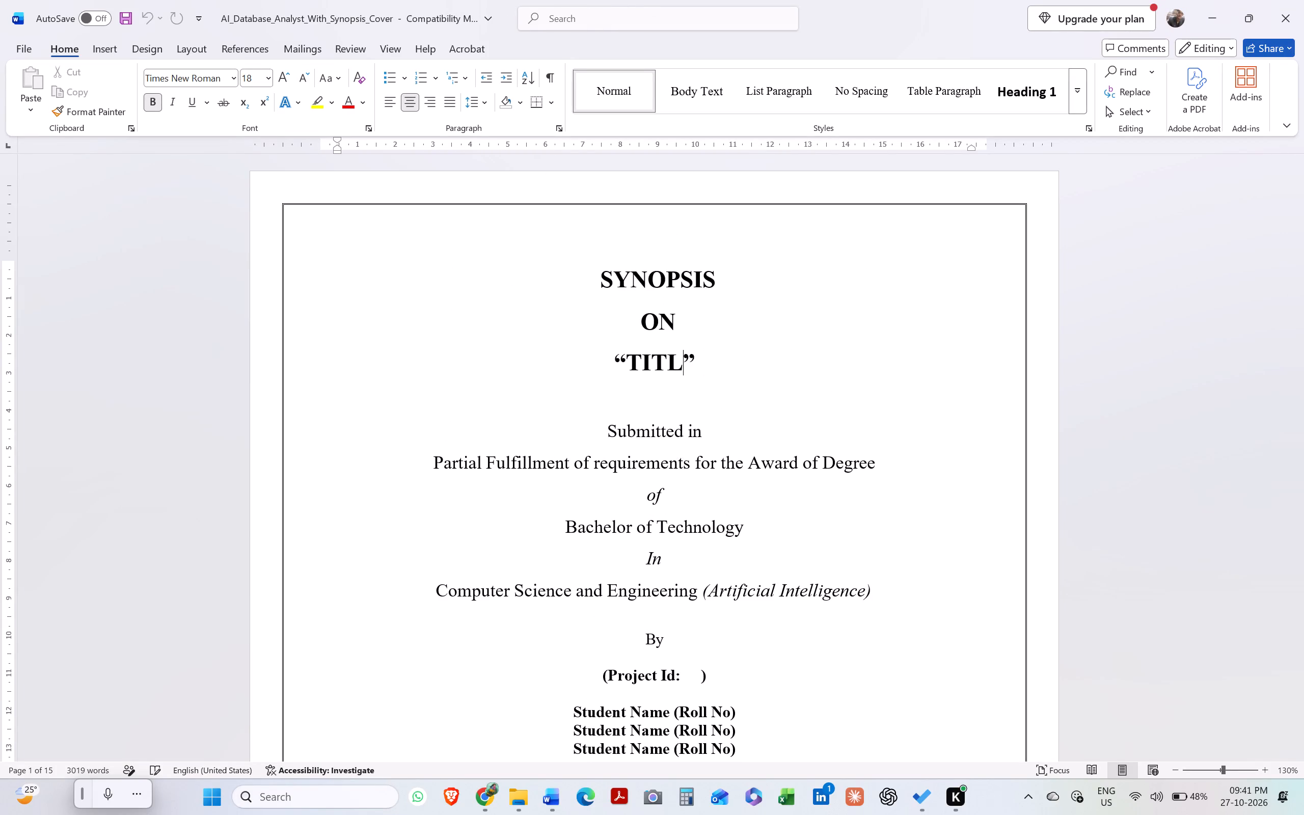
key("BackSpace")
key("BackSpace")
key("BackSpace")
key("BackSpace")
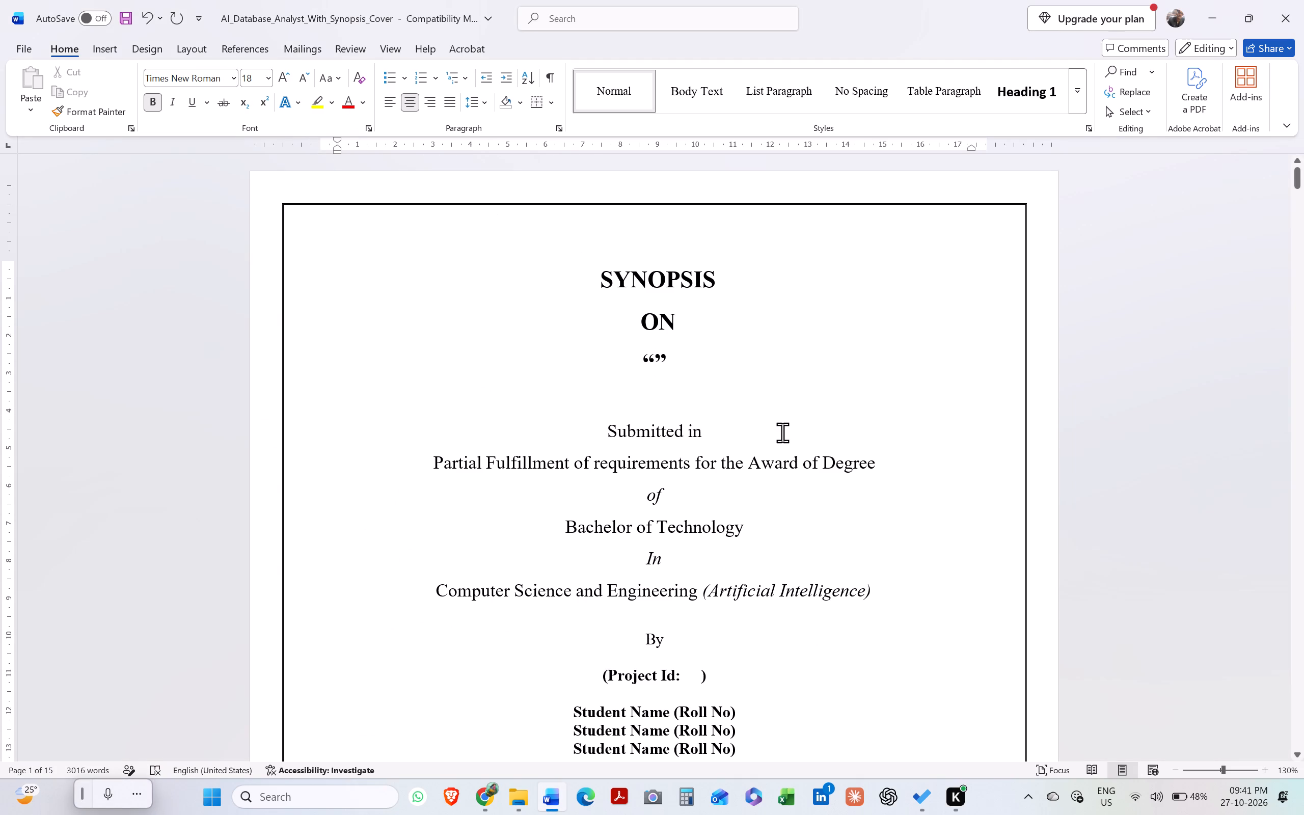
scroll(782, 432, "down", 4)
scroll(782, 432, "up", 1)
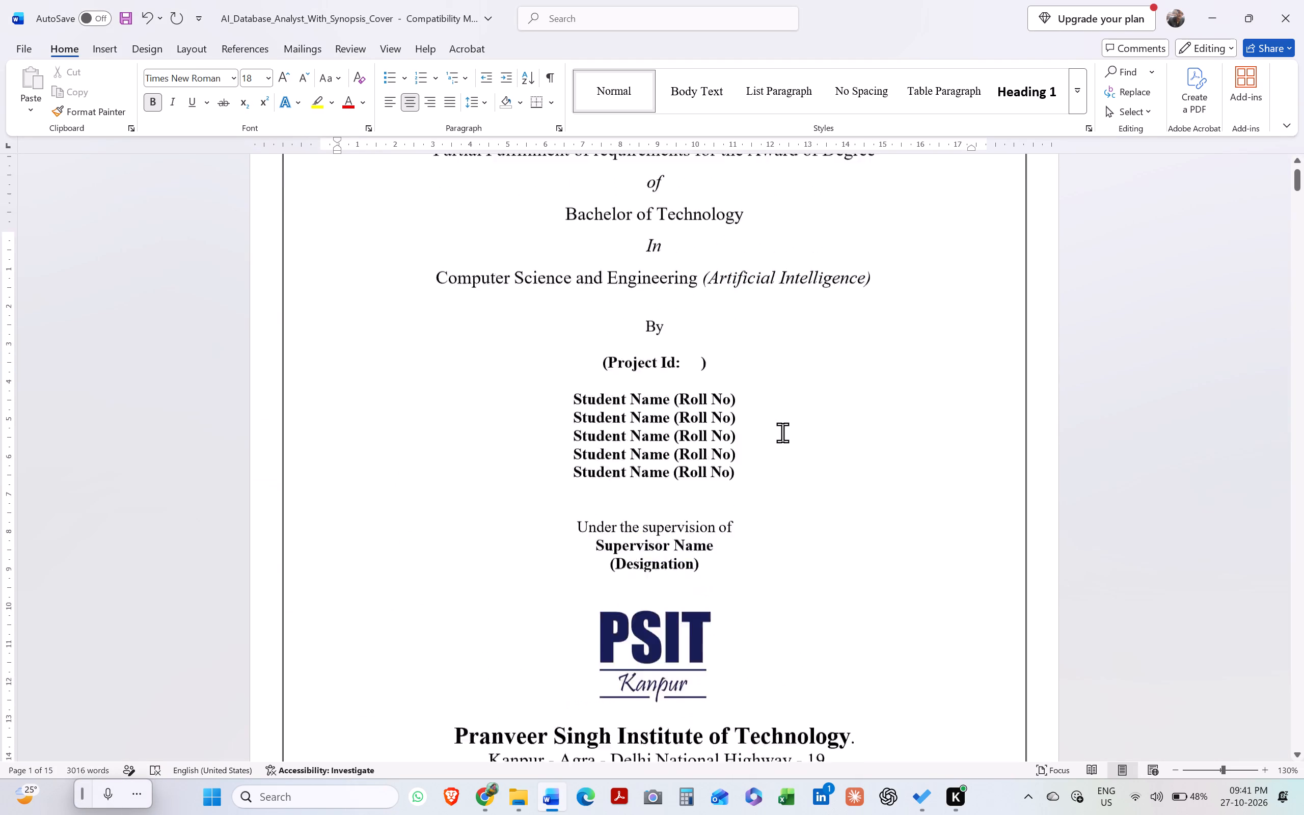
scroll(782, 432, "up", 1)
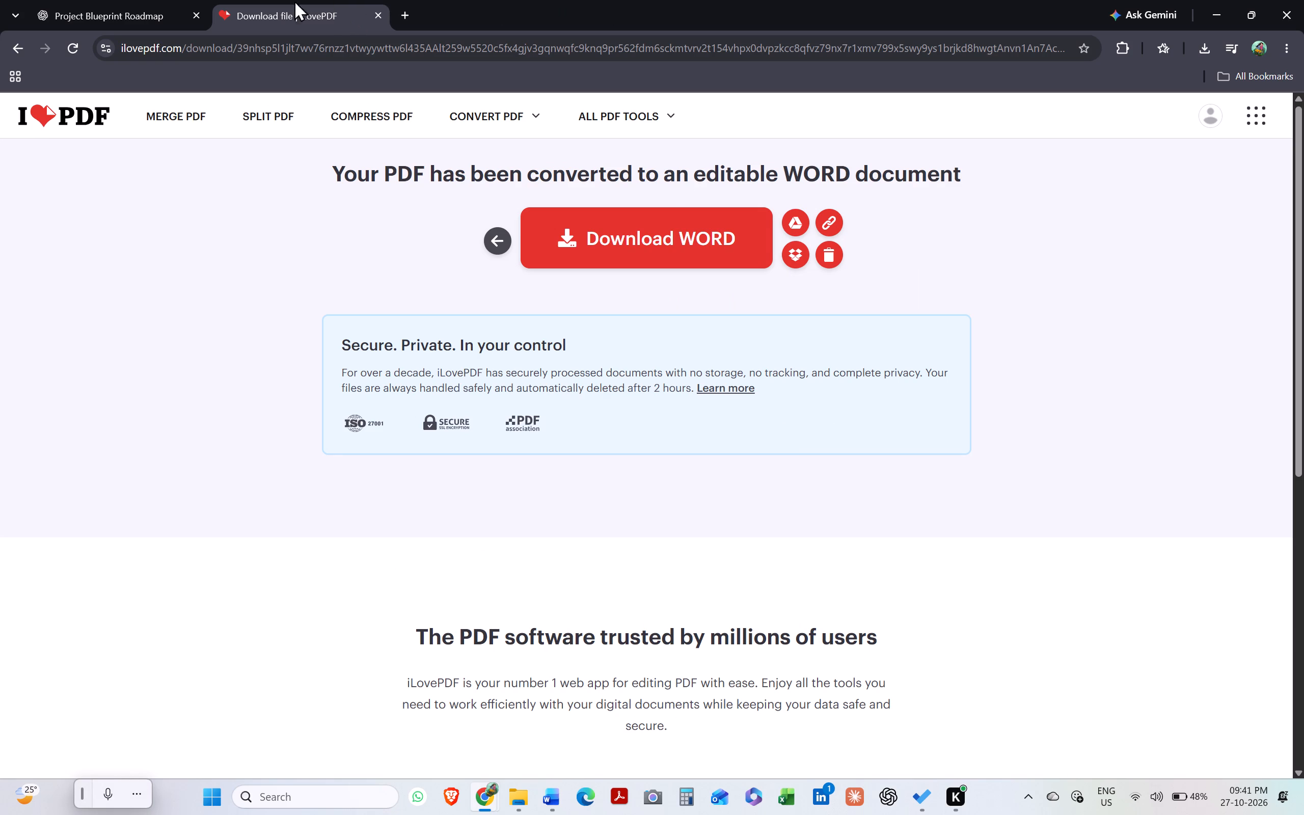
left_click(123, 0)
scroll(596, 596, "down", 6)
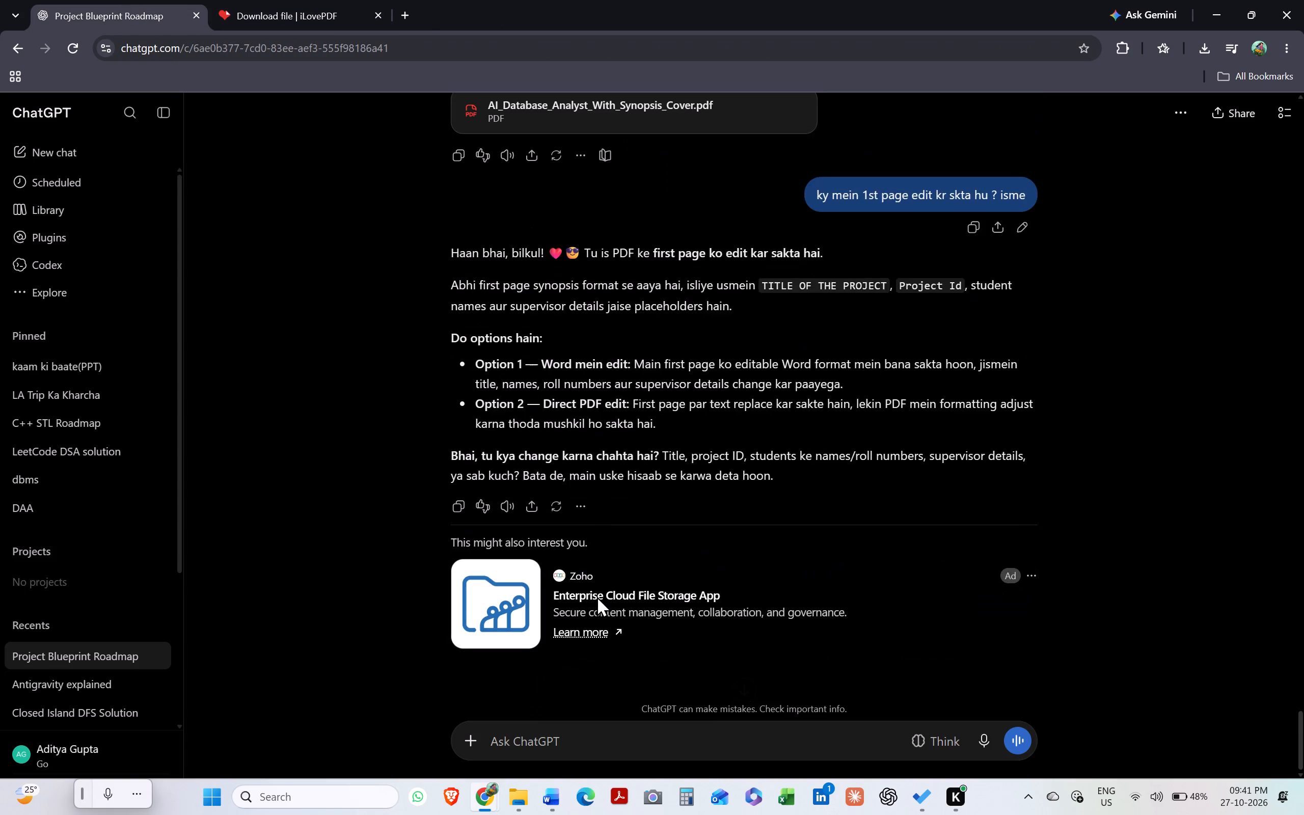
scroll(596, 596, "up", 10)
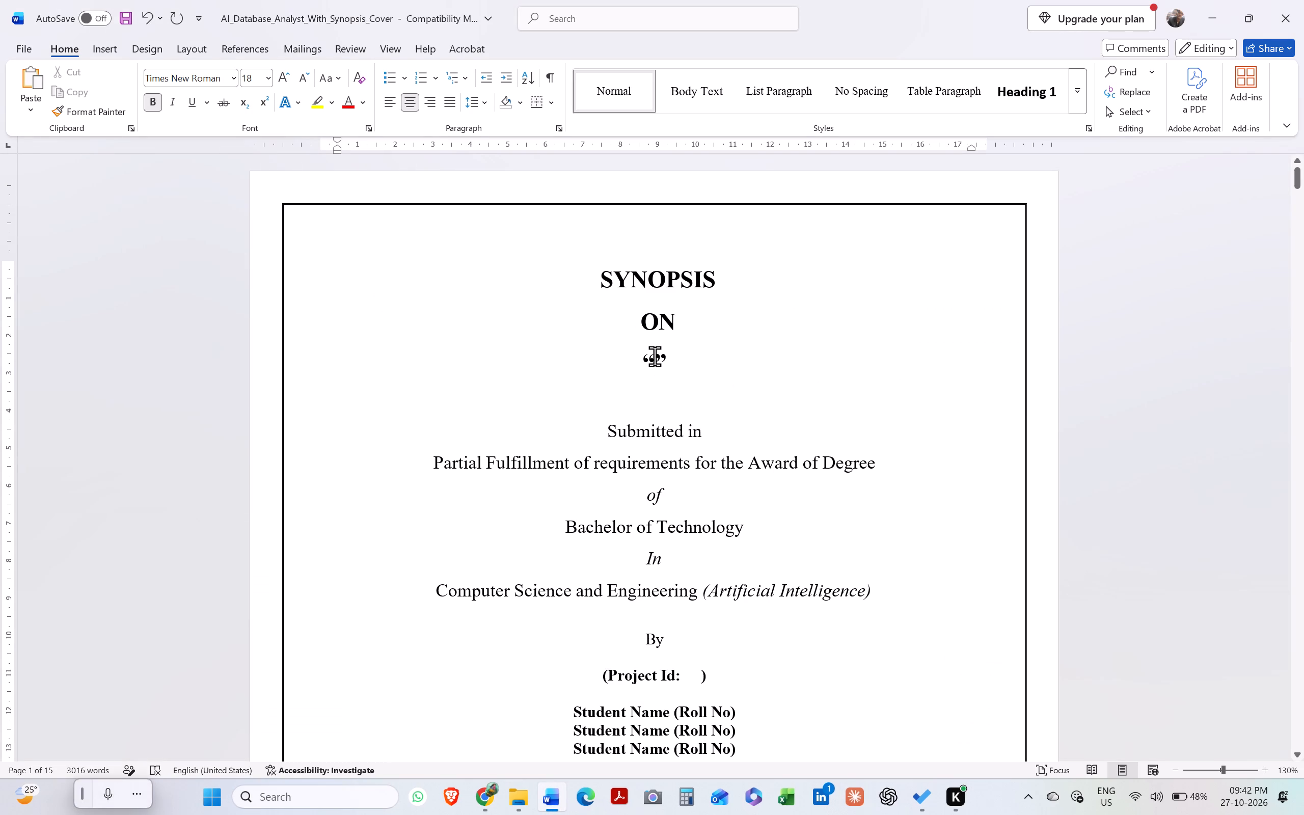
Paste the copied project title between the cover's quotation marks and restore its missing initial A so it starts with AI-POWERED.
key("ctrl+v")
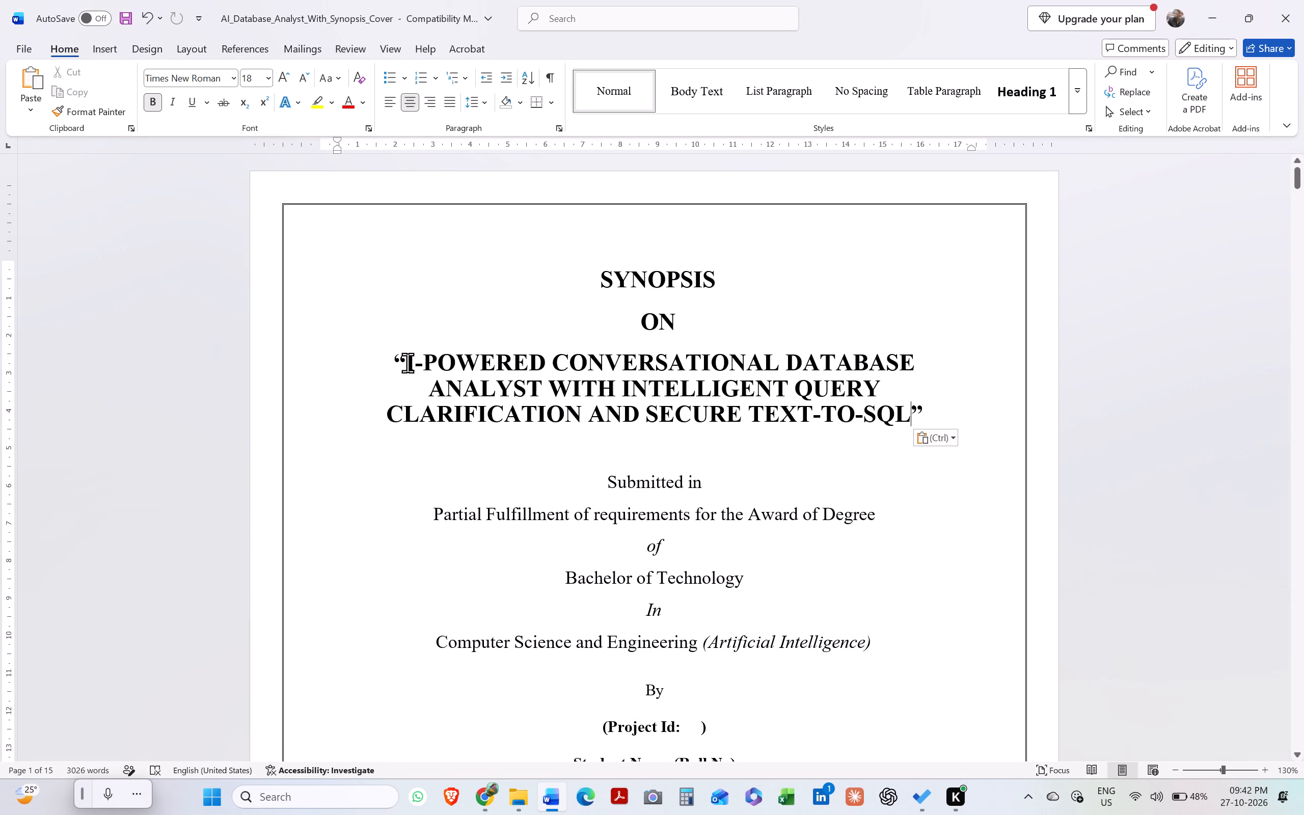
left_click(407, 363)
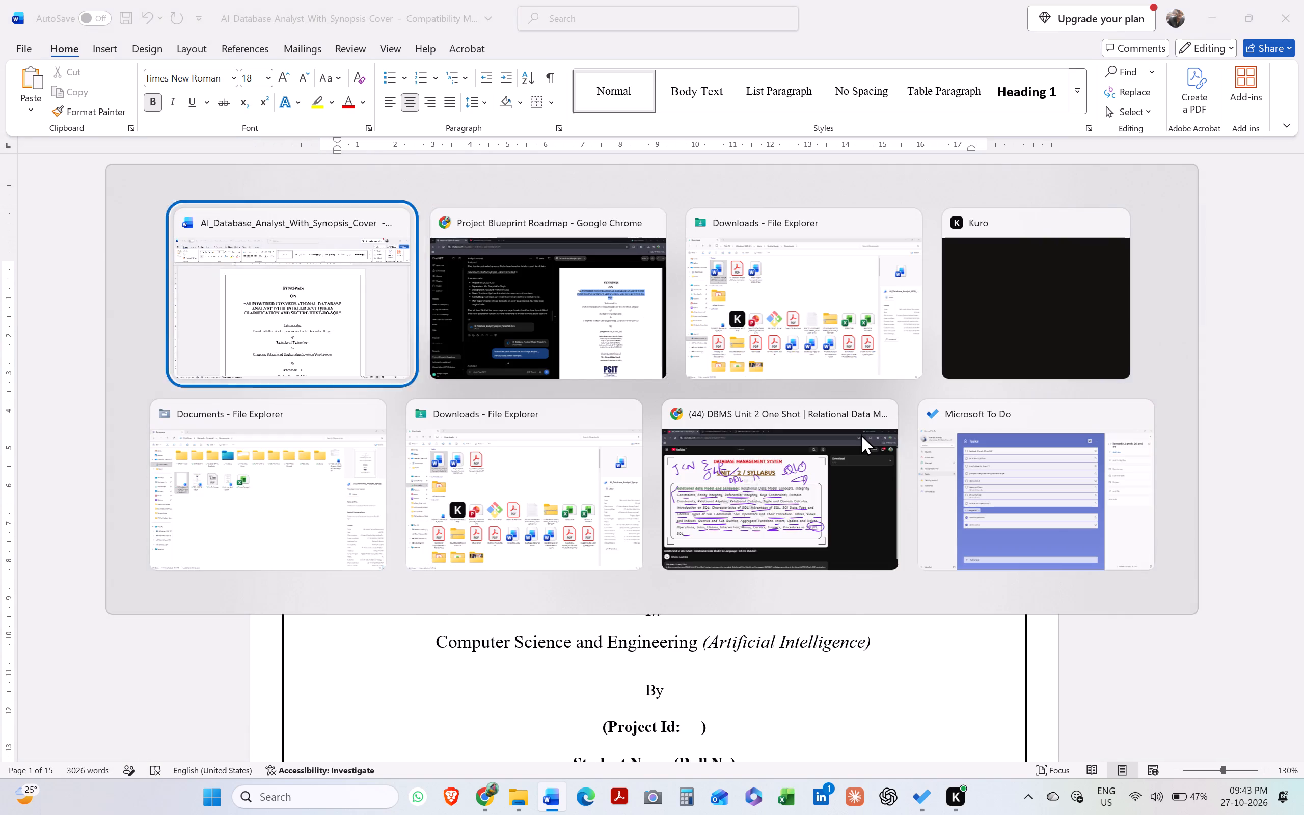
Rework the empty line between the project title and "Submitted in" to tighten the spacing beneath the title.
left_click(769, 456)
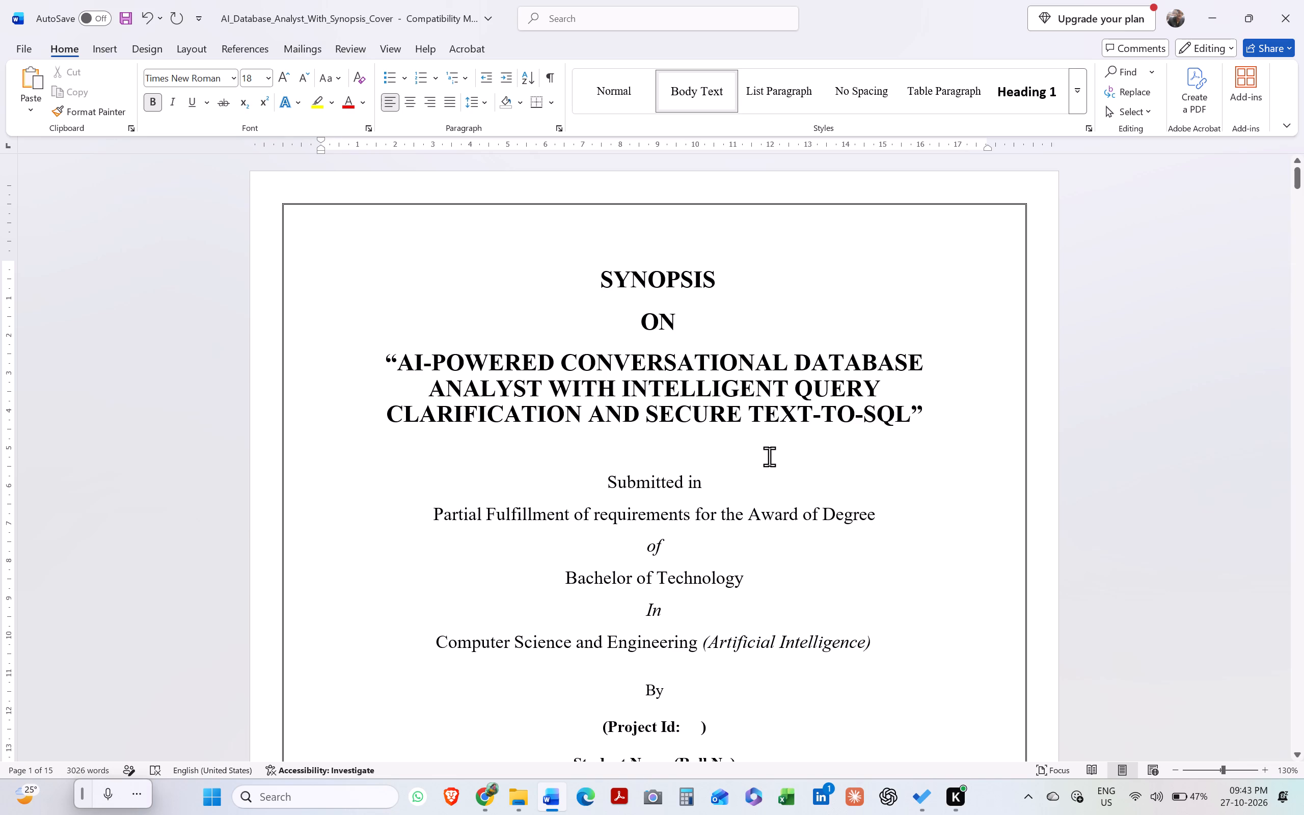
key("BackSpace")
key("Return")
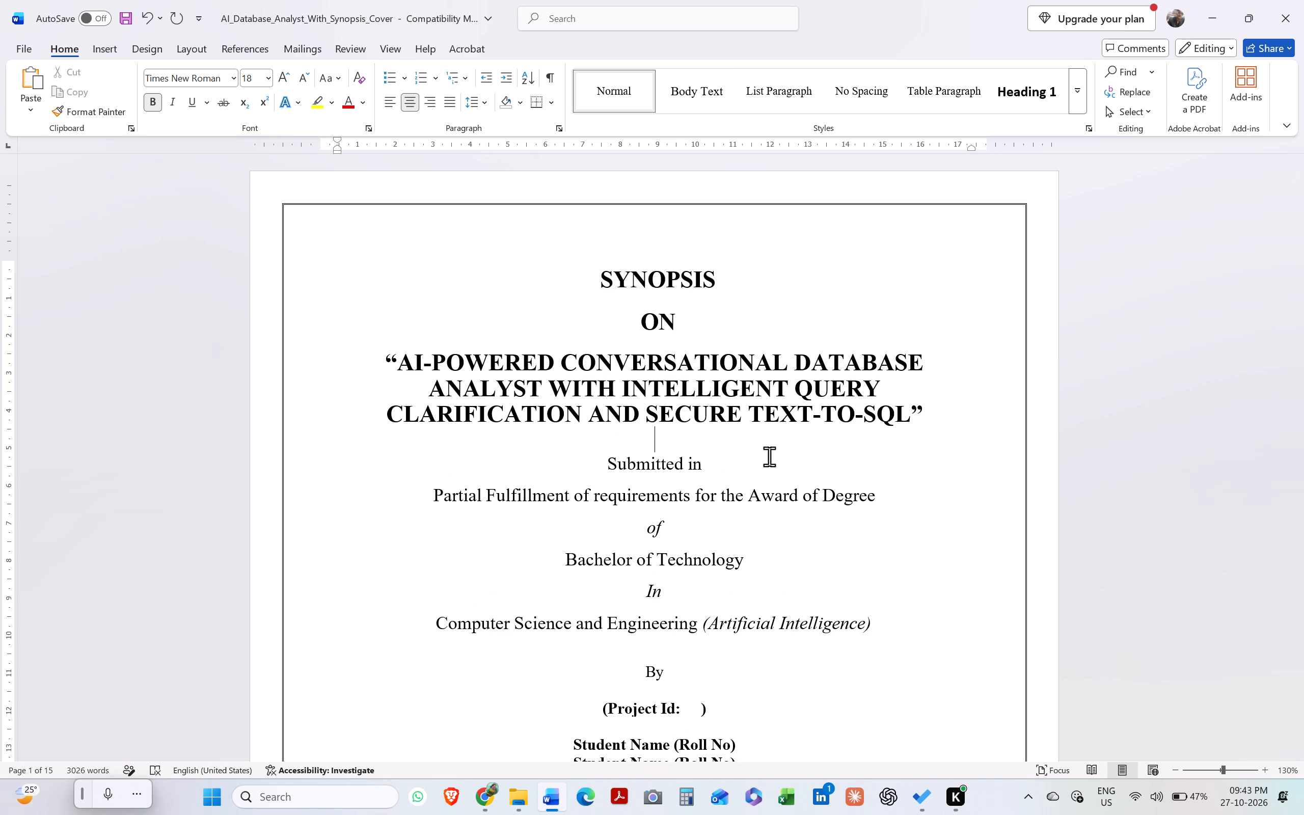
Fill in the cover's Project Id as 28_CSAI_4A_13, leaving no extra space before the closing parenthesis.
scroll(769, 456, "down", 4)
scroll(769, 456, "up", 1)
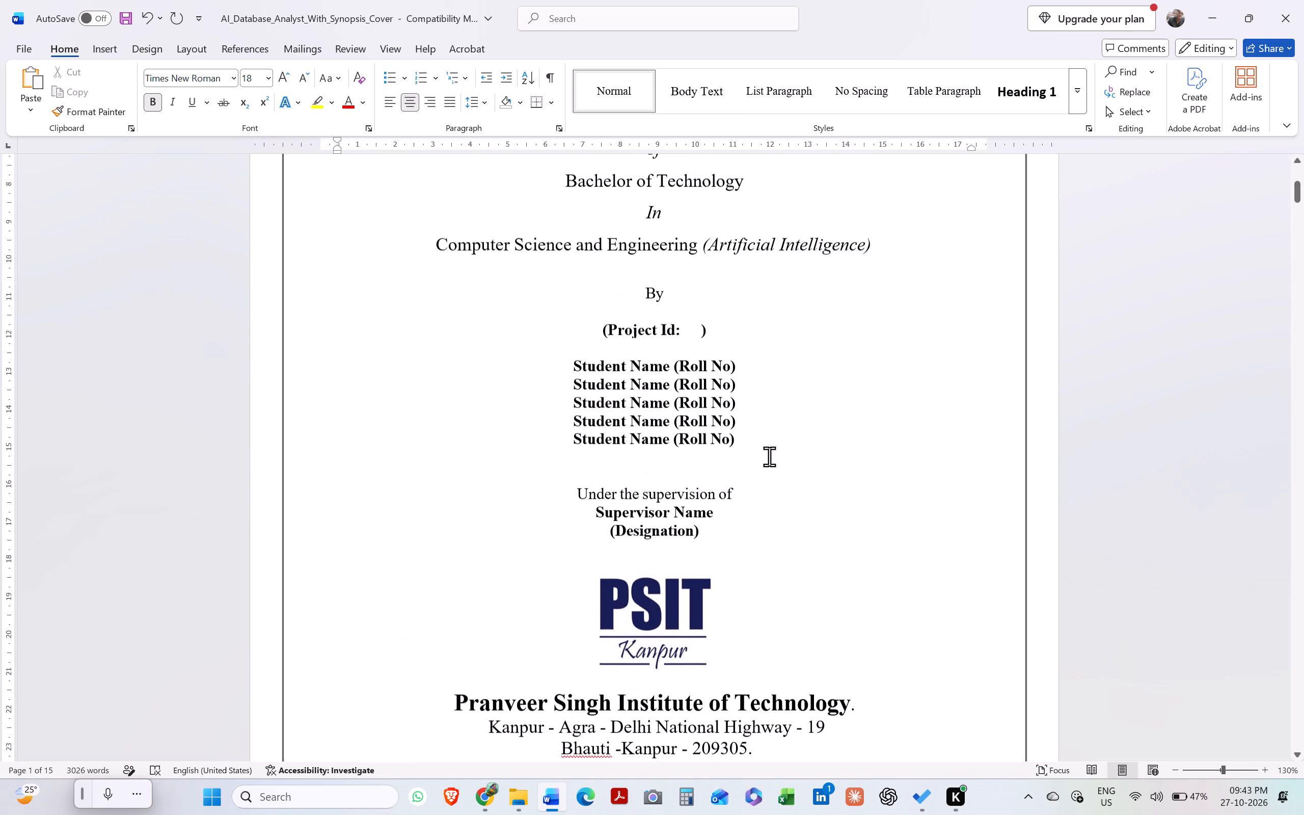
scroll(769, 456, "down", 4, "ctrl")
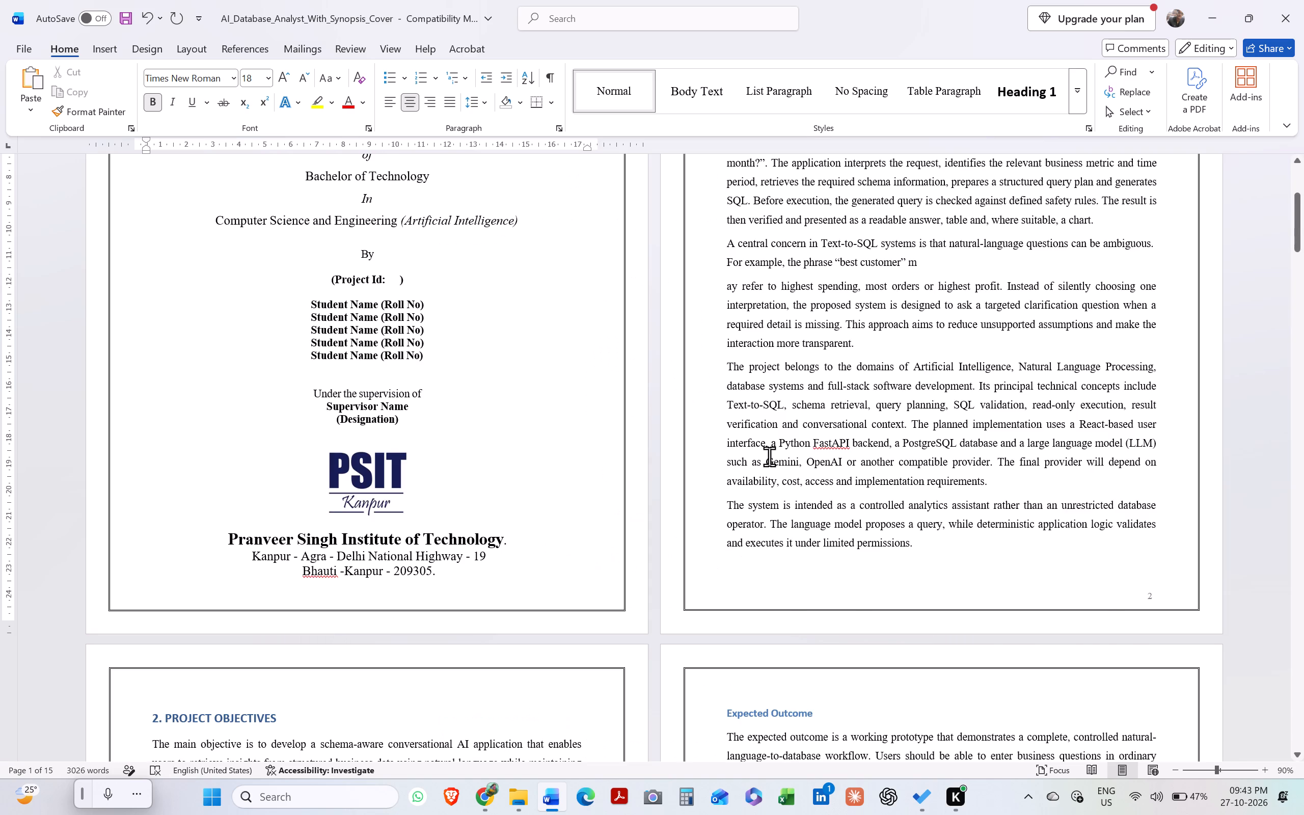
scroll(769, 456, "up", 3, "ctrl")
scroll(769, 456, "up", 2)
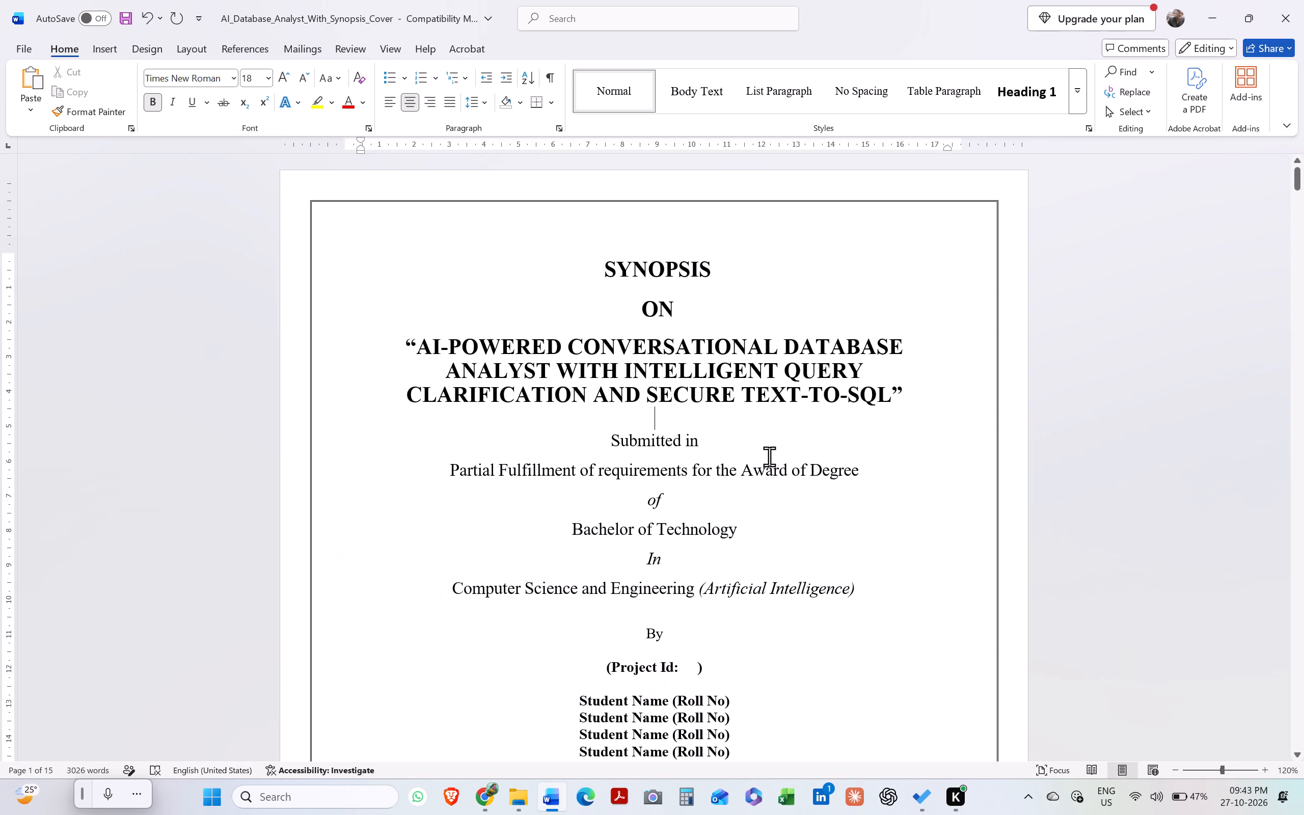
left_click(694, 664)
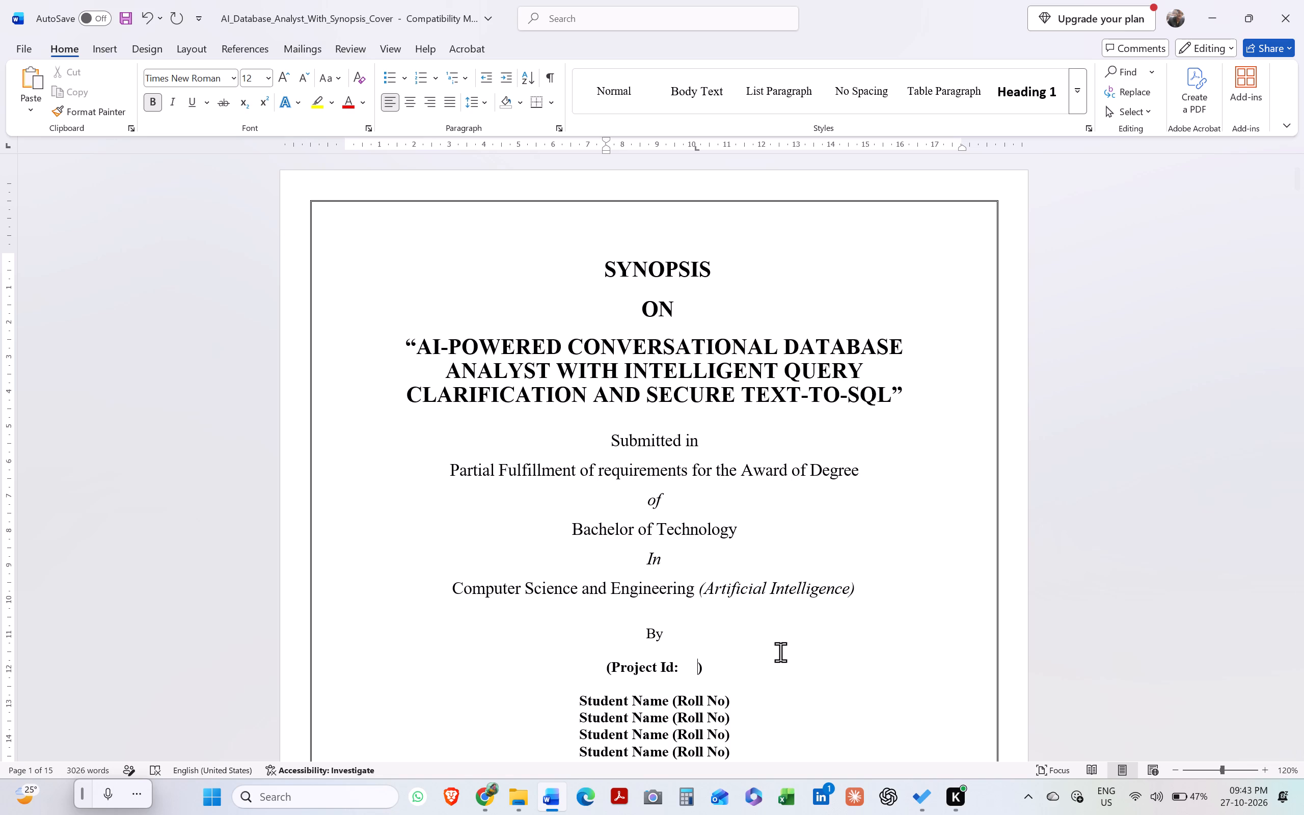
key("Left")
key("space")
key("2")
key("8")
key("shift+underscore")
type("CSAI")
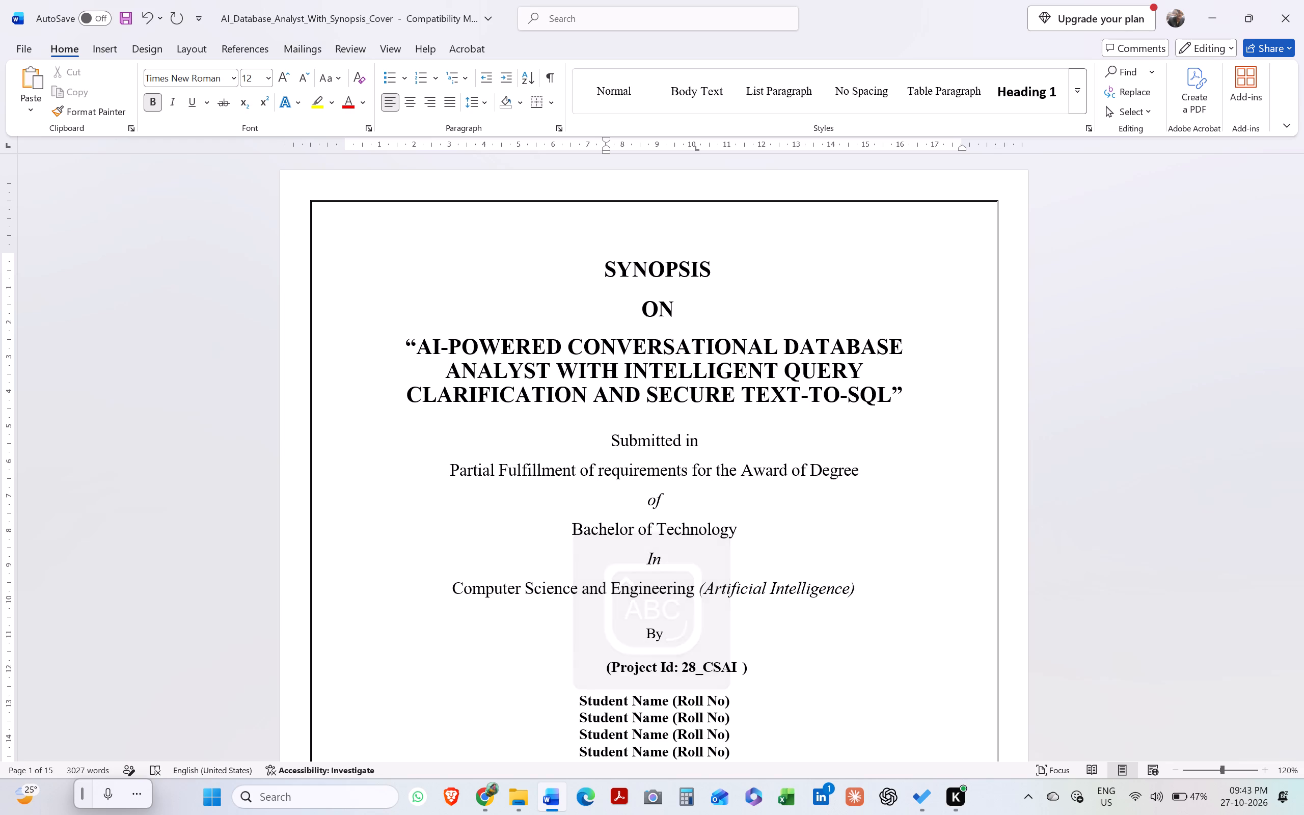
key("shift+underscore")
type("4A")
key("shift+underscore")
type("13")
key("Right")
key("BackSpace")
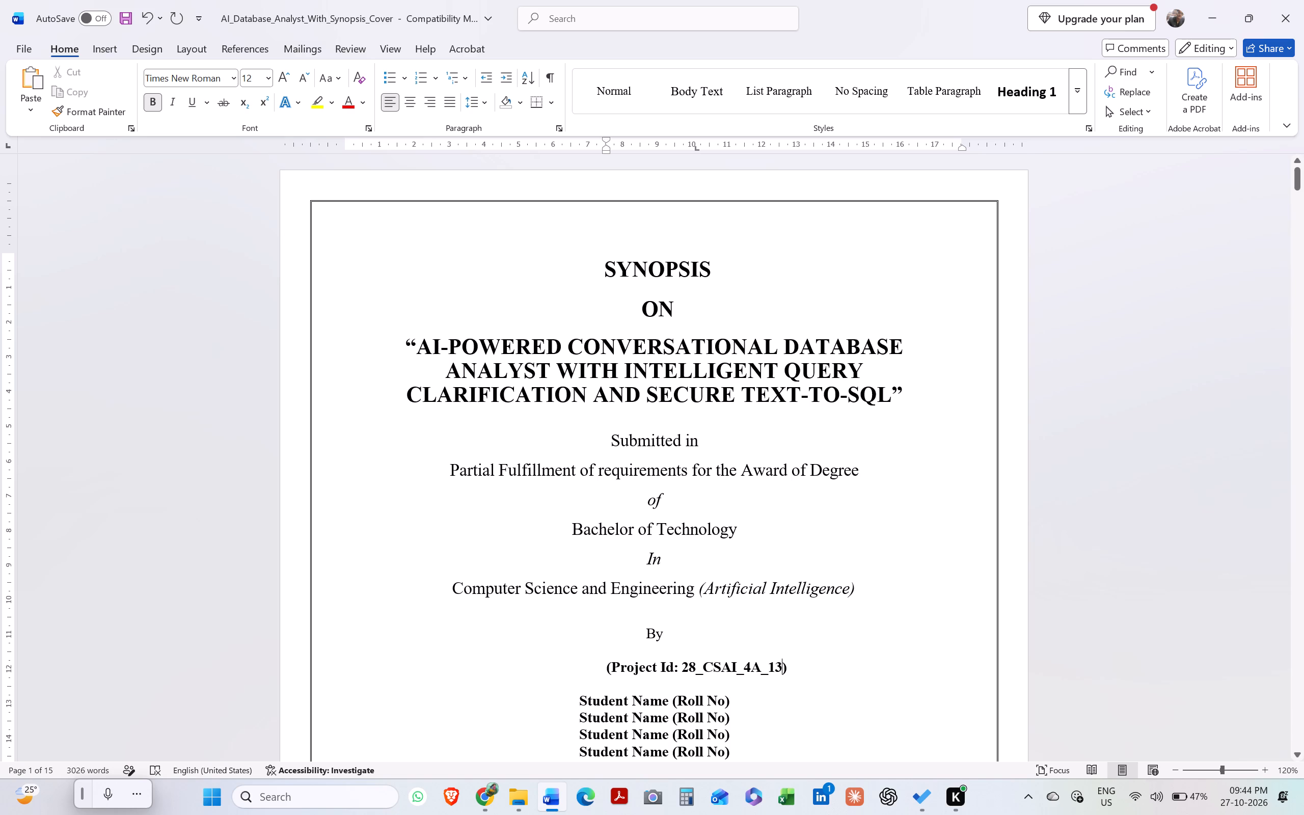
Remove the Project Id line's indent and shift it with leading spaces until it sits centred above the student names.
scroll(832, 585, "down", 1)
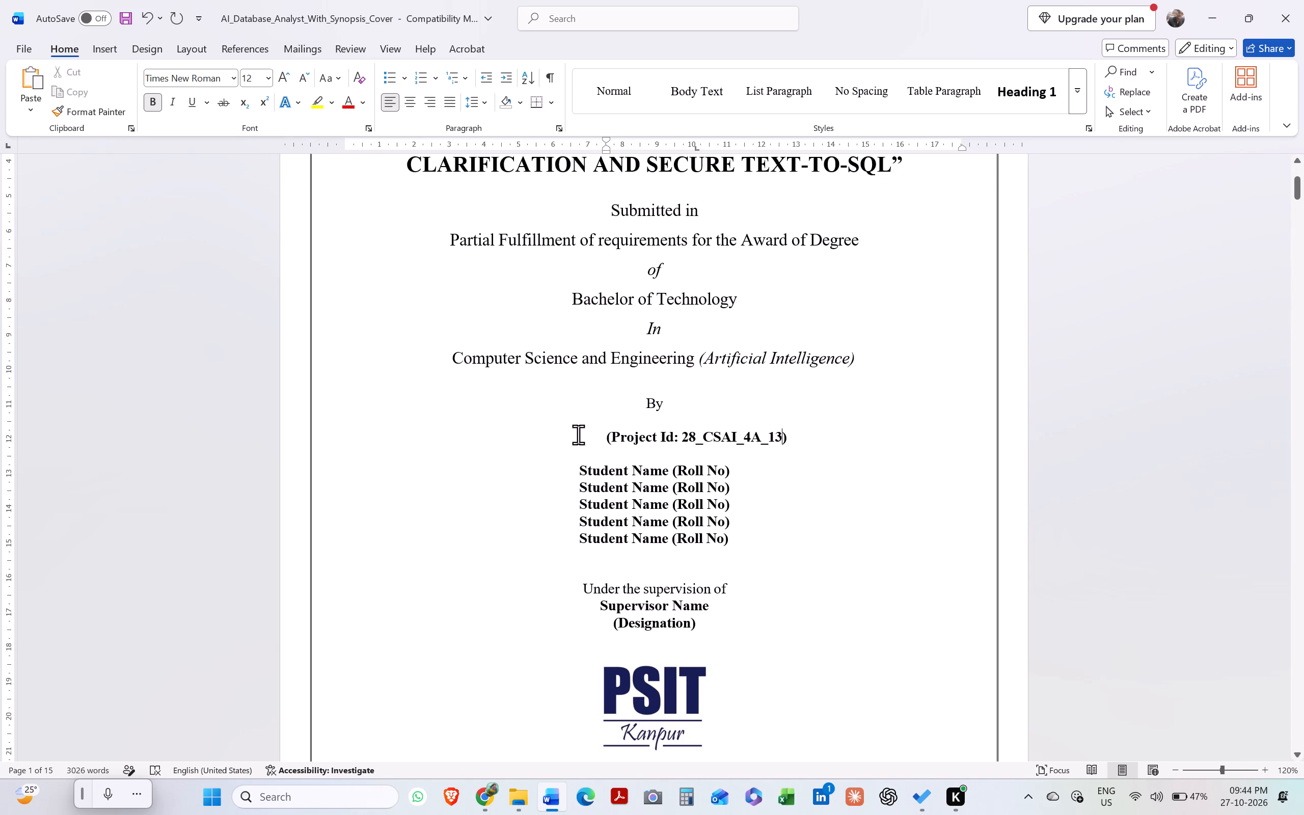
left_click(578, 434)
key("BackSpace")
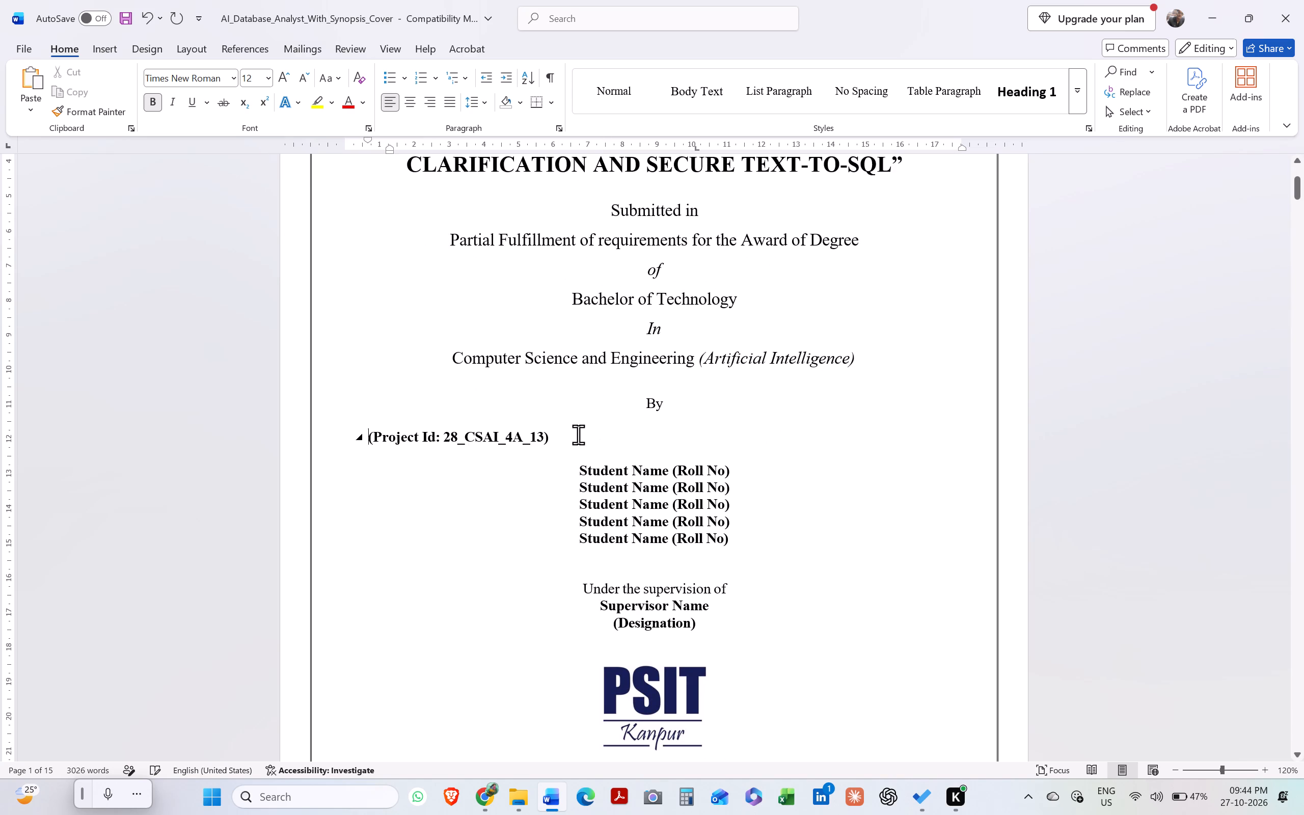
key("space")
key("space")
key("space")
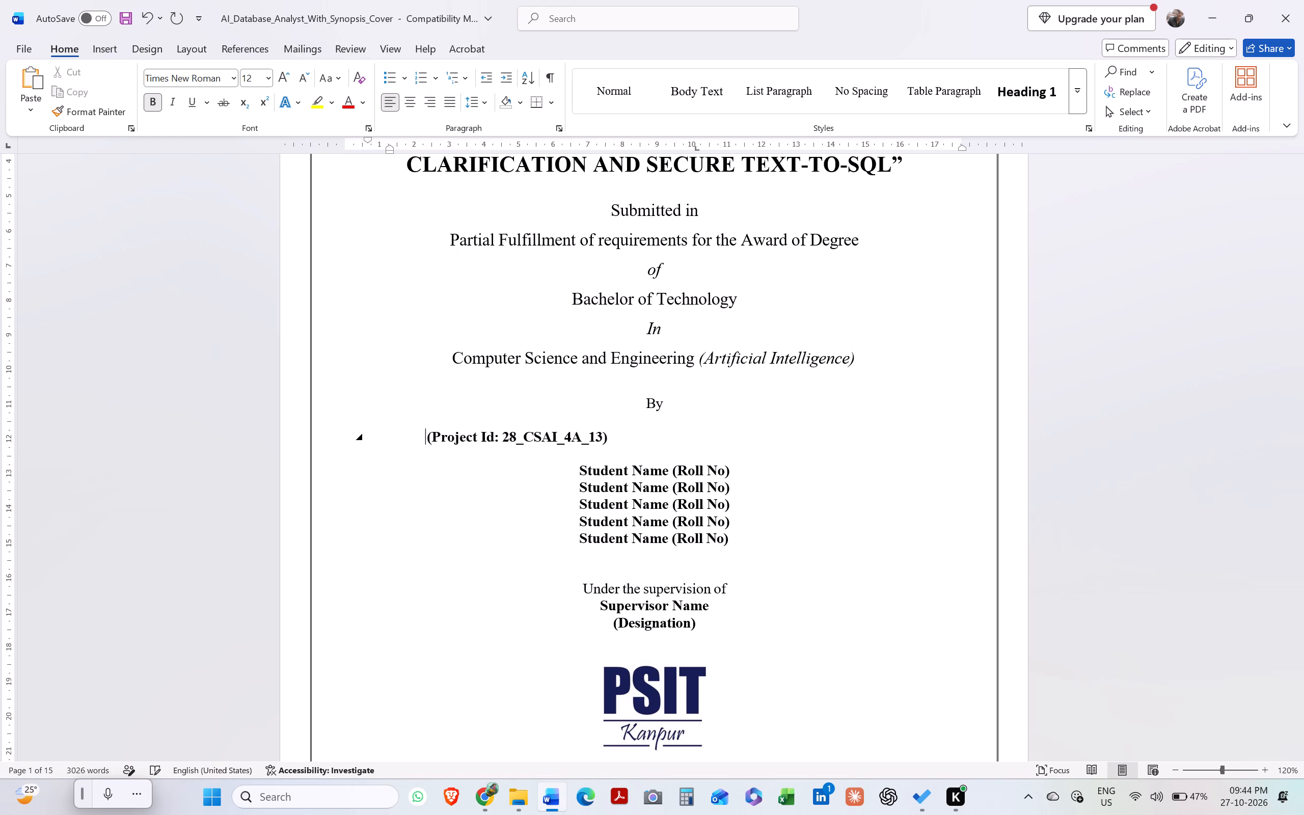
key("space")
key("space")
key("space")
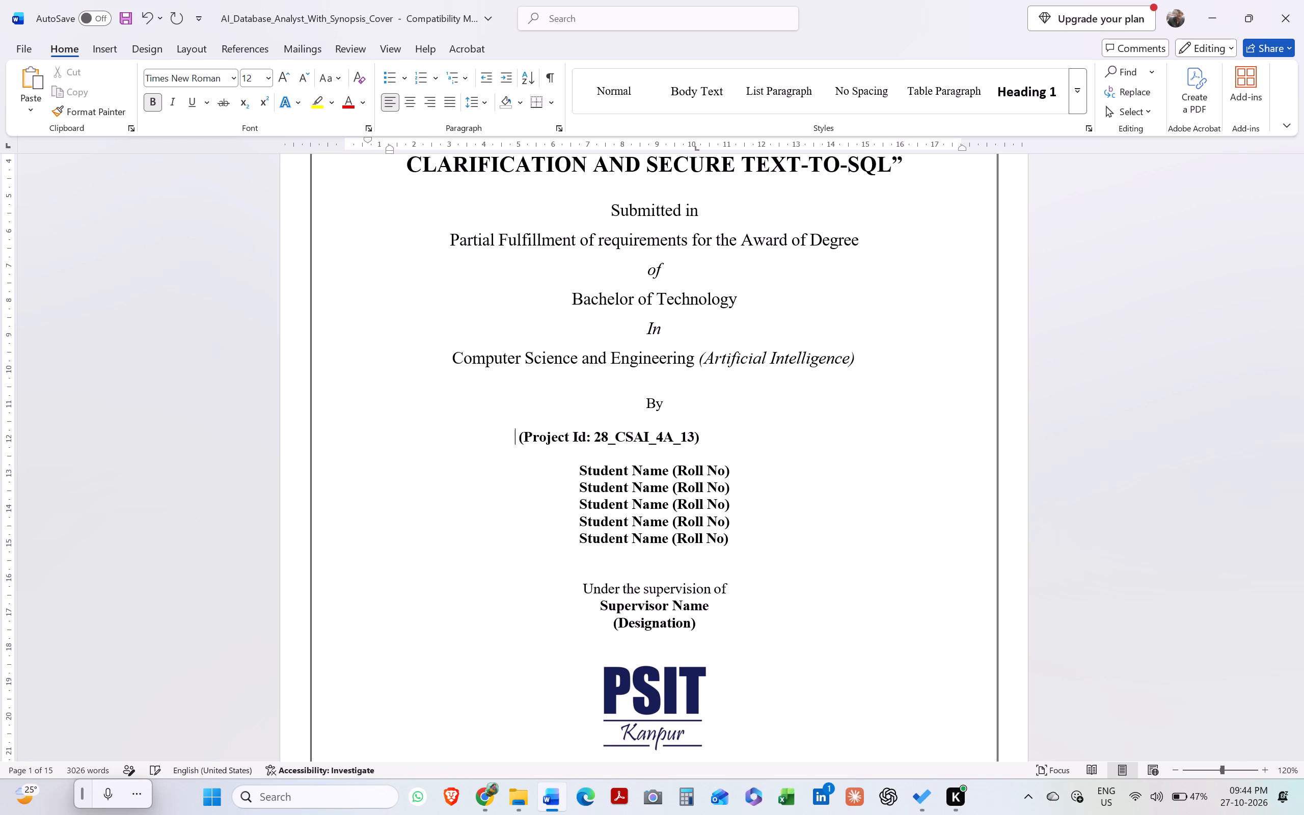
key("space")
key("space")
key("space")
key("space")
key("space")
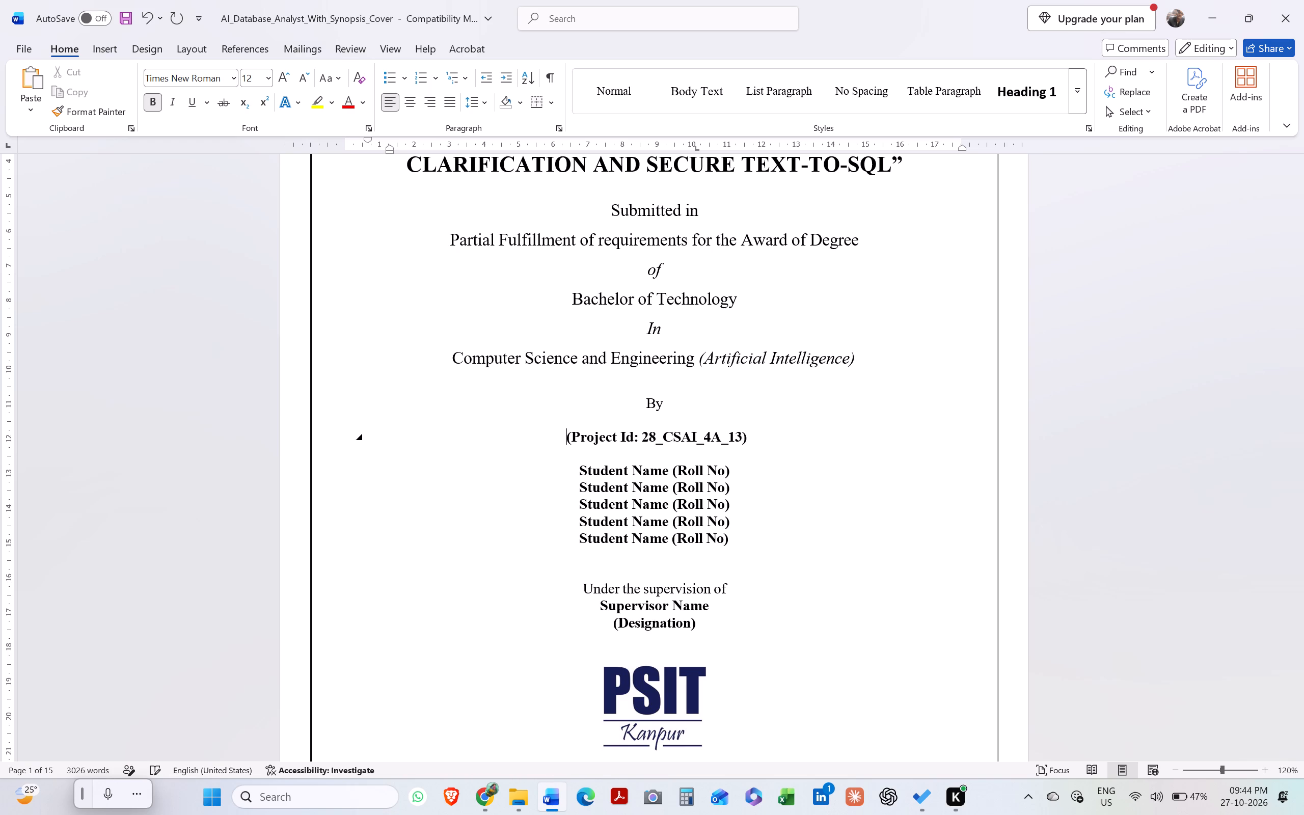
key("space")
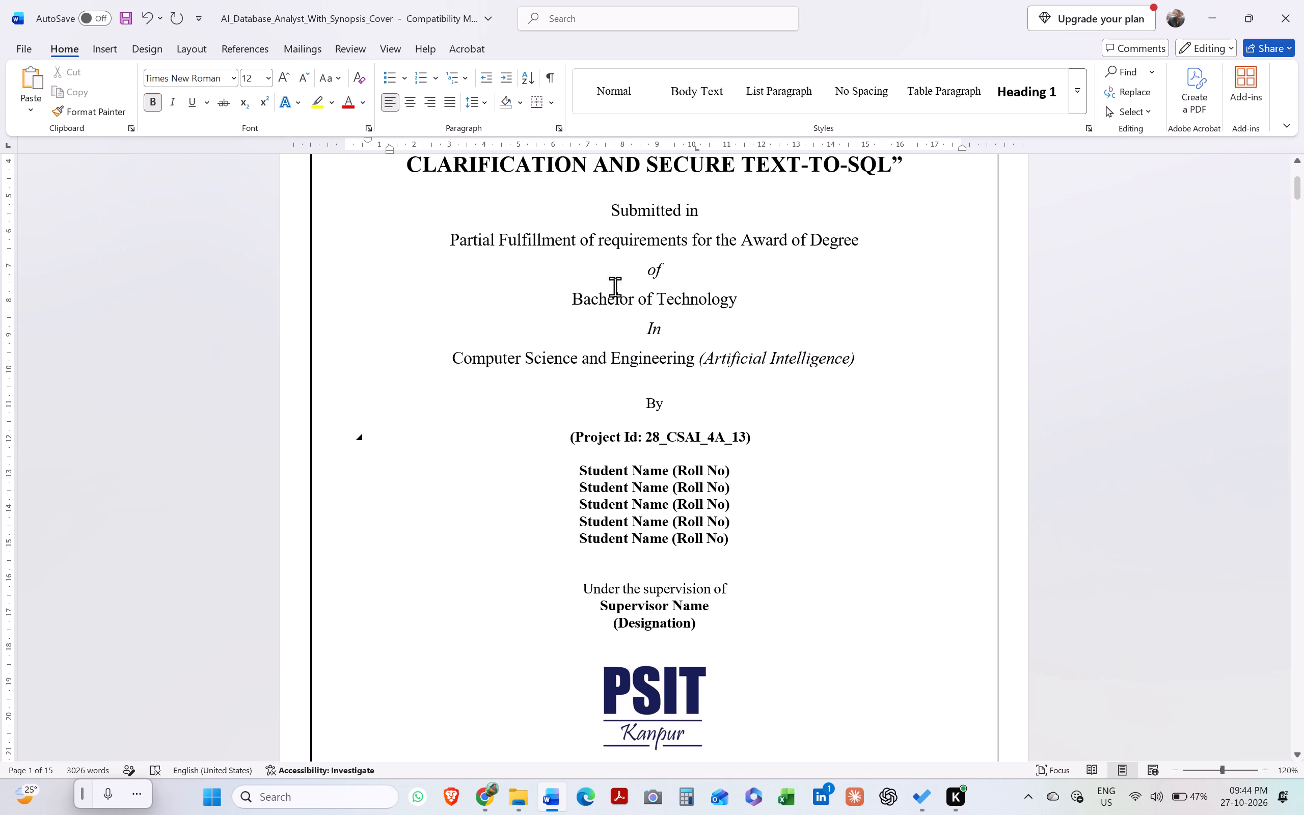
Replace the Supervisor Name placeholder with the supervisor's name on its own line and the designation with Assistant Professor (CSE).
scroll(649, 206, "up", 1)
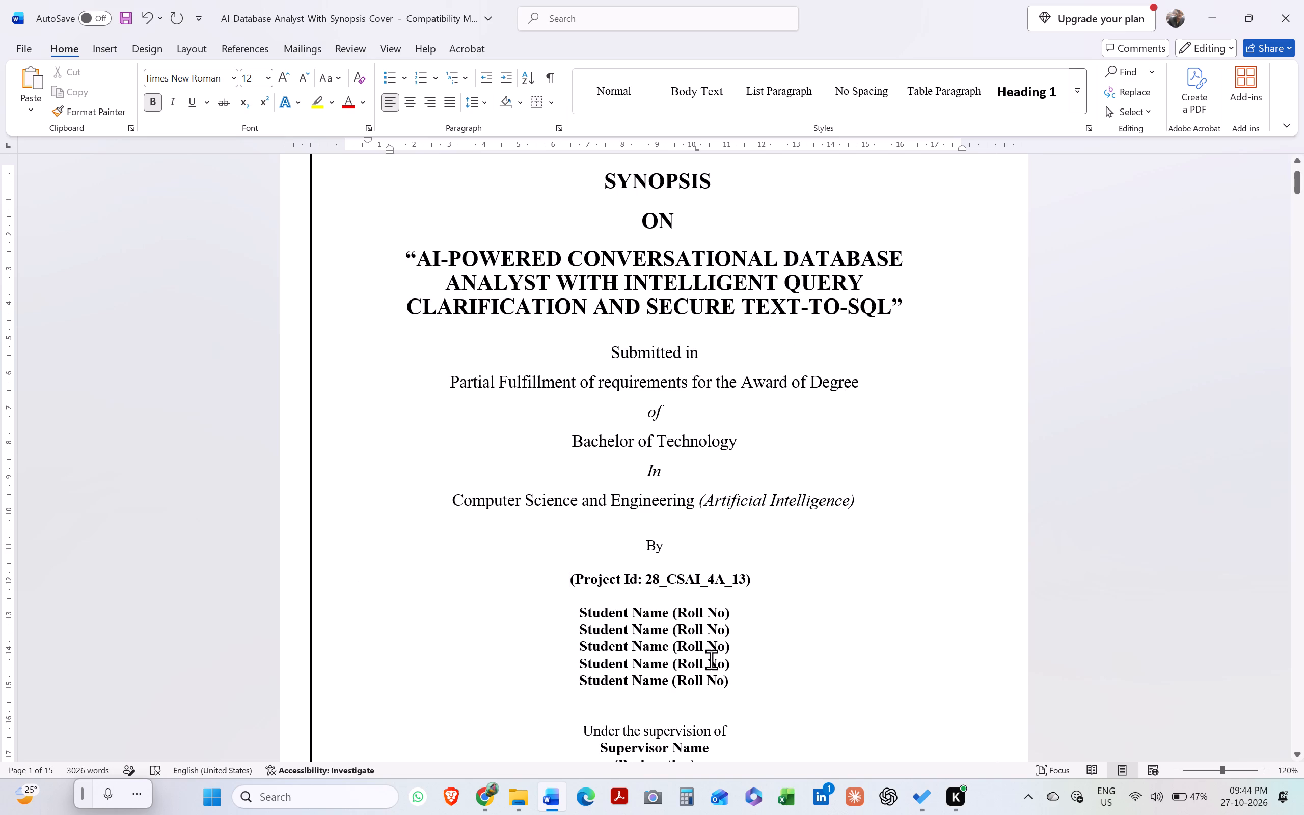
scroll(711, 660, "down", 1)
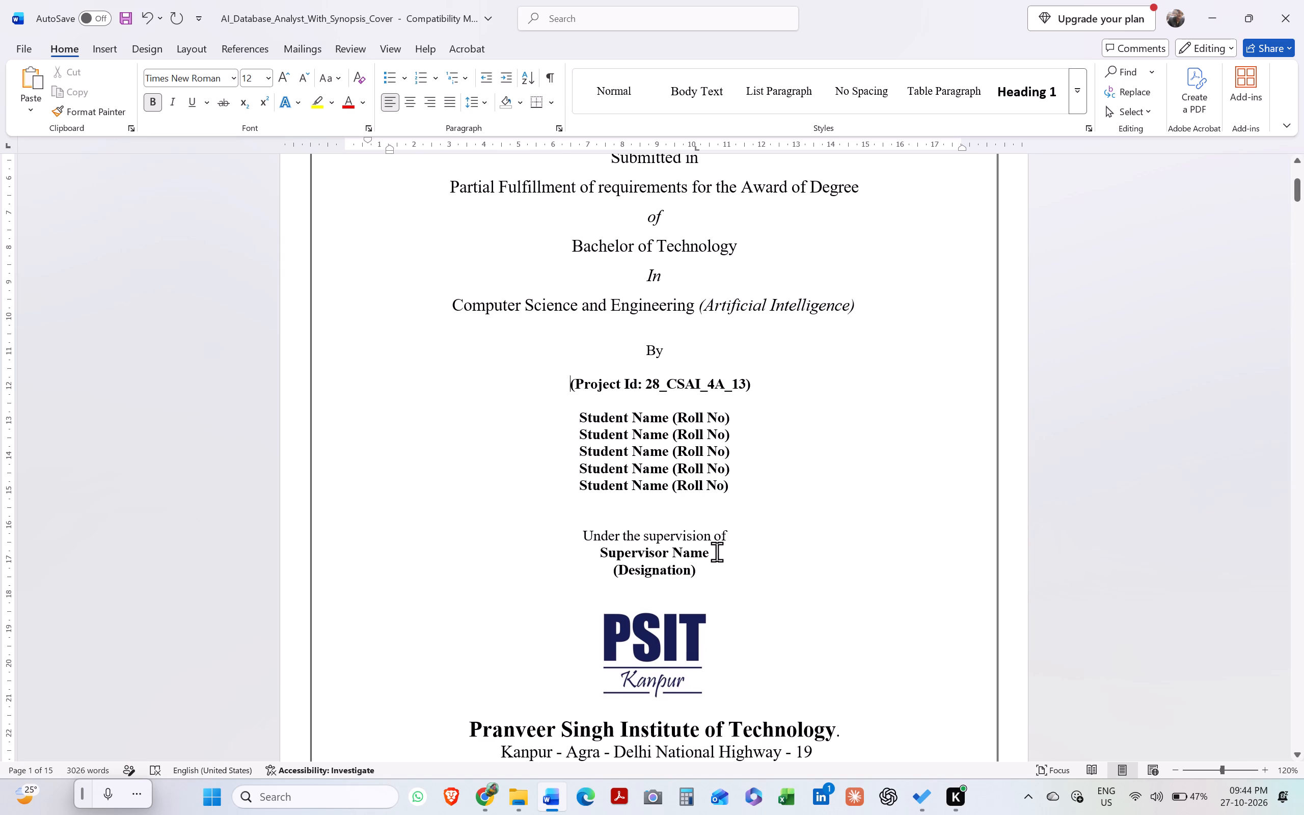
left_click(717, 552)
key("Left")
key("BackSpace")
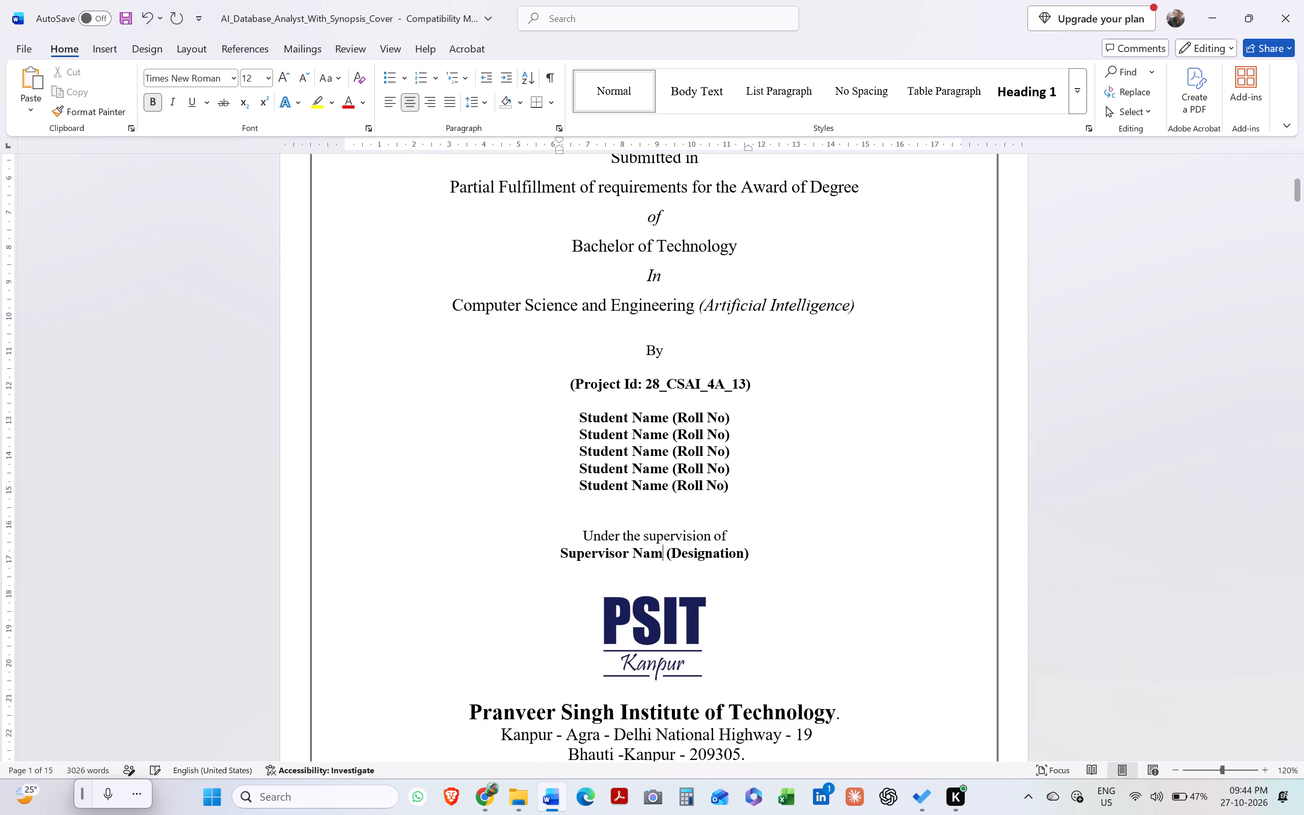
key("BackSpace")
key("BackSpace")
key("BackSpace")
key("BackSpace")
key("BackSpace")
key("BackSpace")
key("BackSpace")
key("BackSpace")
key("BackSpace")
key("BackSpace")
key("BackSpace")
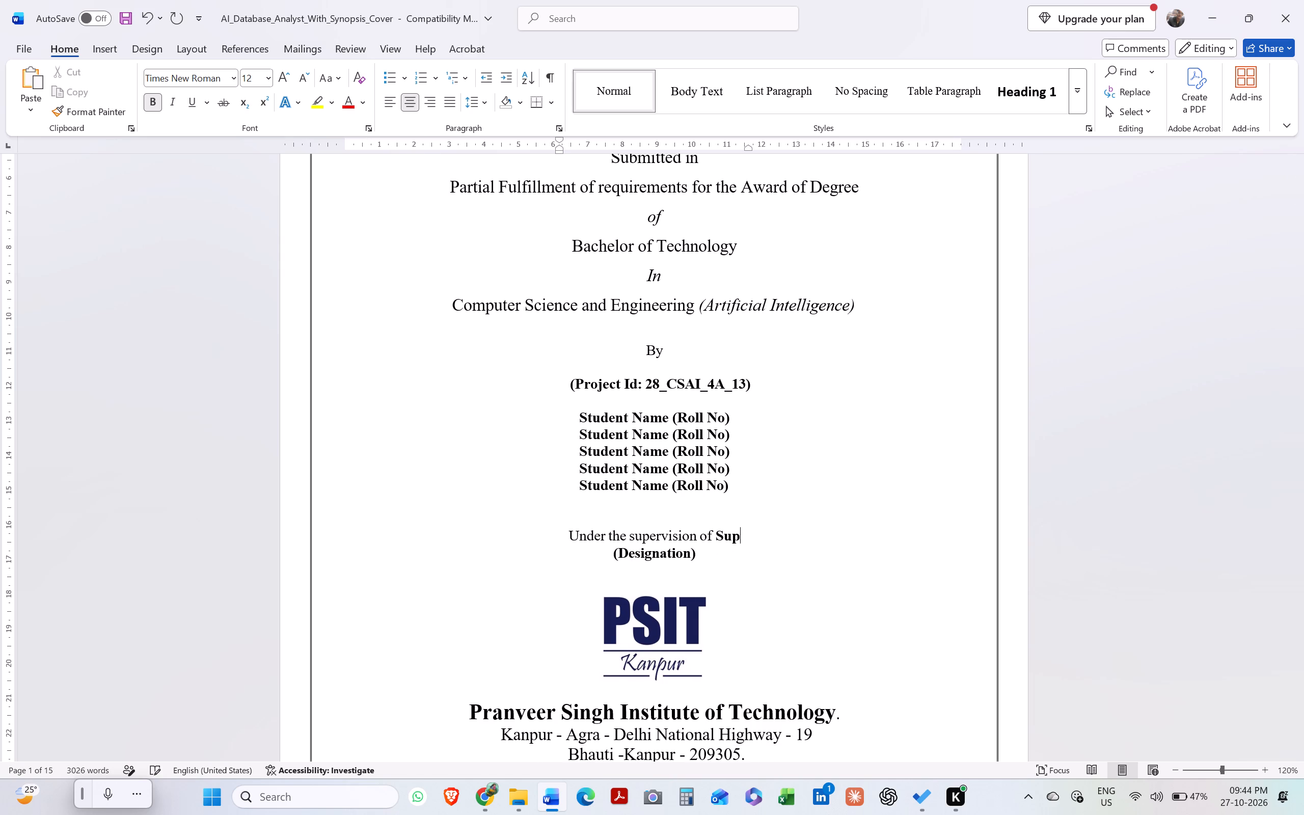
key("BackSpace")
key("BackSpace")
key("Return")
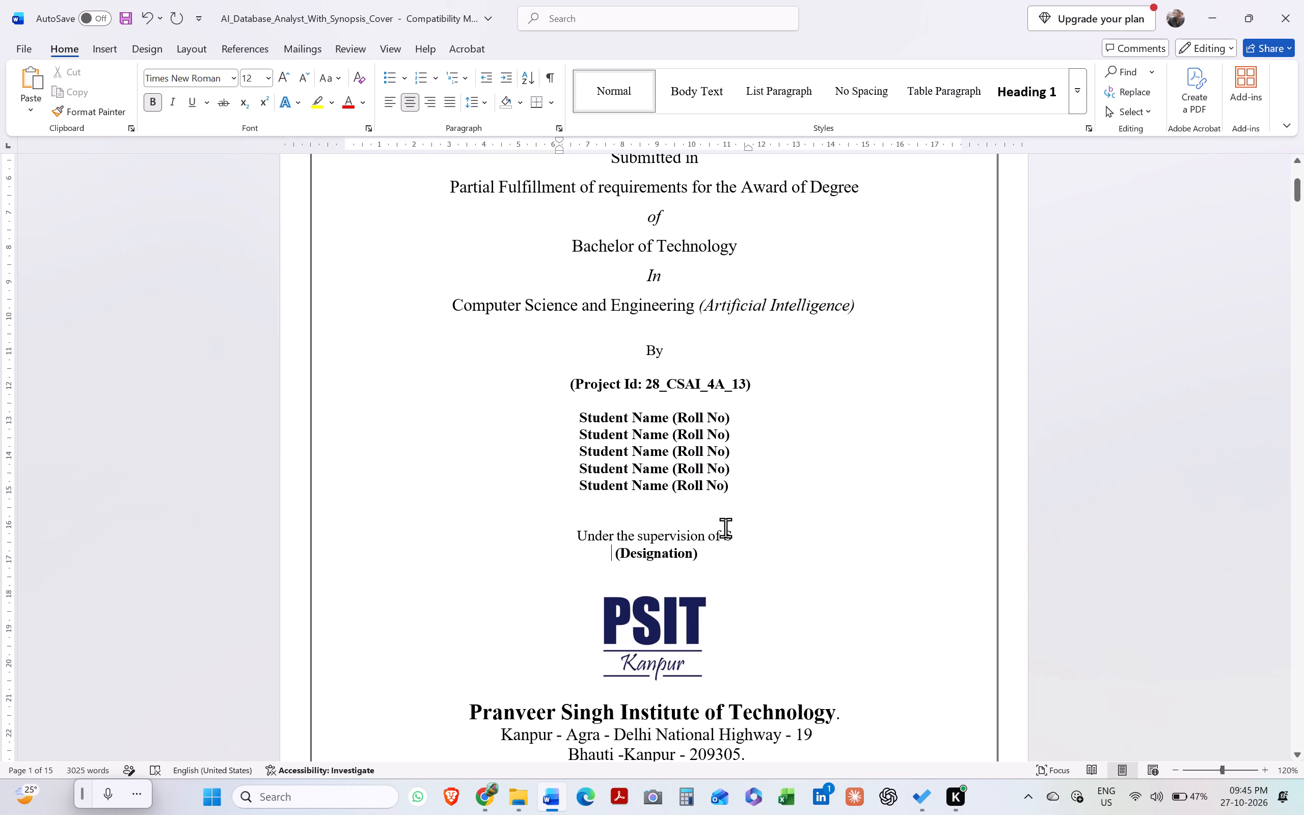
Enter the supervisor's name, prefixed with Ms., on its own line beneath "Under the supervision of".
left_click(725, 528)
key("Return")
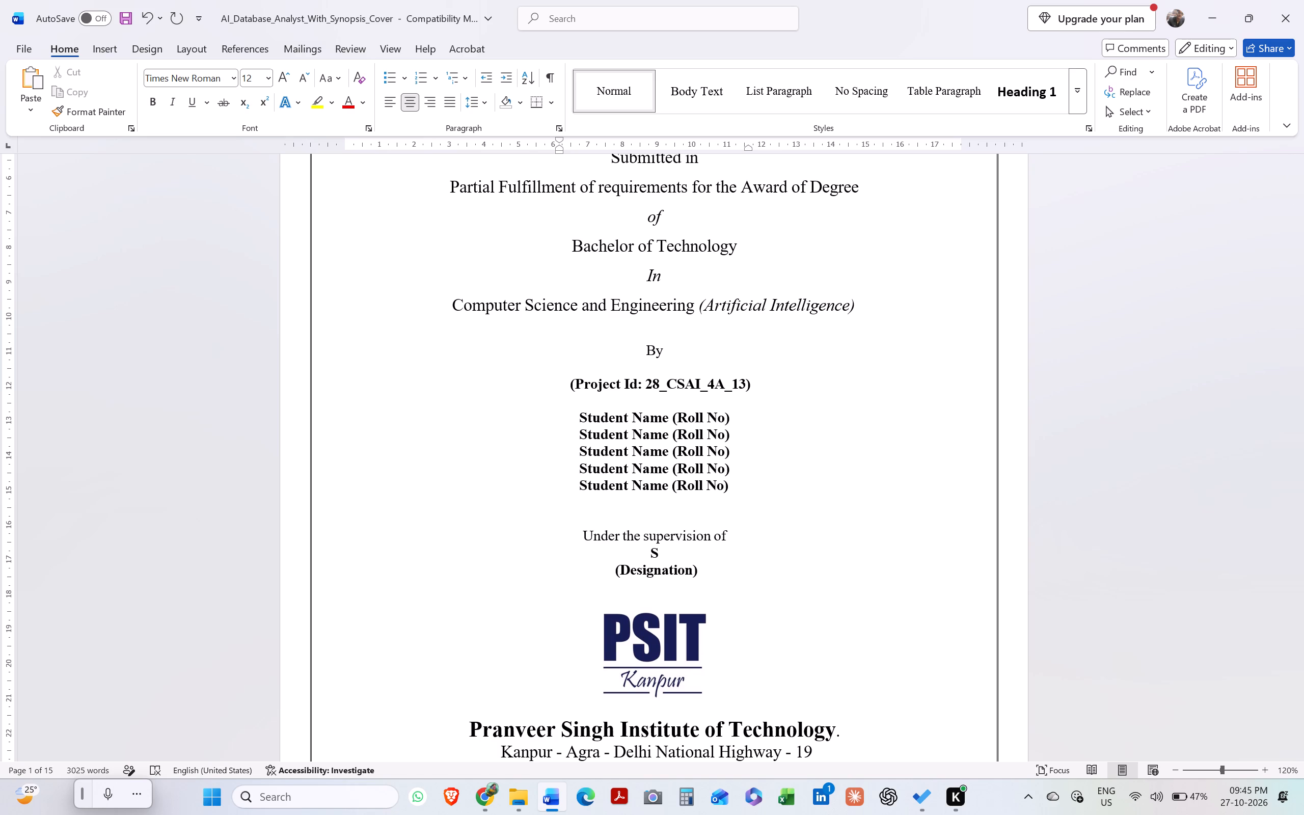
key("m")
key("Right")
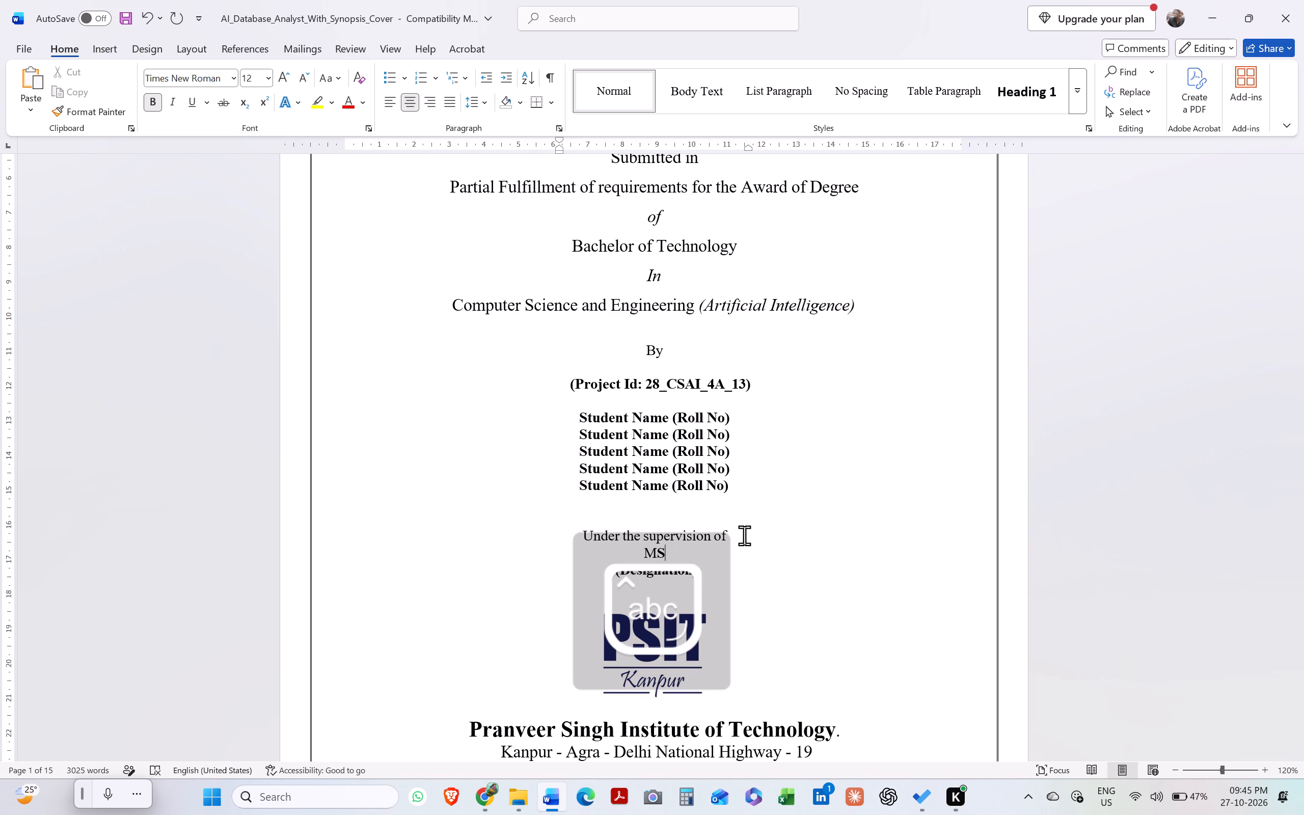
key("BackSpace")
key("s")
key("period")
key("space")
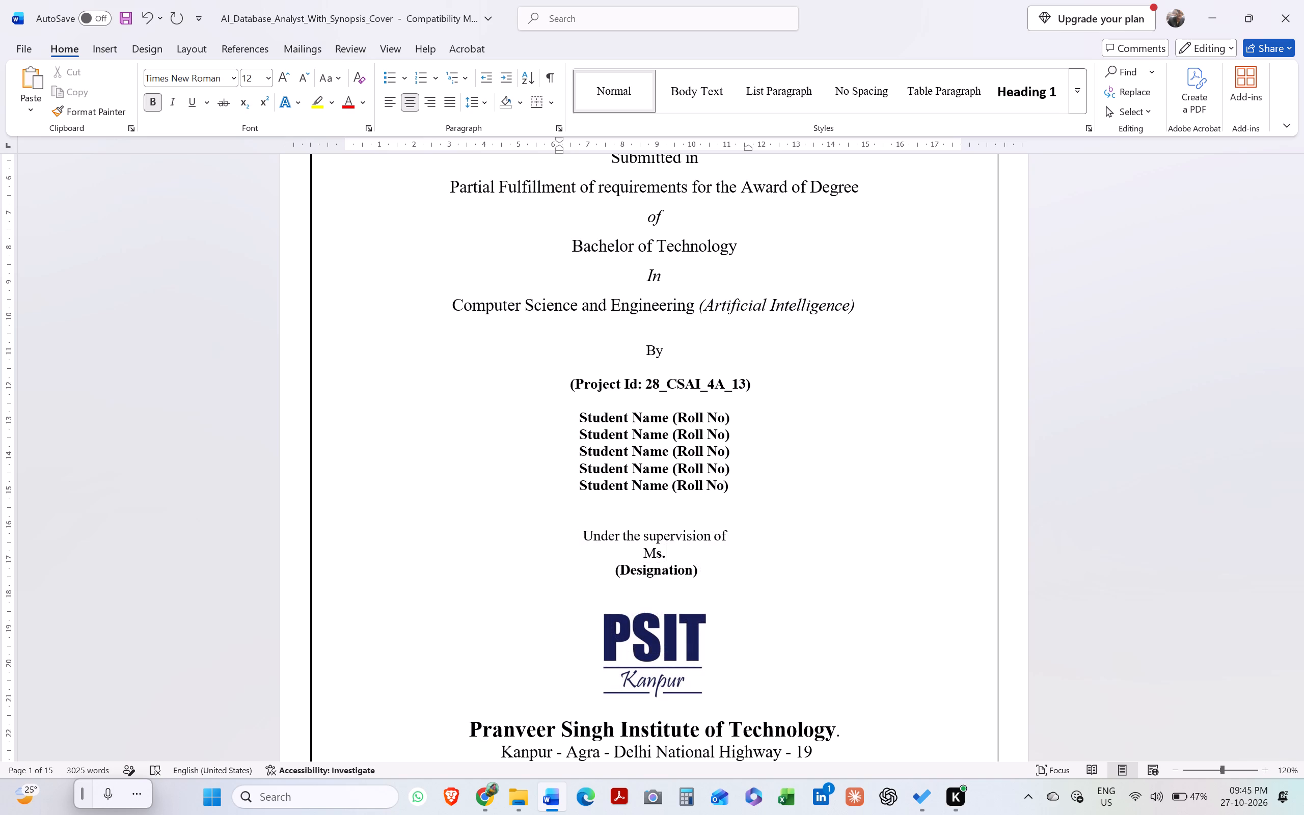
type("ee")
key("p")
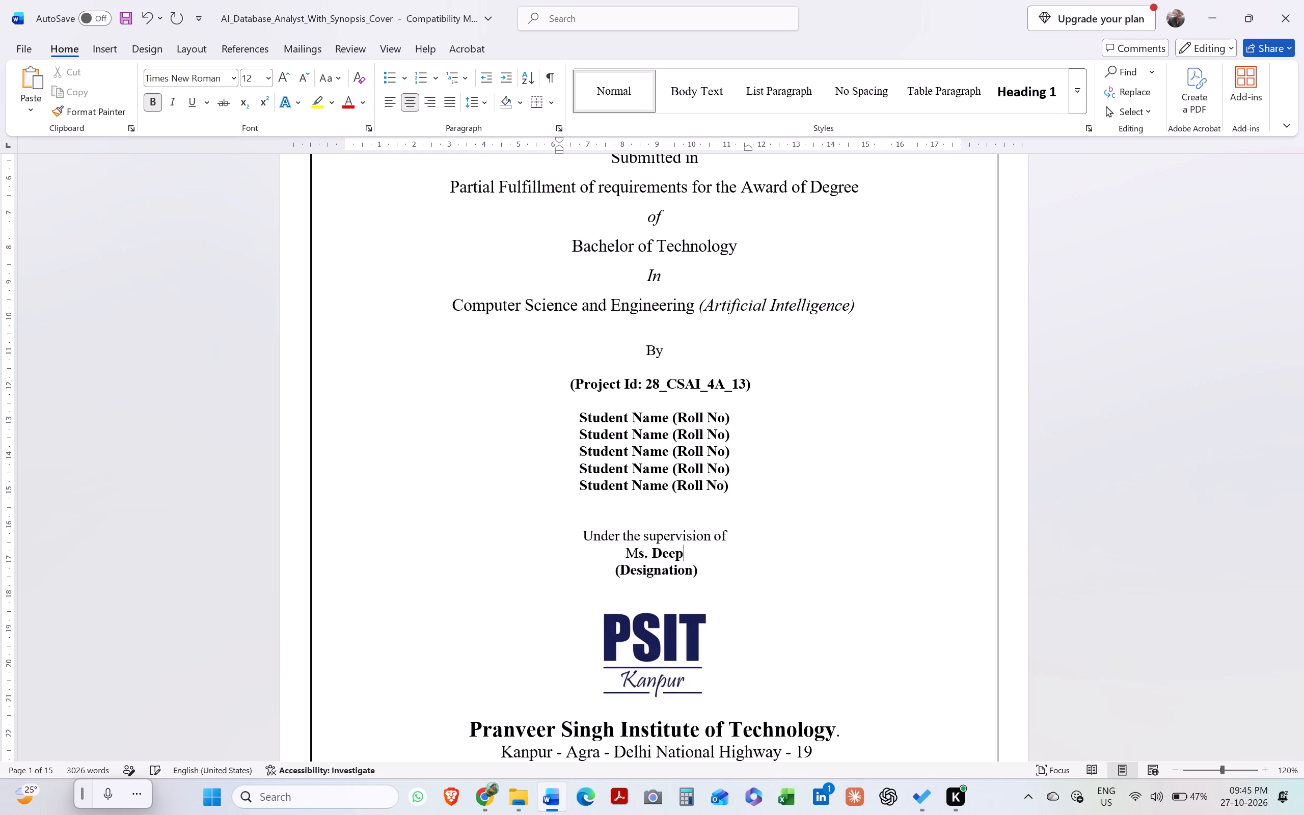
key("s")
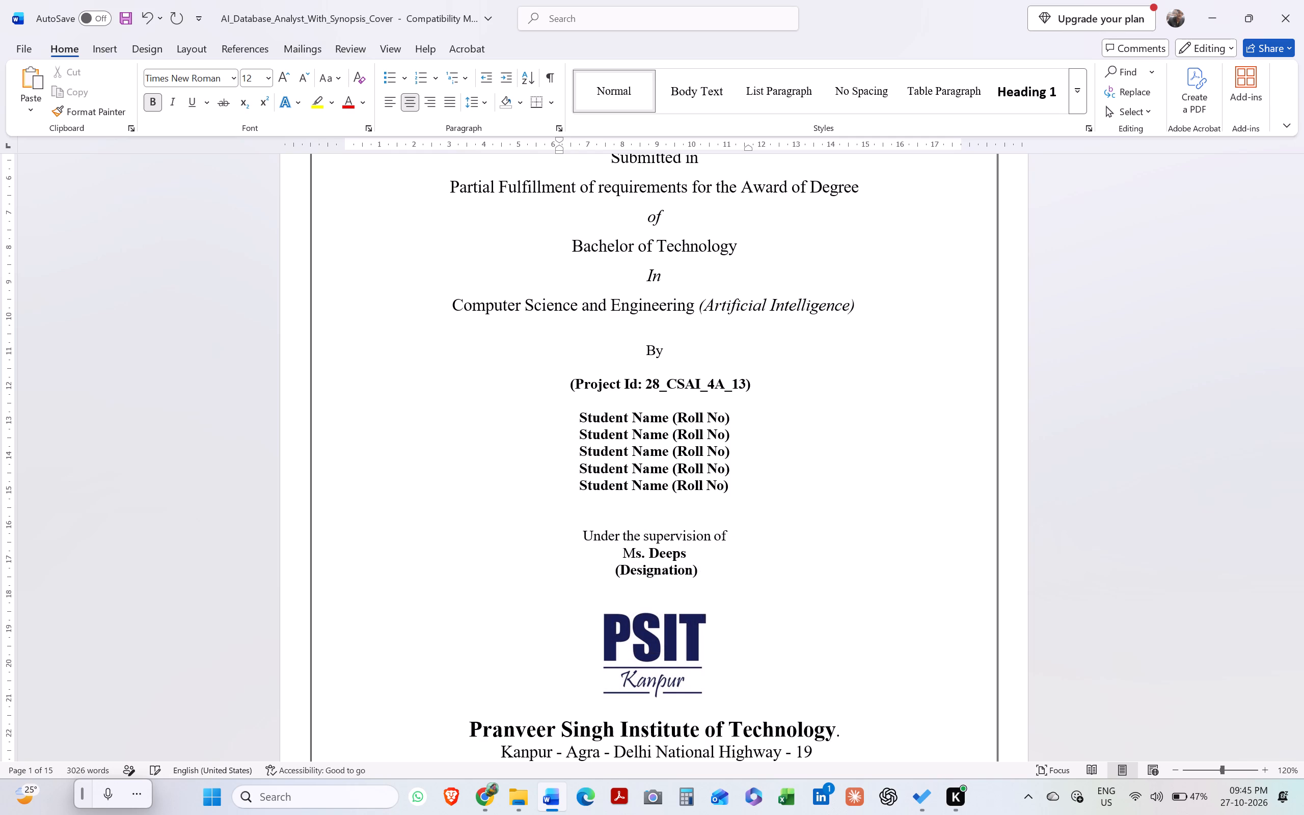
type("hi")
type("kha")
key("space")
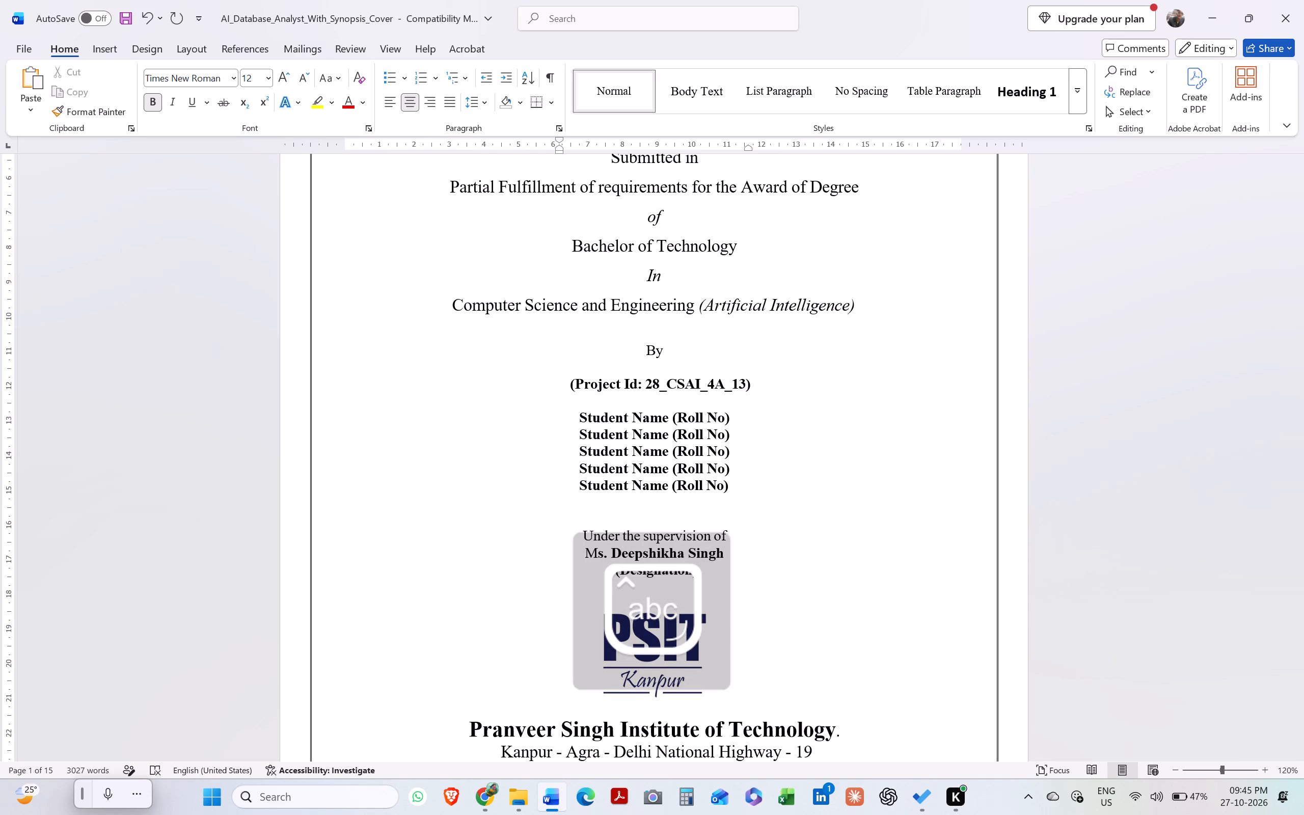
Retype the M of the supervisor's title and make the whole supervisor name line bold, including the Ms. prefix.
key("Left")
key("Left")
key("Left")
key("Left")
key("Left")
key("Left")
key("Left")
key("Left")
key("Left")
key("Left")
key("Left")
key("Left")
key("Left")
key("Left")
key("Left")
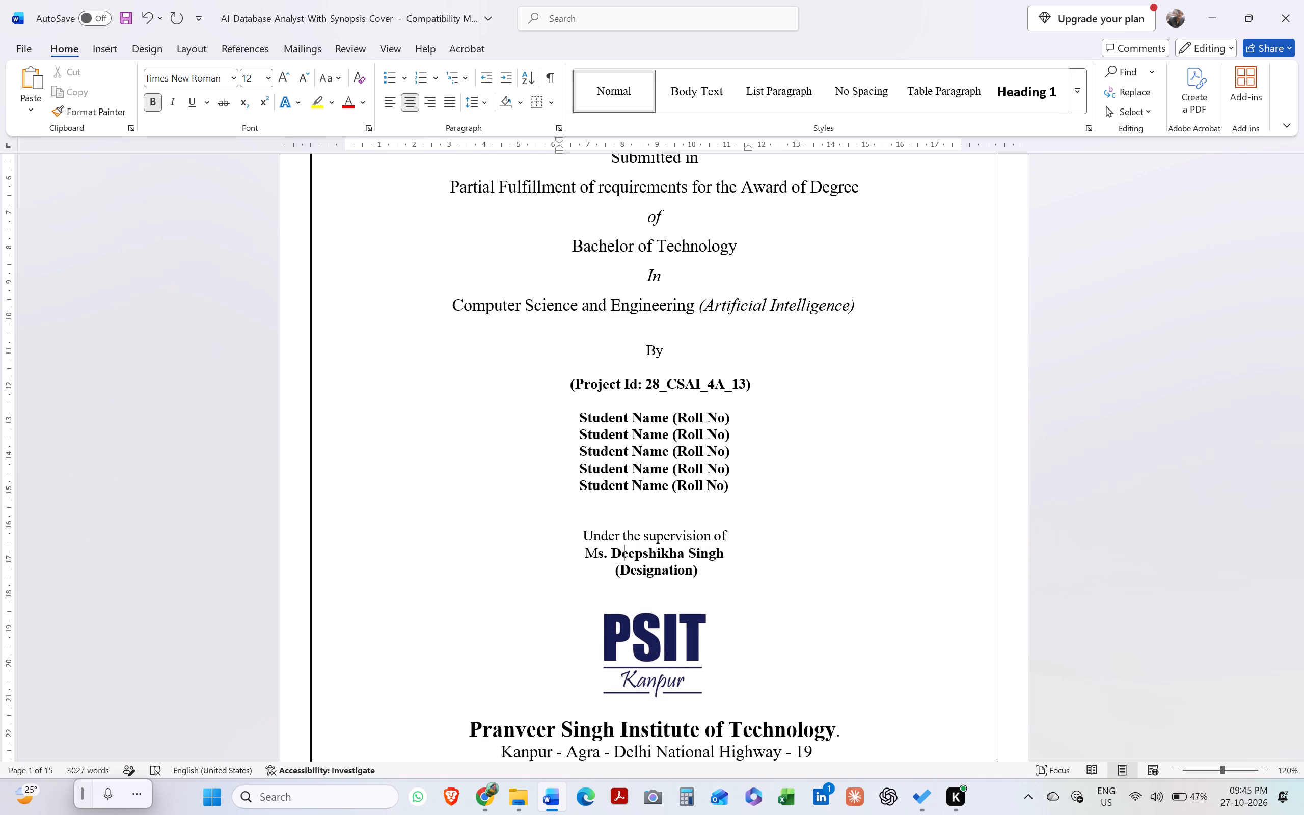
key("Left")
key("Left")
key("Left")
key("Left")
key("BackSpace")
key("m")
double_click(640, 547)
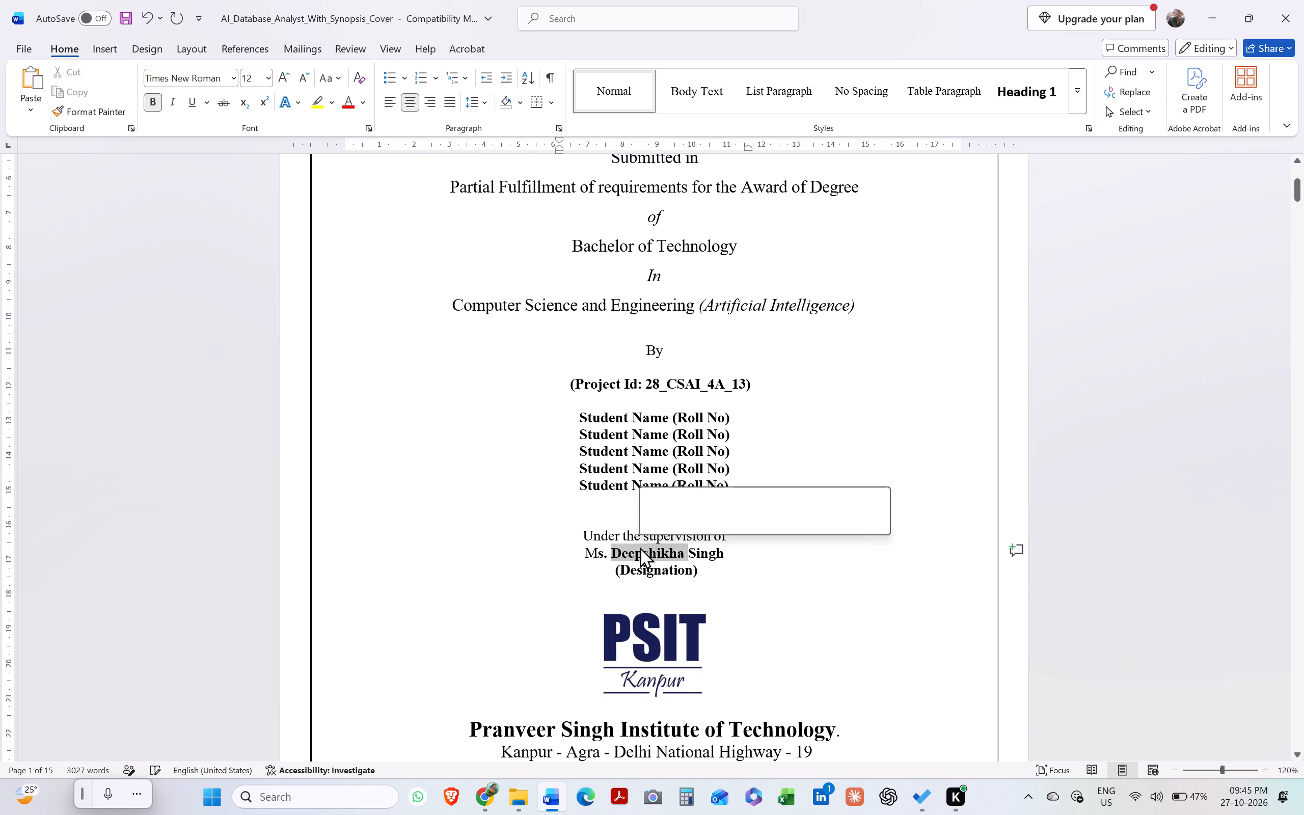
left_click(640, 547)
triple_click(585, 555)
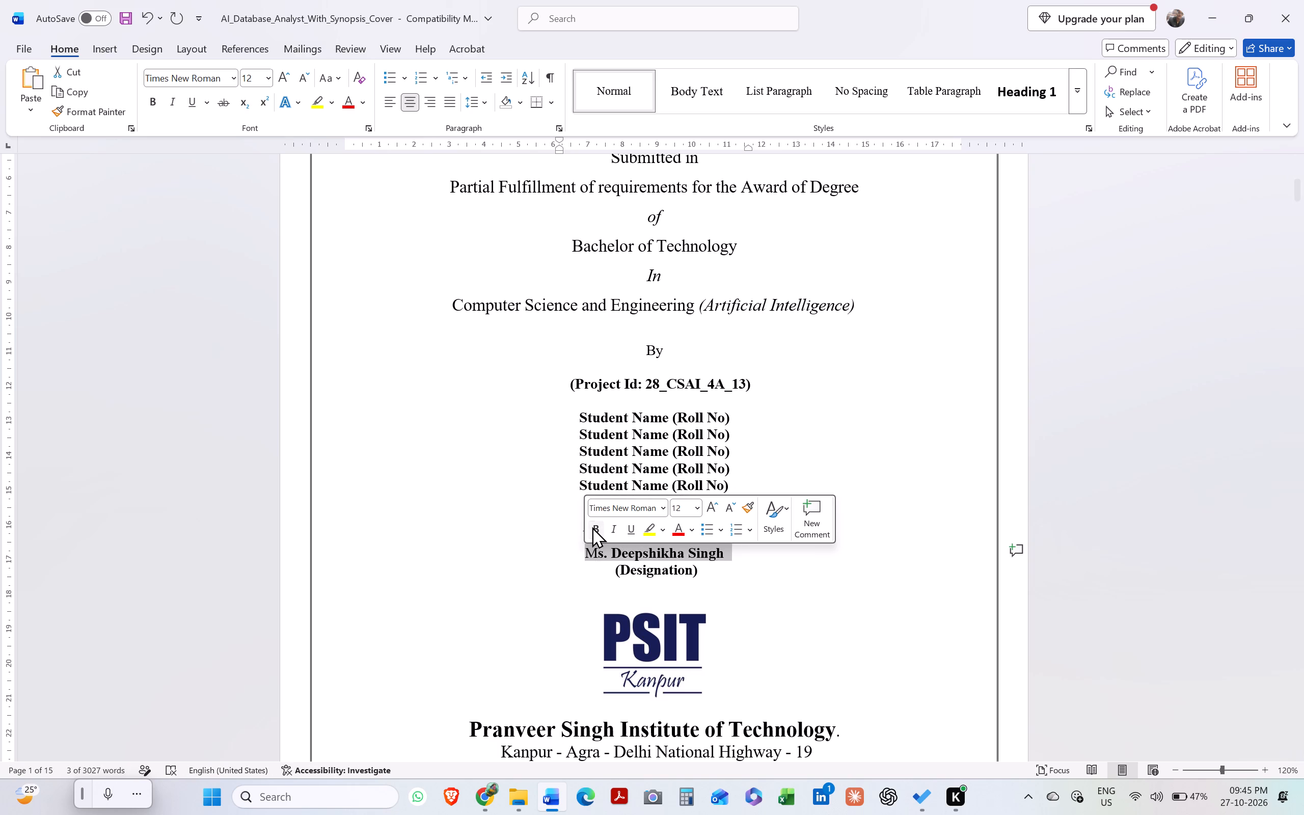
left_click(592, 527)
Replace the Designation placeholder beneath the supervisor's name with Assistant Professor (CSE), keeping the outer parentheses.
left_click(665, 568)
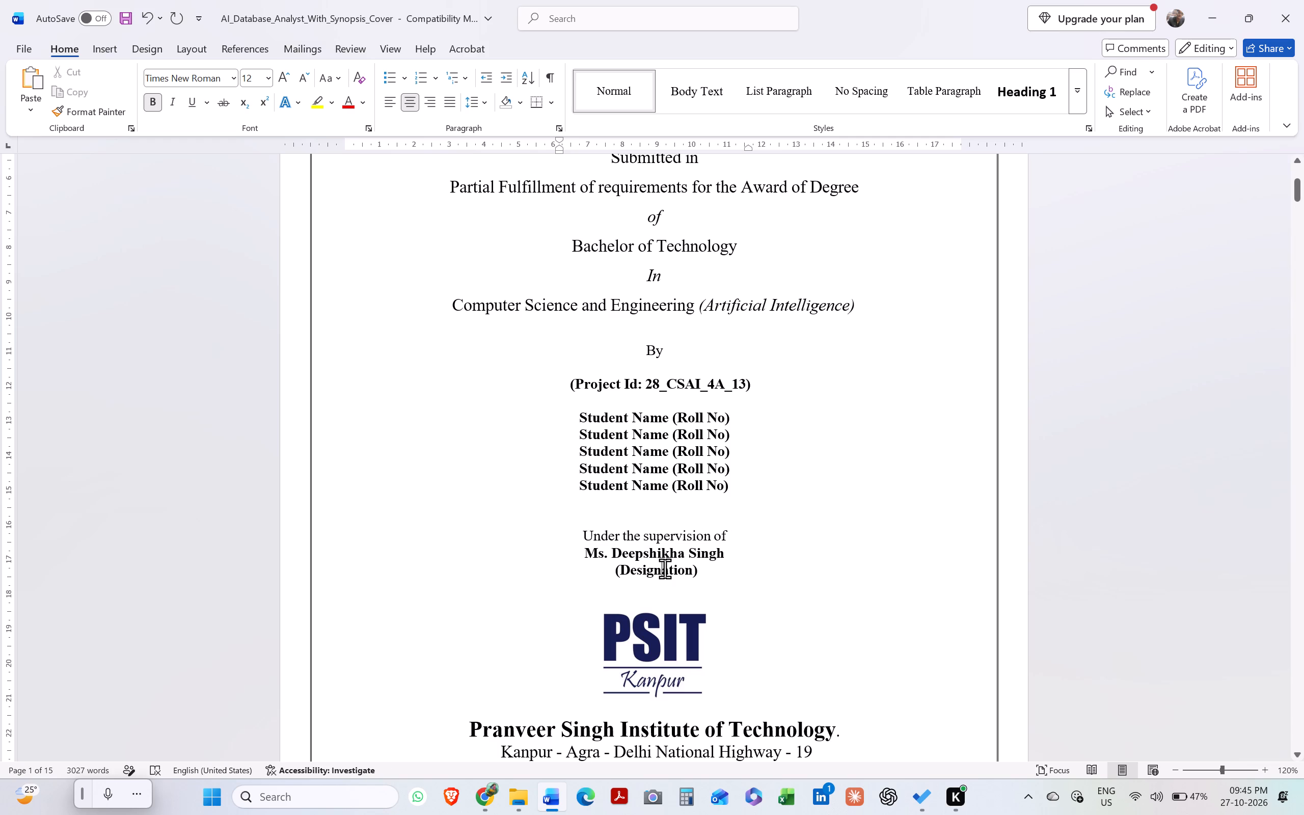
key("Down")
key("Up")
key("Right")
key("Right")
key("Right")
key("Right")
key("Right")
key("BackSpace")
key("BackSpace")
key("BackSpace")
key("BackSpace")
key("BackSpace")
key("BackSpace")
key("BackSpace")
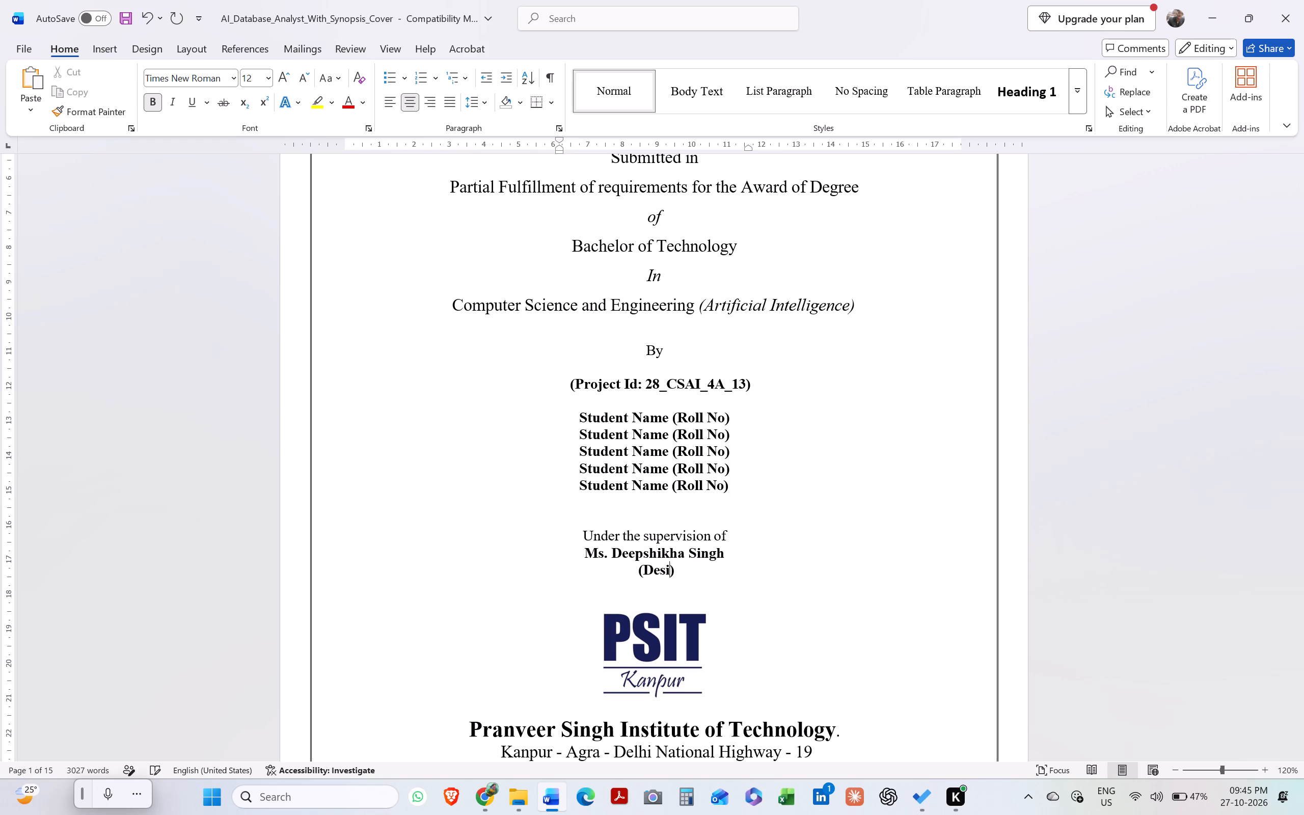
key("BackSpace")
key("BackSpace")
key("BackSpace")
key("BackSpace")
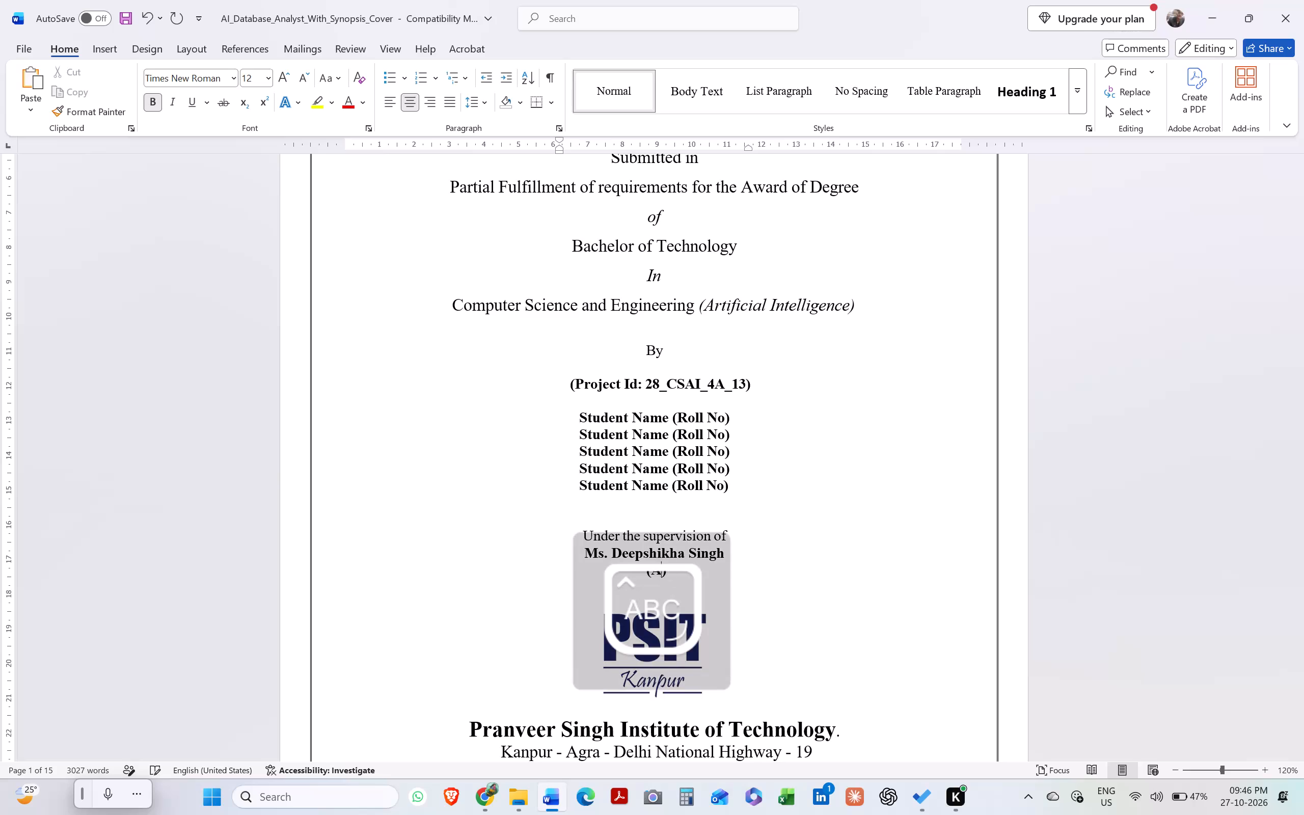
scroll(812, 511, "down", 1)
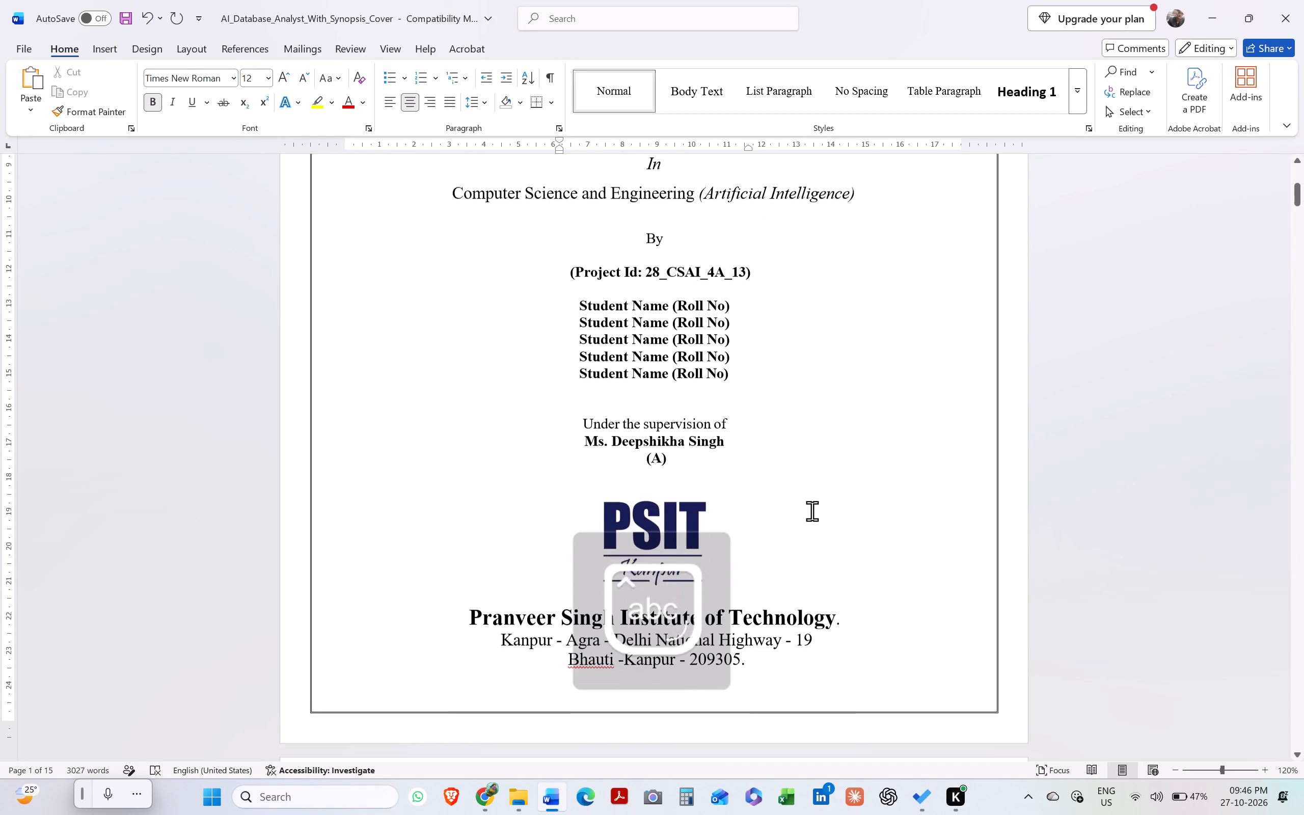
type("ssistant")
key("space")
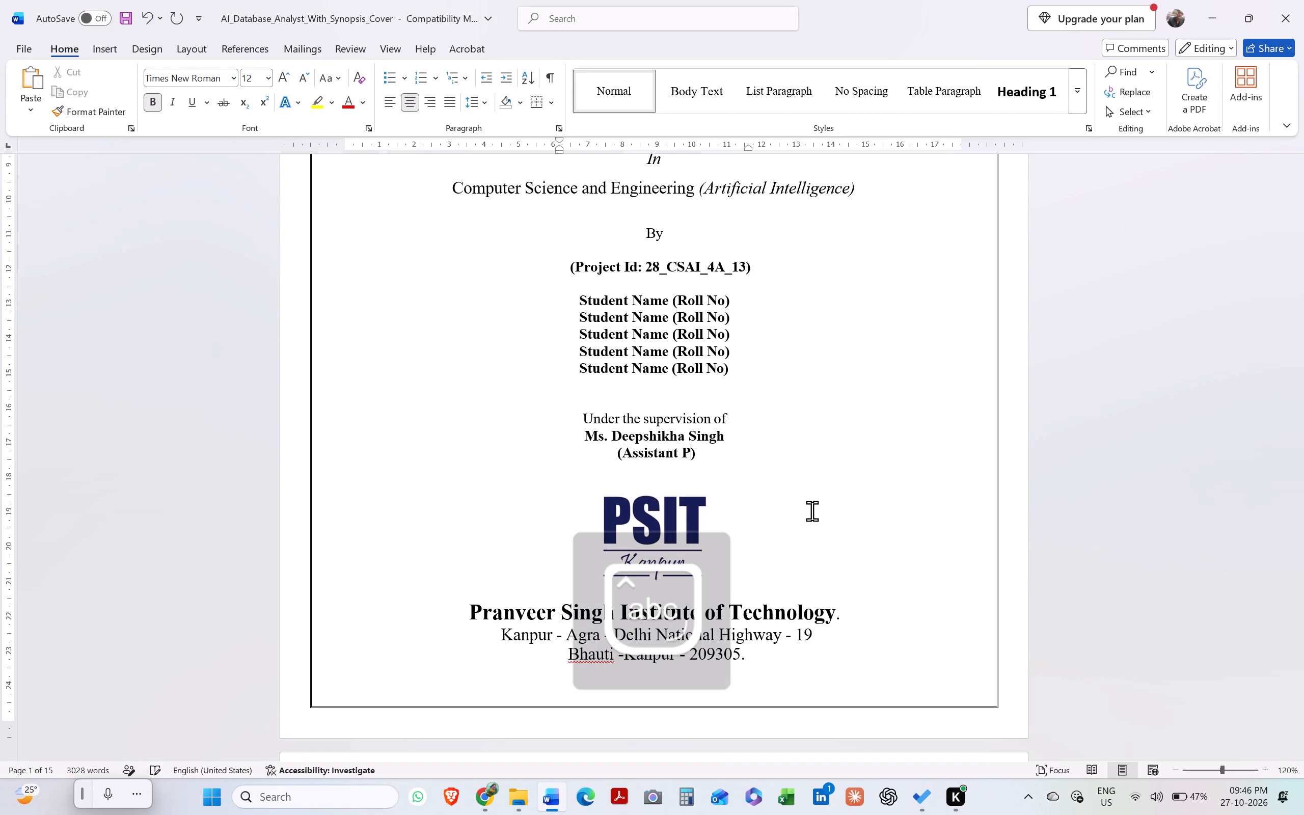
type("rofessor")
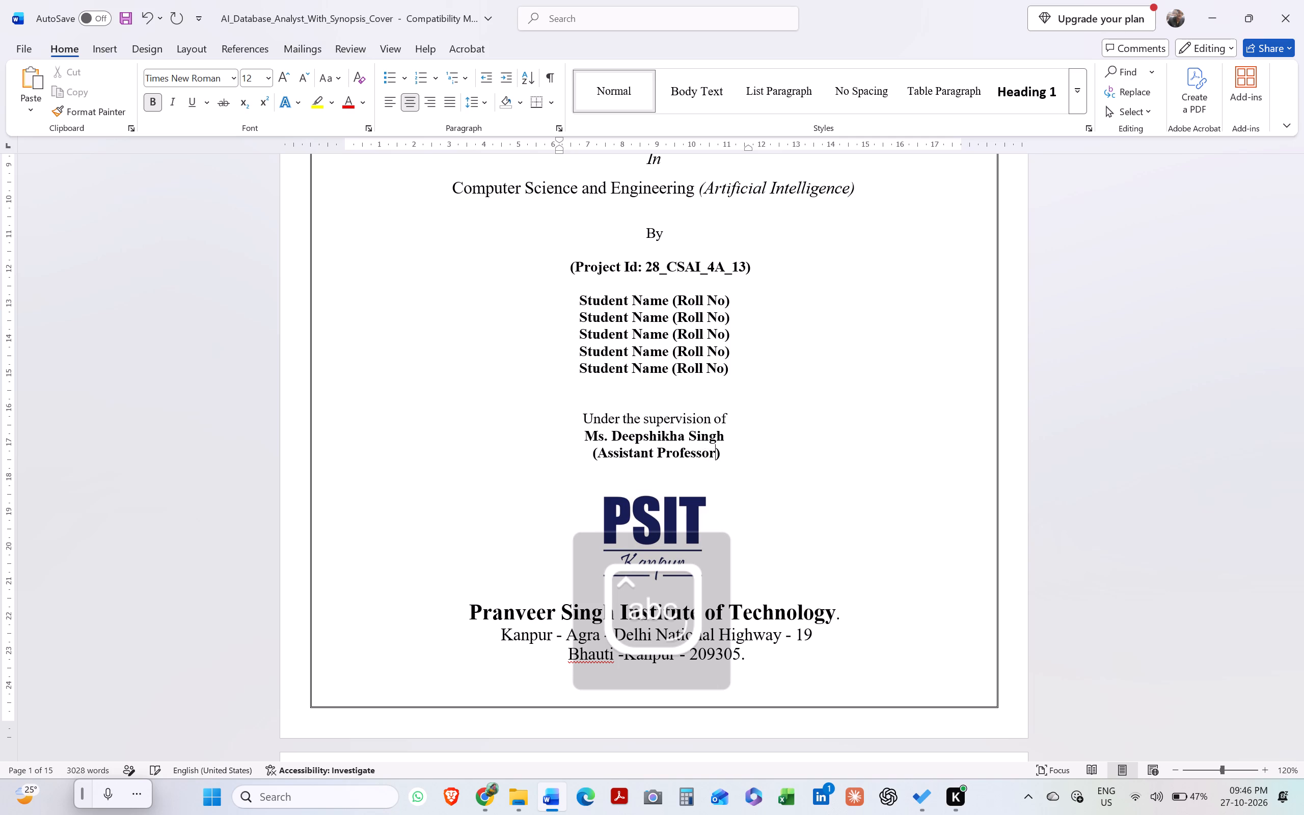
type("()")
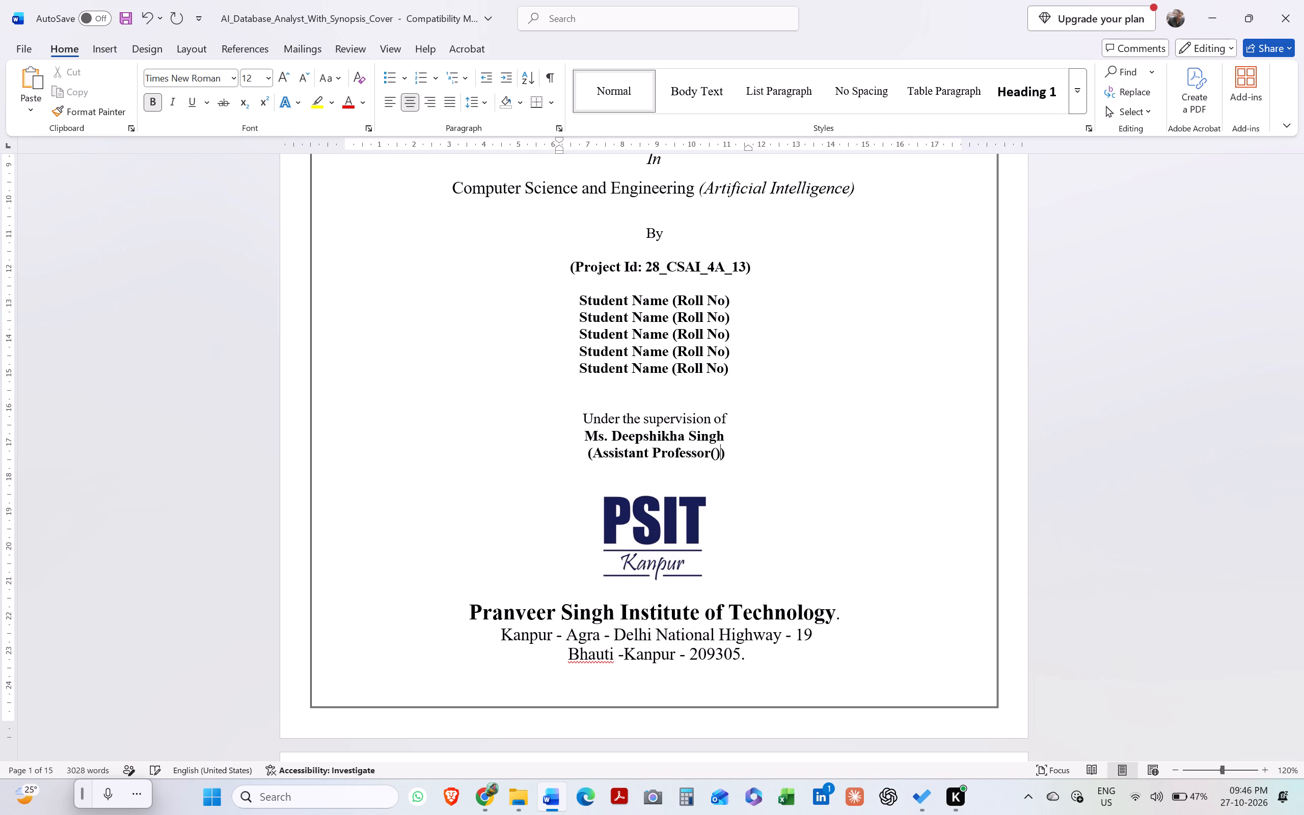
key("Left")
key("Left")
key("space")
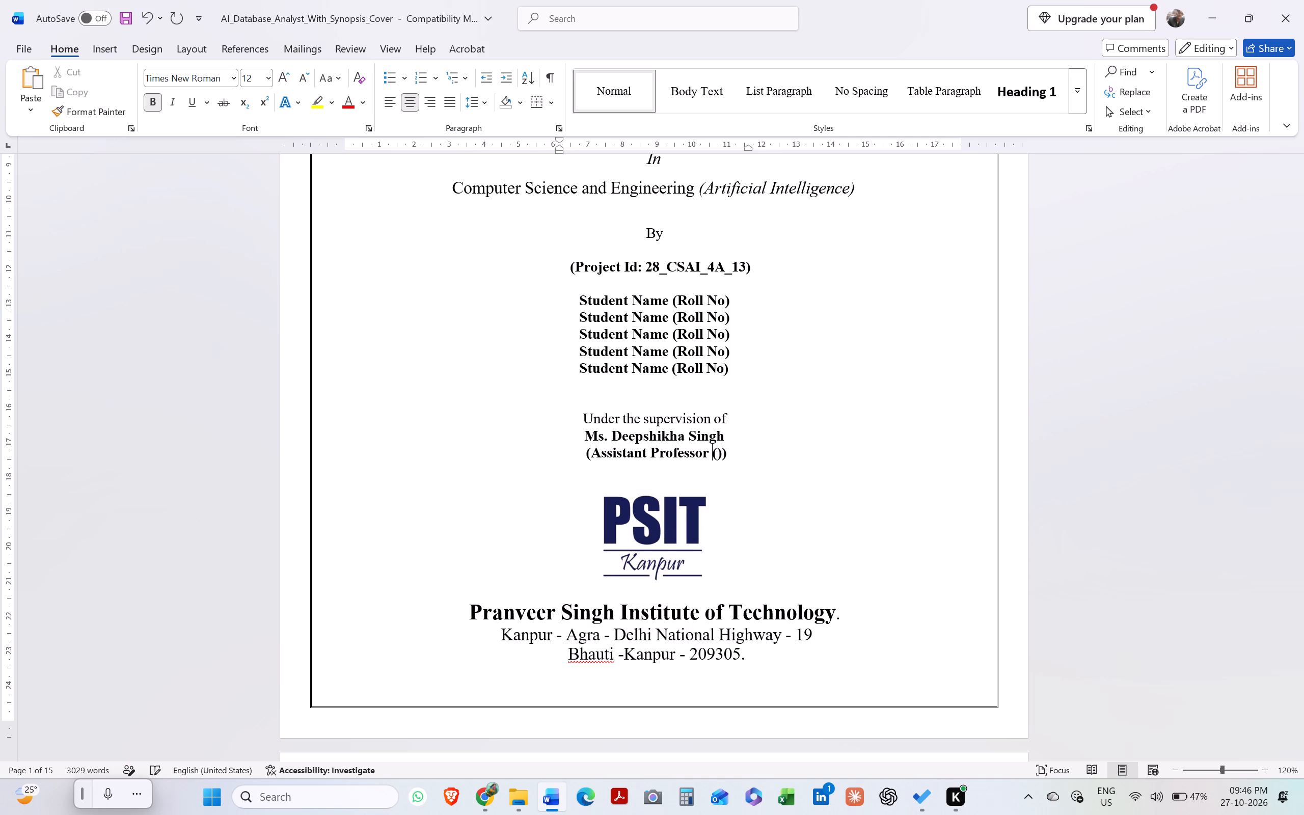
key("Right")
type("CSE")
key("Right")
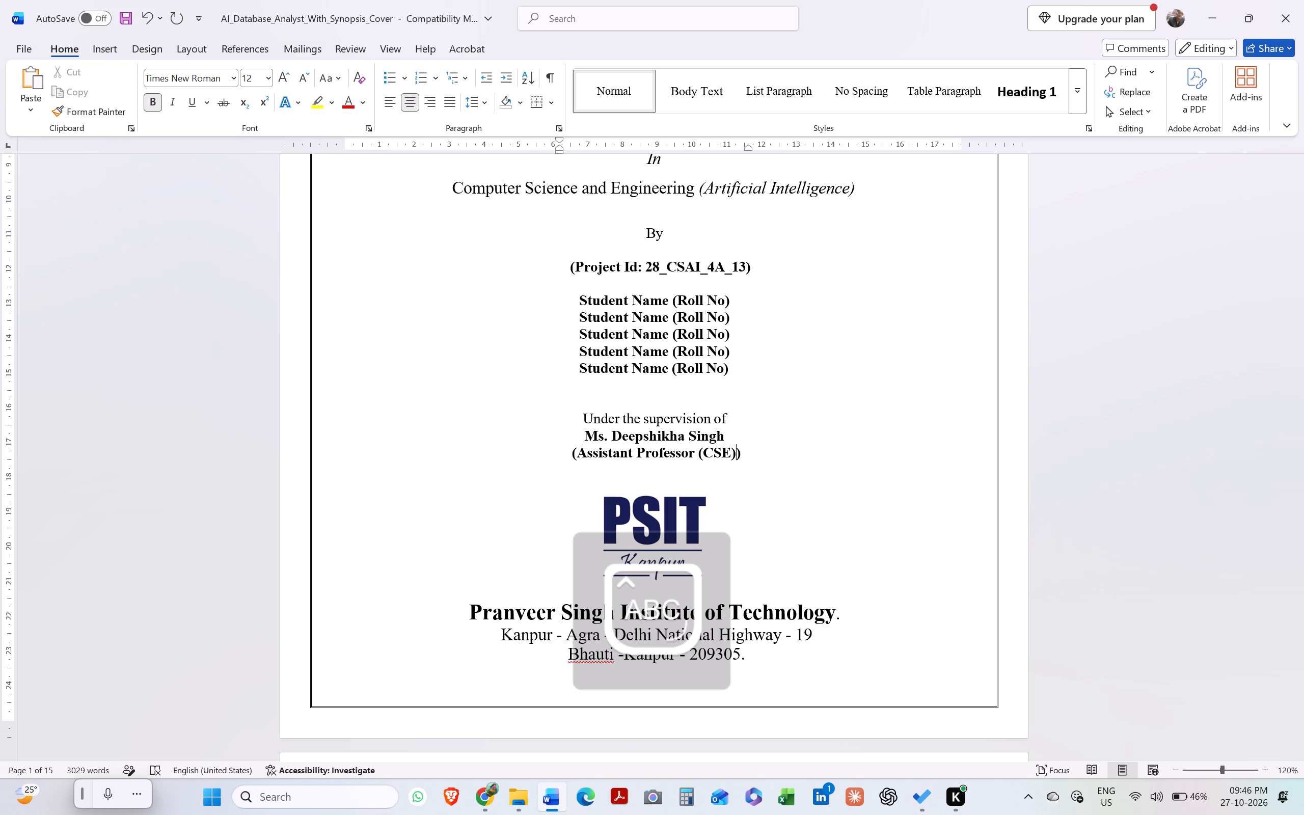
Add a space just inside each outer parenthesis around Assistant Professor (CSE).
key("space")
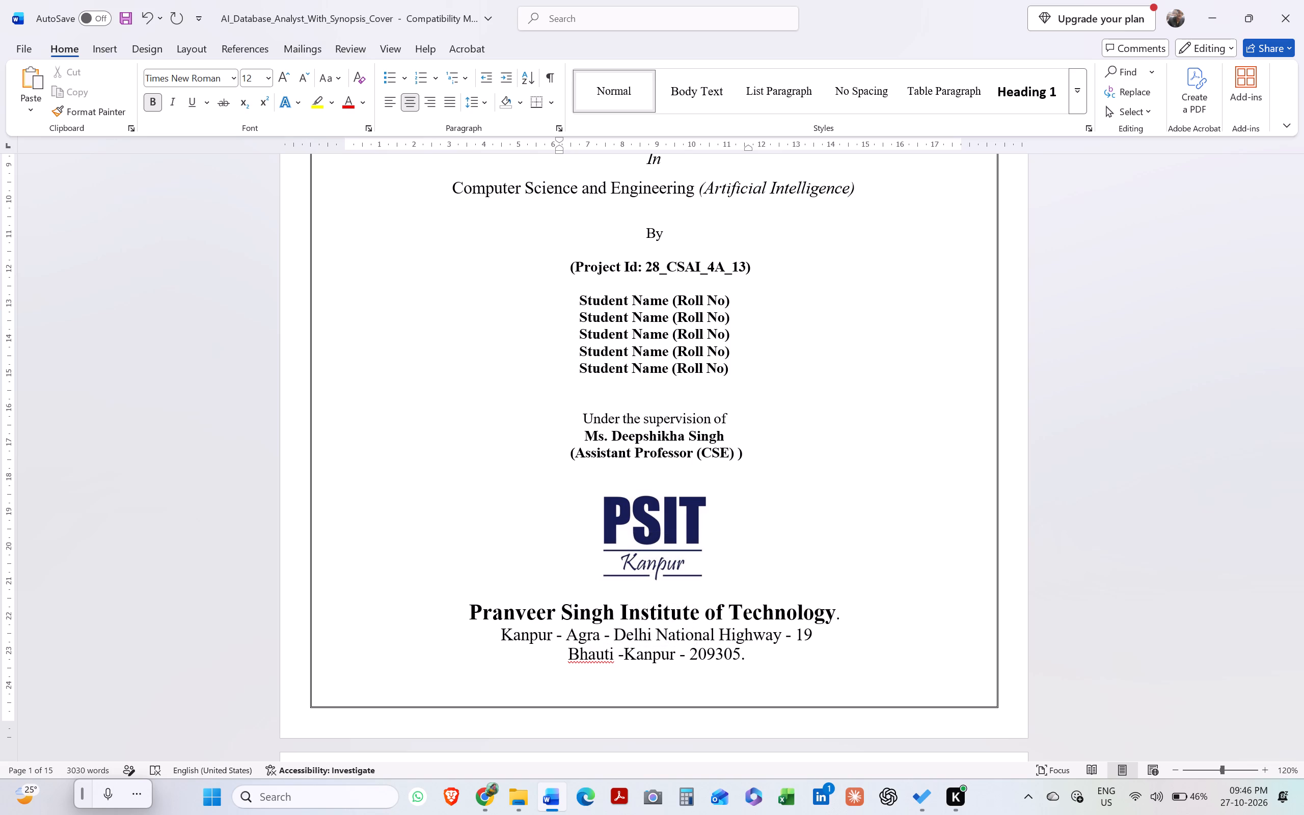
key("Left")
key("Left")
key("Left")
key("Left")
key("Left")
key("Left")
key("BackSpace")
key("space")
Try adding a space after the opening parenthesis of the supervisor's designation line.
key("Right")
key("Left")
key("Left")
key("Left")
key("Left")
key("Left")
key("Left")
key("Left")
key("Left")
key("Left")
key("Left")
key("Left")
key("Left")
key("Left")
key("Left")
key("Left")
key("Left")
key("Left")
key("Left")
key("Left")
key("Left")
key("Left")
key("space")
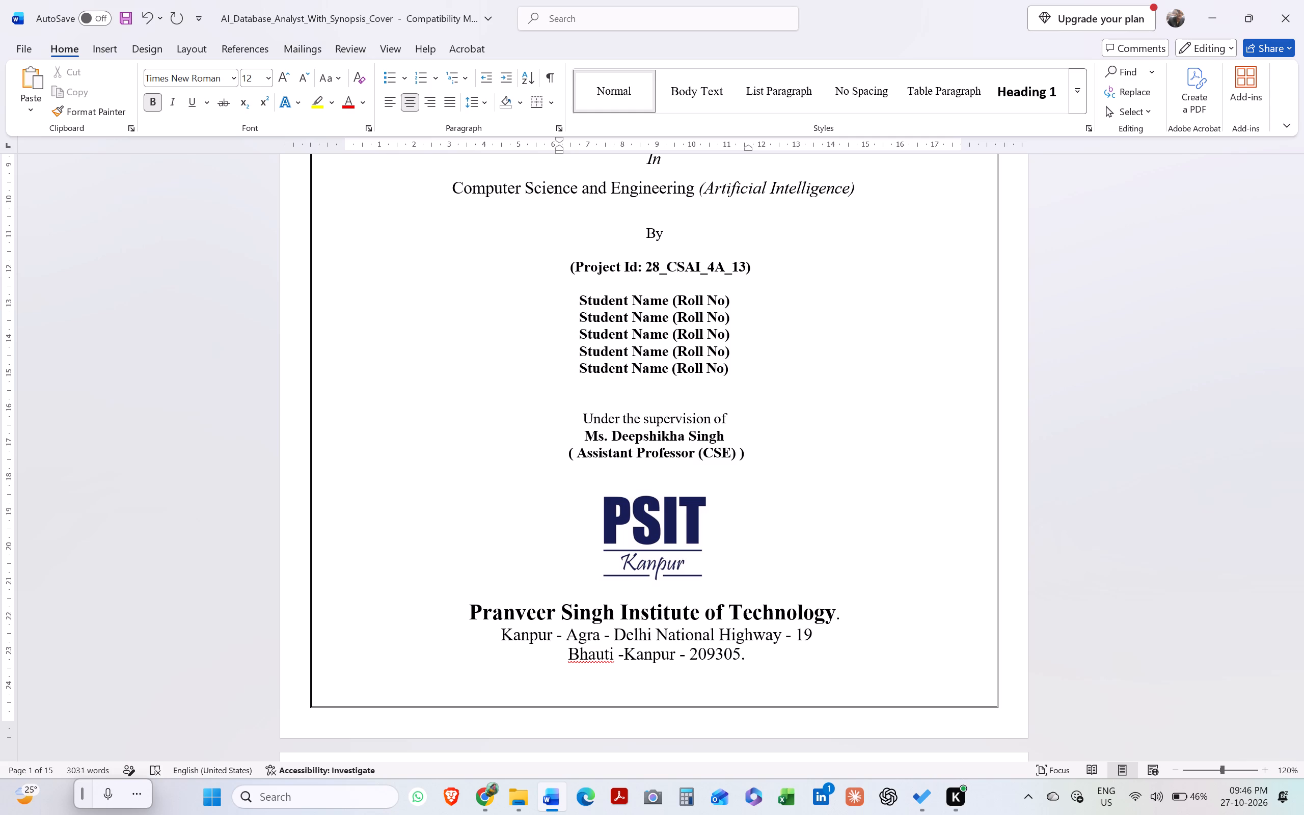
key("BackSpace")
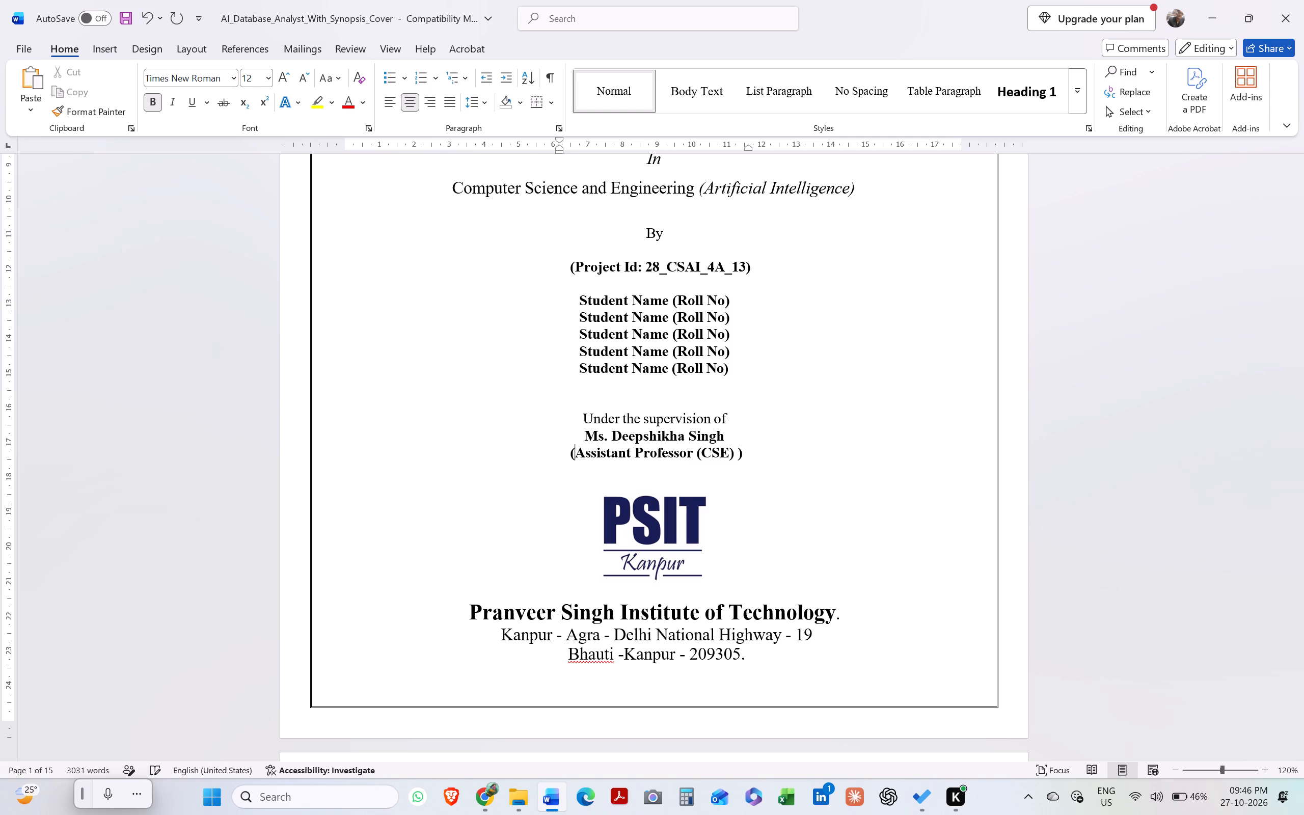
Delete the extra space before the final closing parenthesis of the supervisor's designation.
left_click(741, 455)
key("Left")
key("BackSpace")
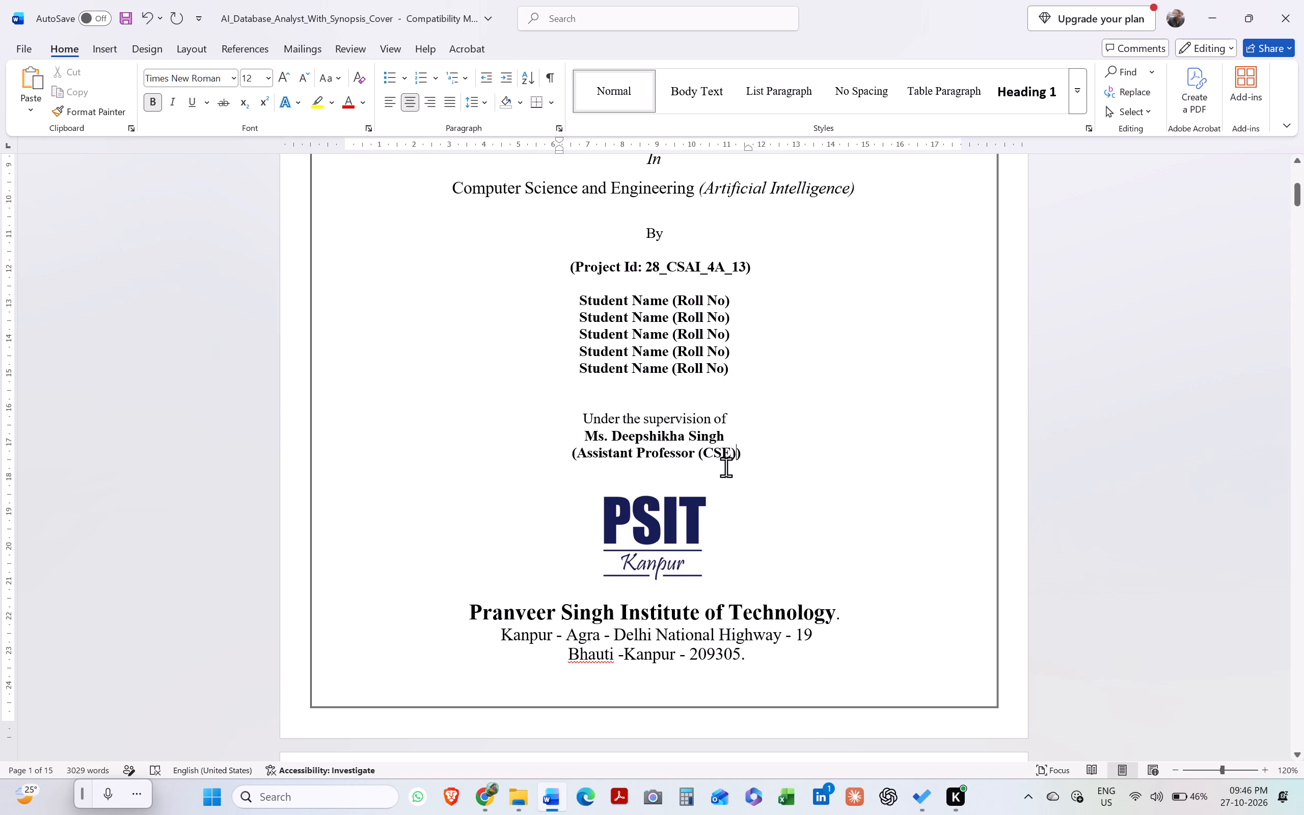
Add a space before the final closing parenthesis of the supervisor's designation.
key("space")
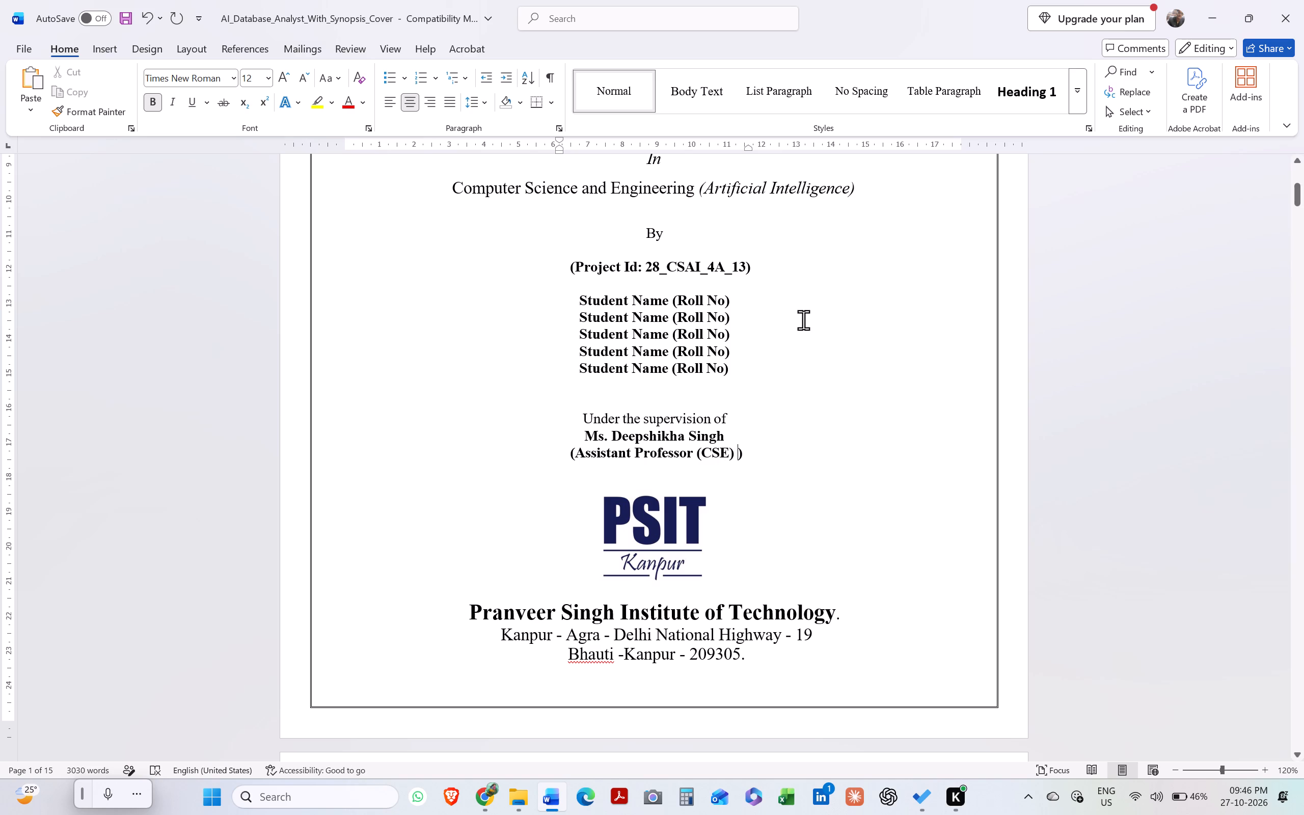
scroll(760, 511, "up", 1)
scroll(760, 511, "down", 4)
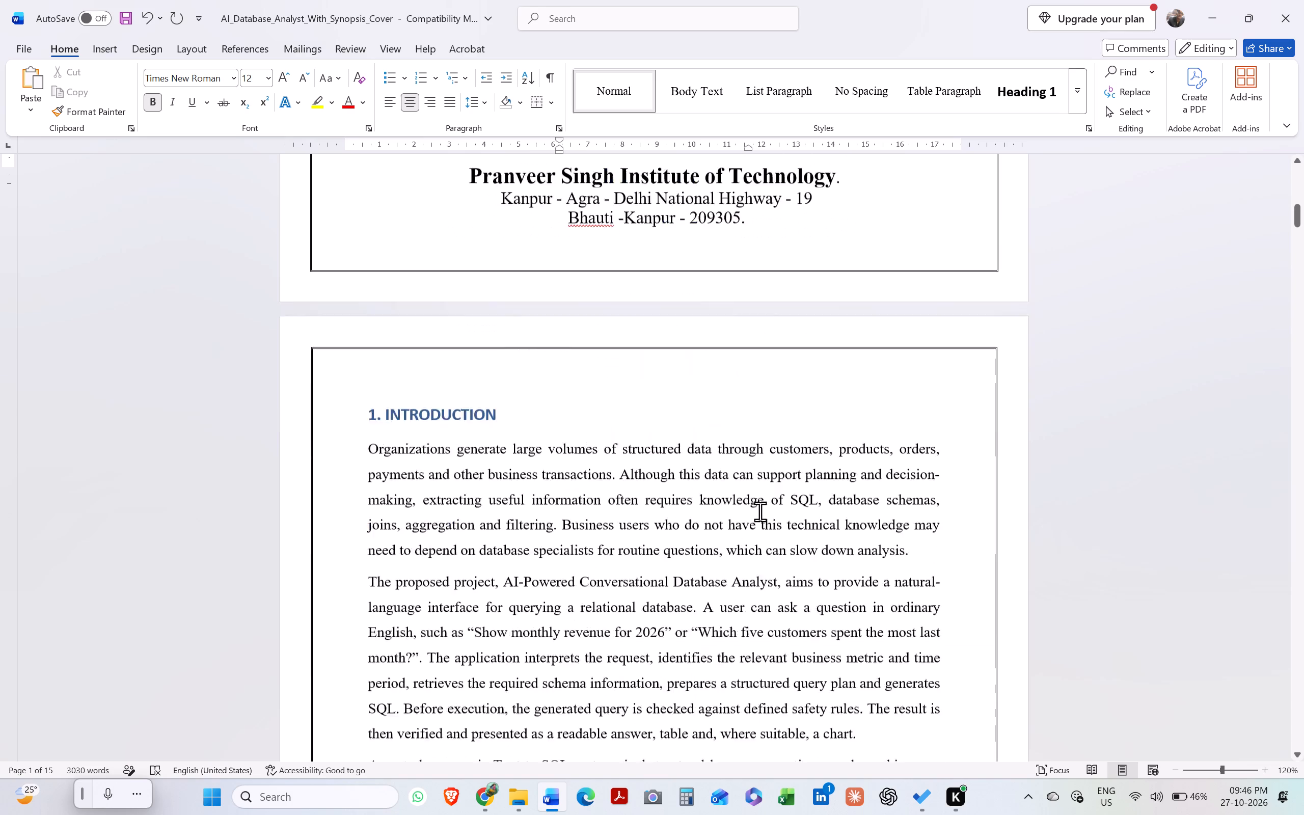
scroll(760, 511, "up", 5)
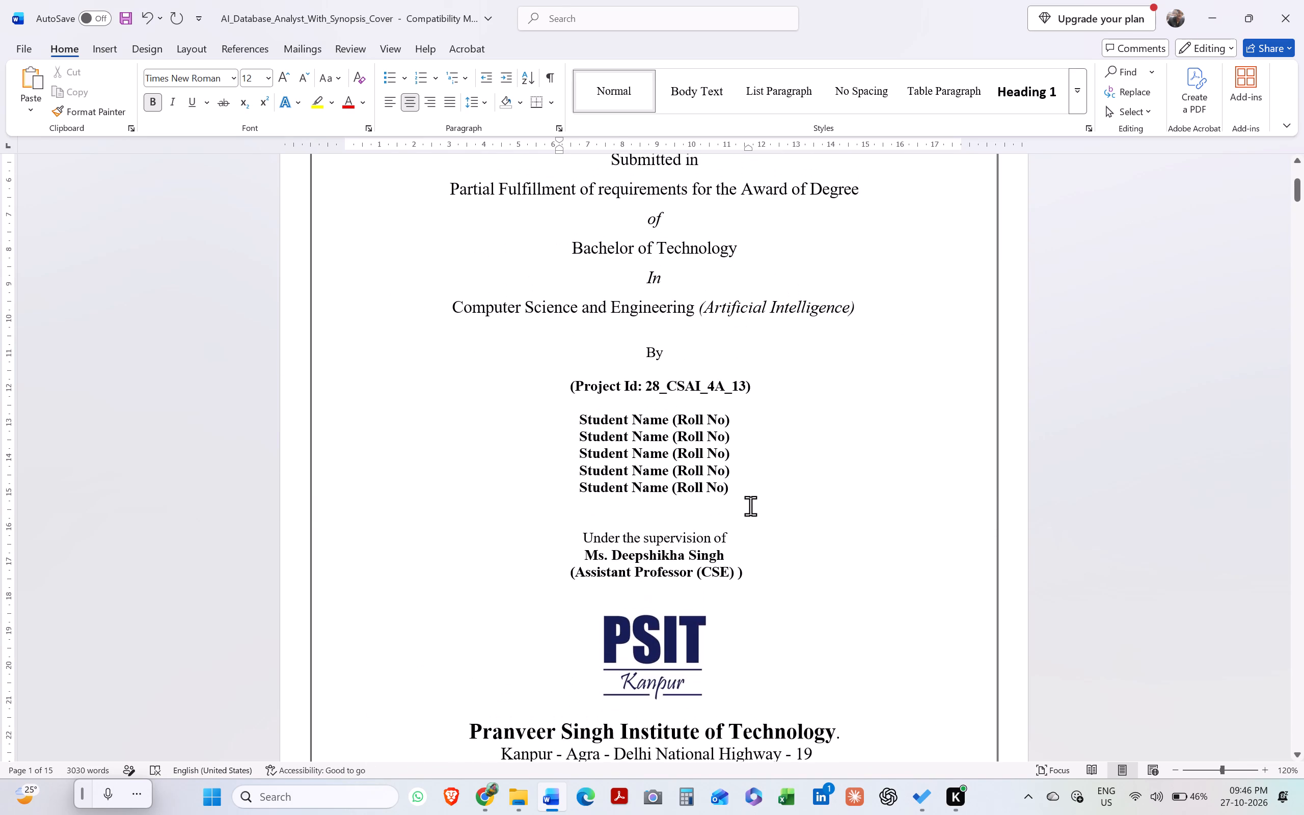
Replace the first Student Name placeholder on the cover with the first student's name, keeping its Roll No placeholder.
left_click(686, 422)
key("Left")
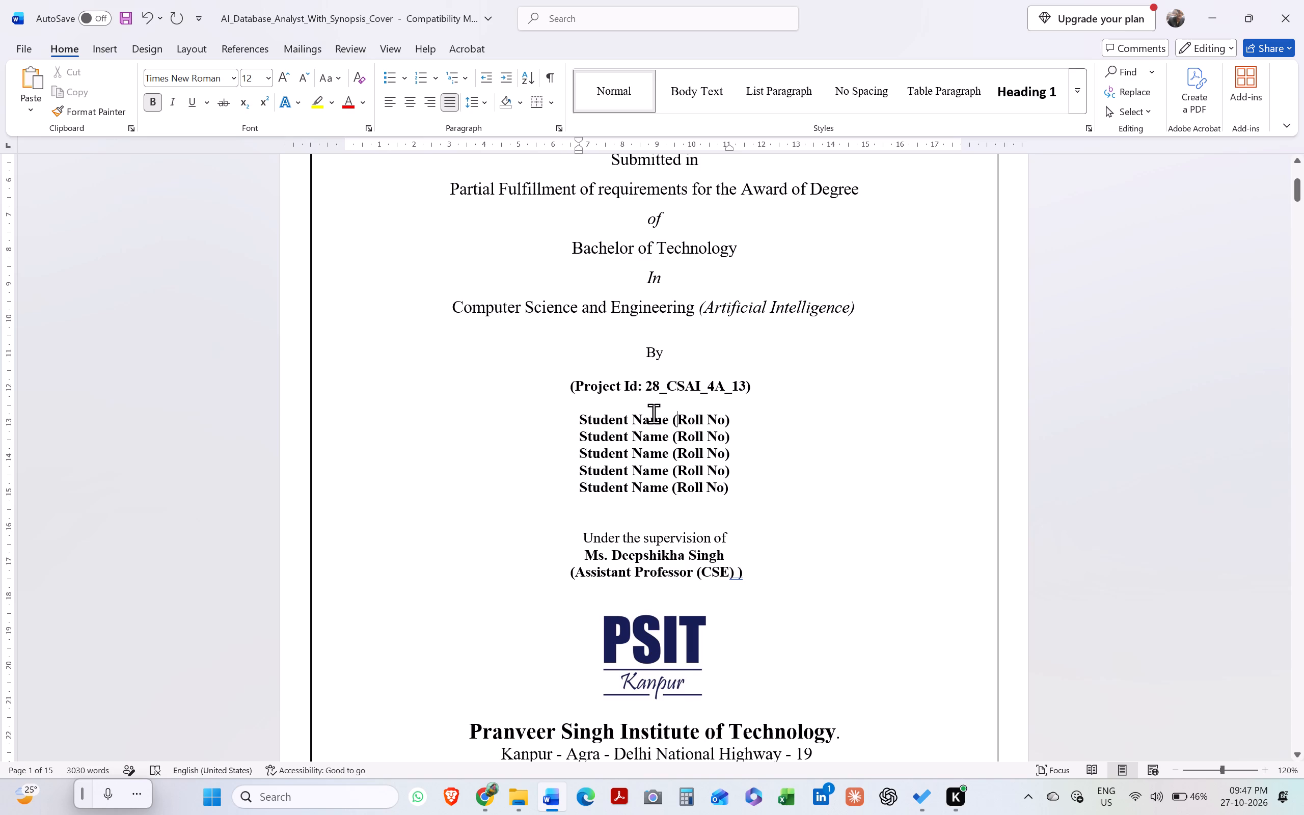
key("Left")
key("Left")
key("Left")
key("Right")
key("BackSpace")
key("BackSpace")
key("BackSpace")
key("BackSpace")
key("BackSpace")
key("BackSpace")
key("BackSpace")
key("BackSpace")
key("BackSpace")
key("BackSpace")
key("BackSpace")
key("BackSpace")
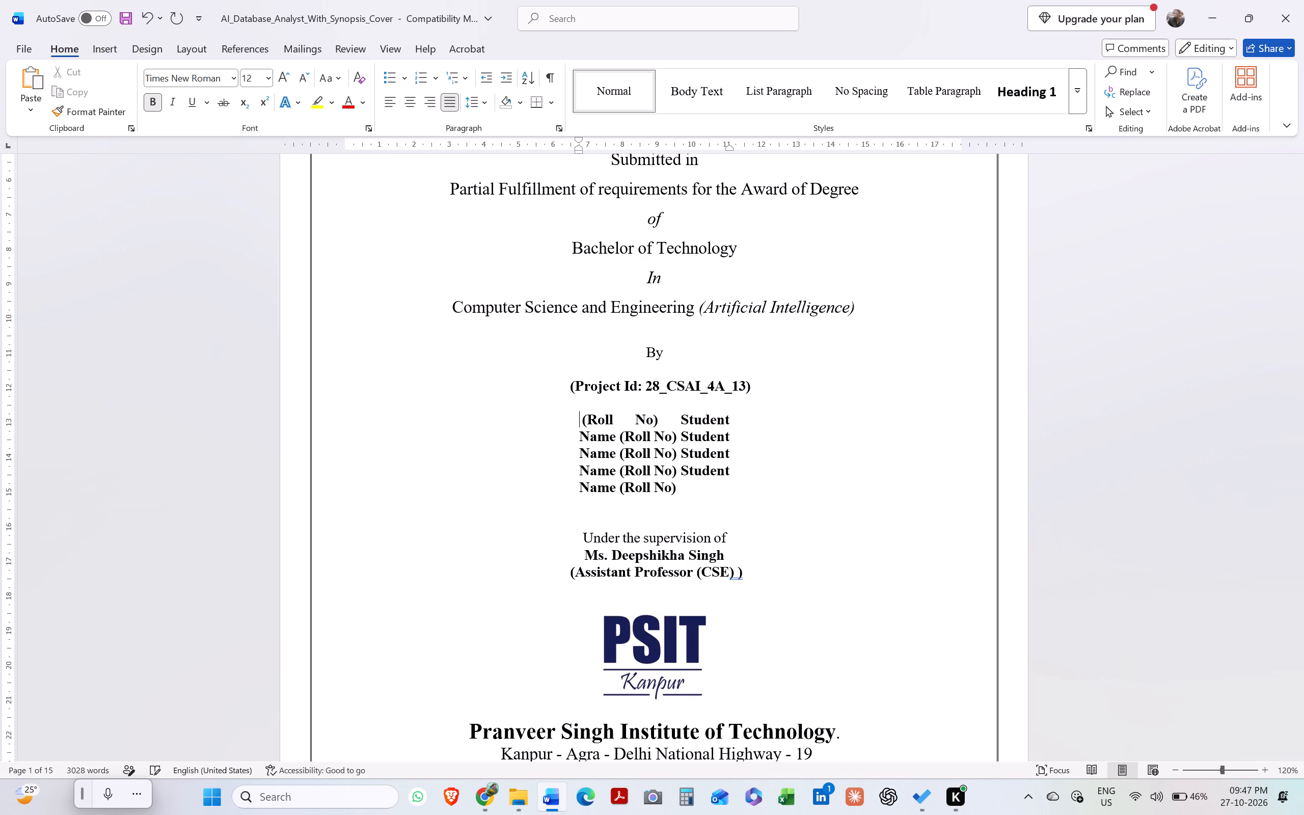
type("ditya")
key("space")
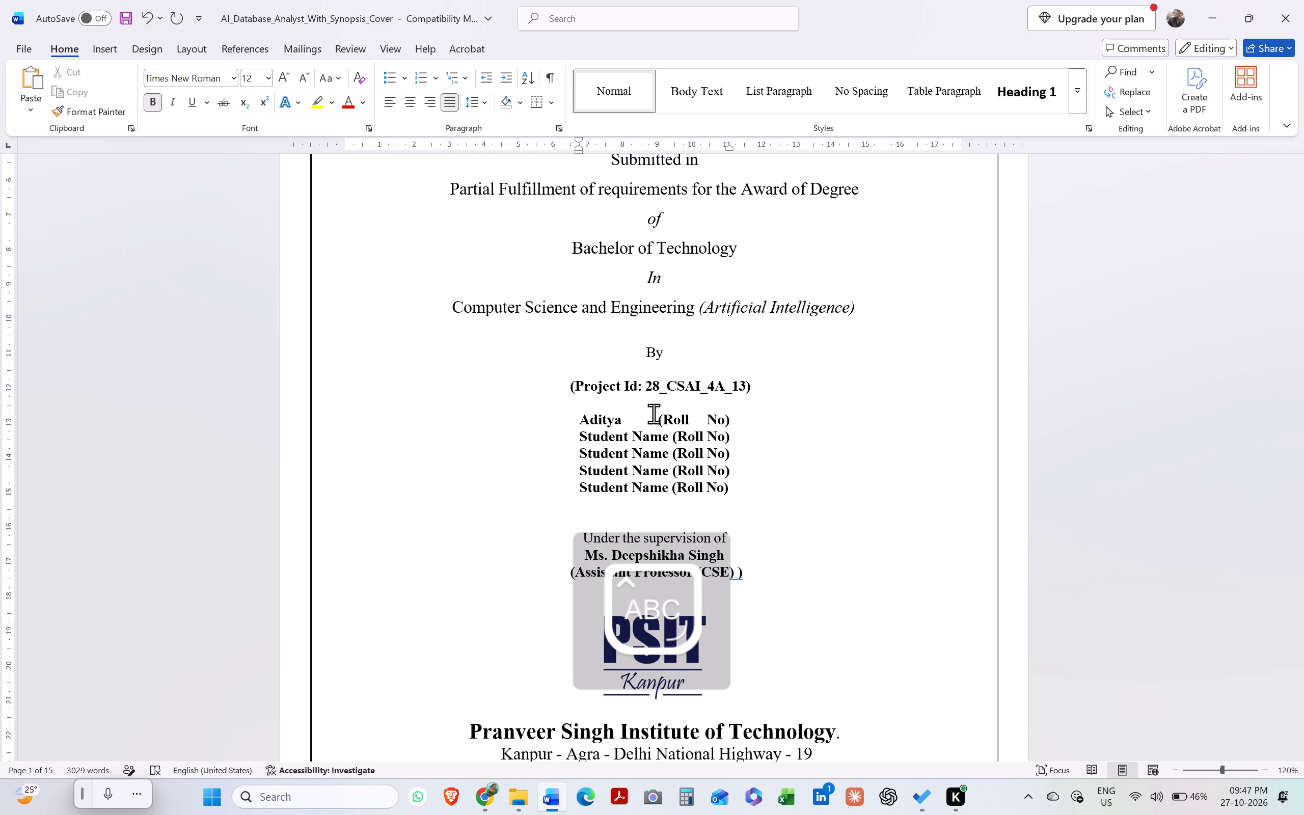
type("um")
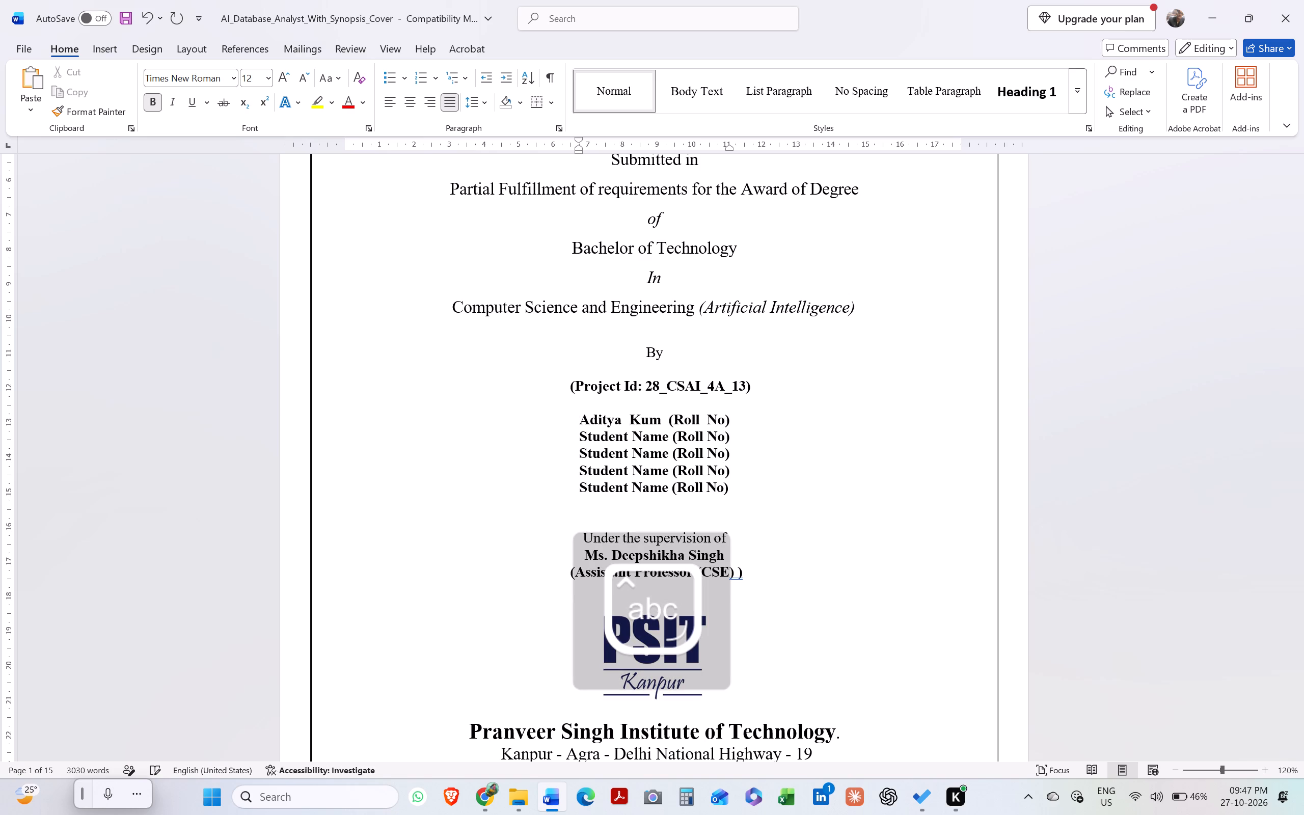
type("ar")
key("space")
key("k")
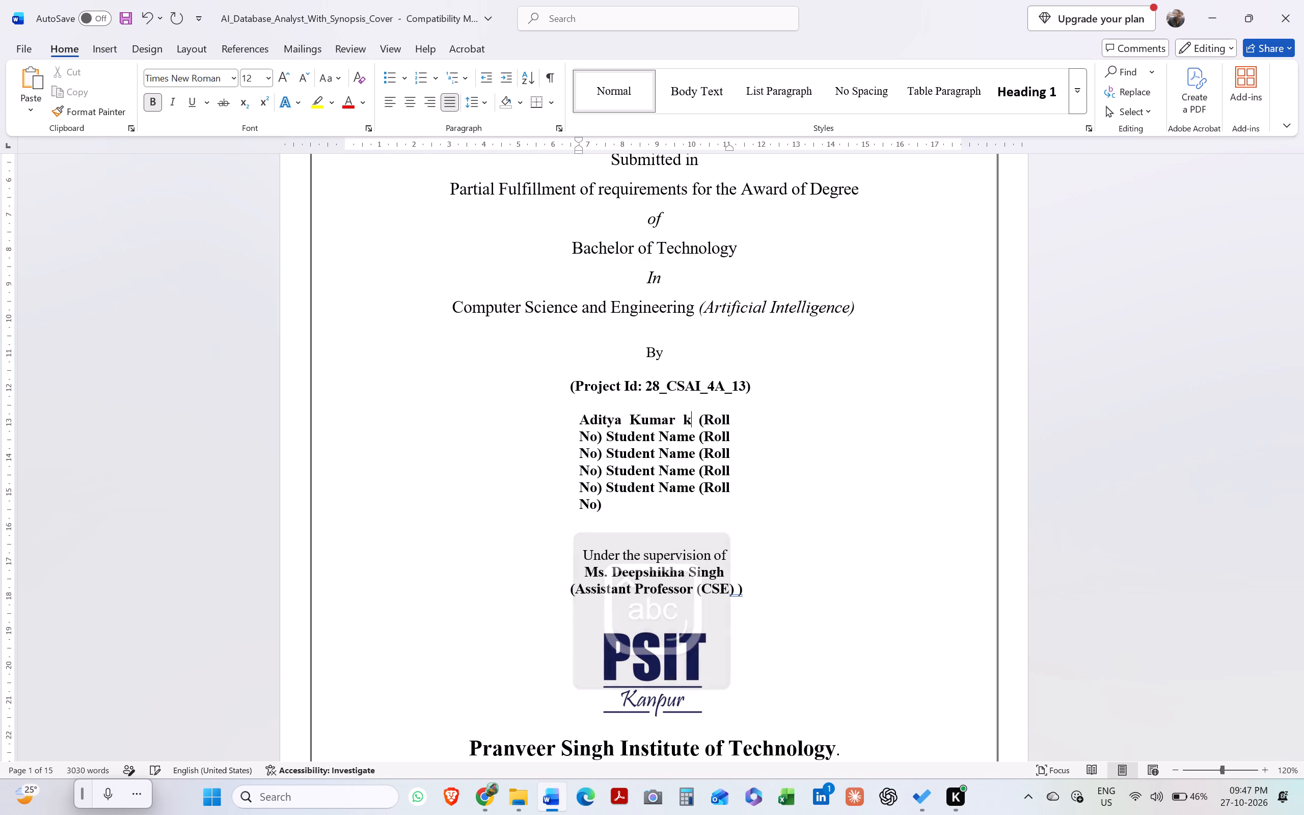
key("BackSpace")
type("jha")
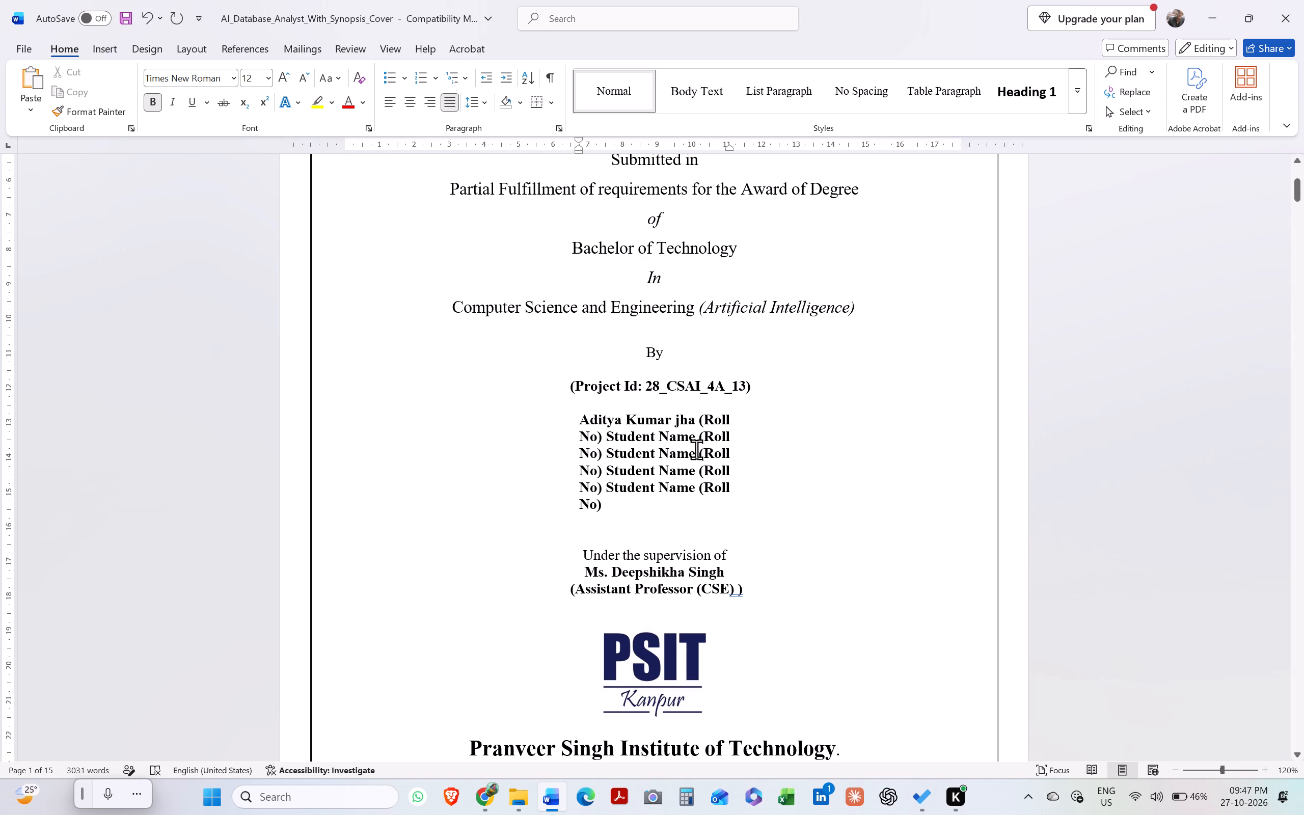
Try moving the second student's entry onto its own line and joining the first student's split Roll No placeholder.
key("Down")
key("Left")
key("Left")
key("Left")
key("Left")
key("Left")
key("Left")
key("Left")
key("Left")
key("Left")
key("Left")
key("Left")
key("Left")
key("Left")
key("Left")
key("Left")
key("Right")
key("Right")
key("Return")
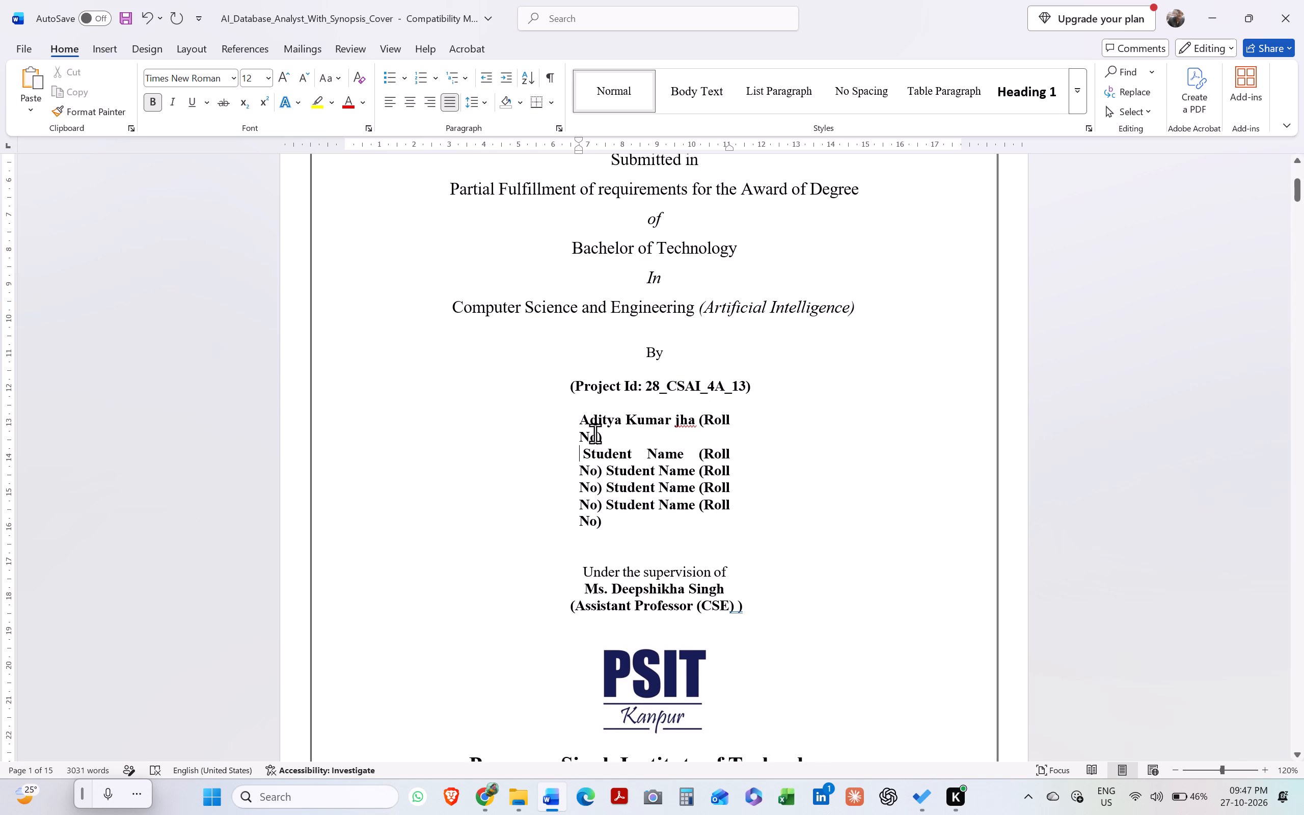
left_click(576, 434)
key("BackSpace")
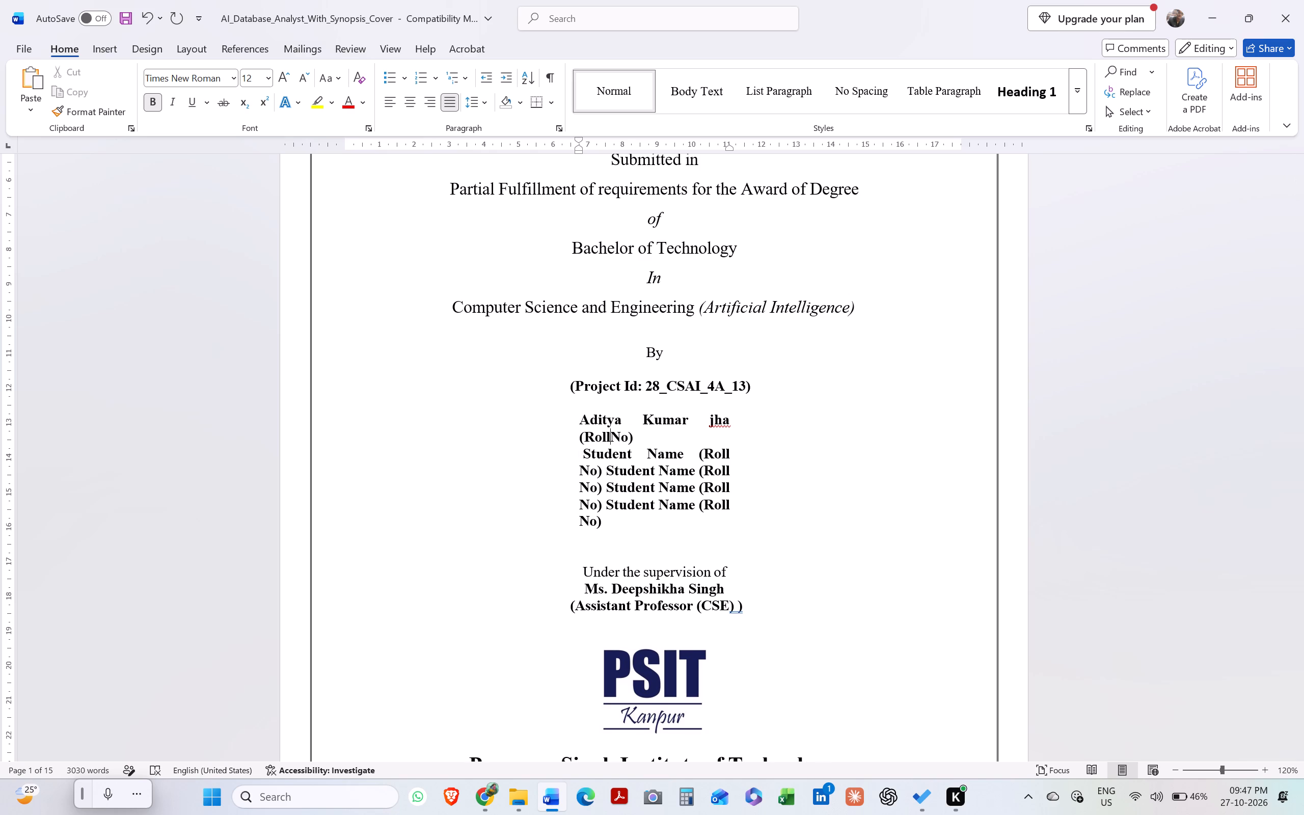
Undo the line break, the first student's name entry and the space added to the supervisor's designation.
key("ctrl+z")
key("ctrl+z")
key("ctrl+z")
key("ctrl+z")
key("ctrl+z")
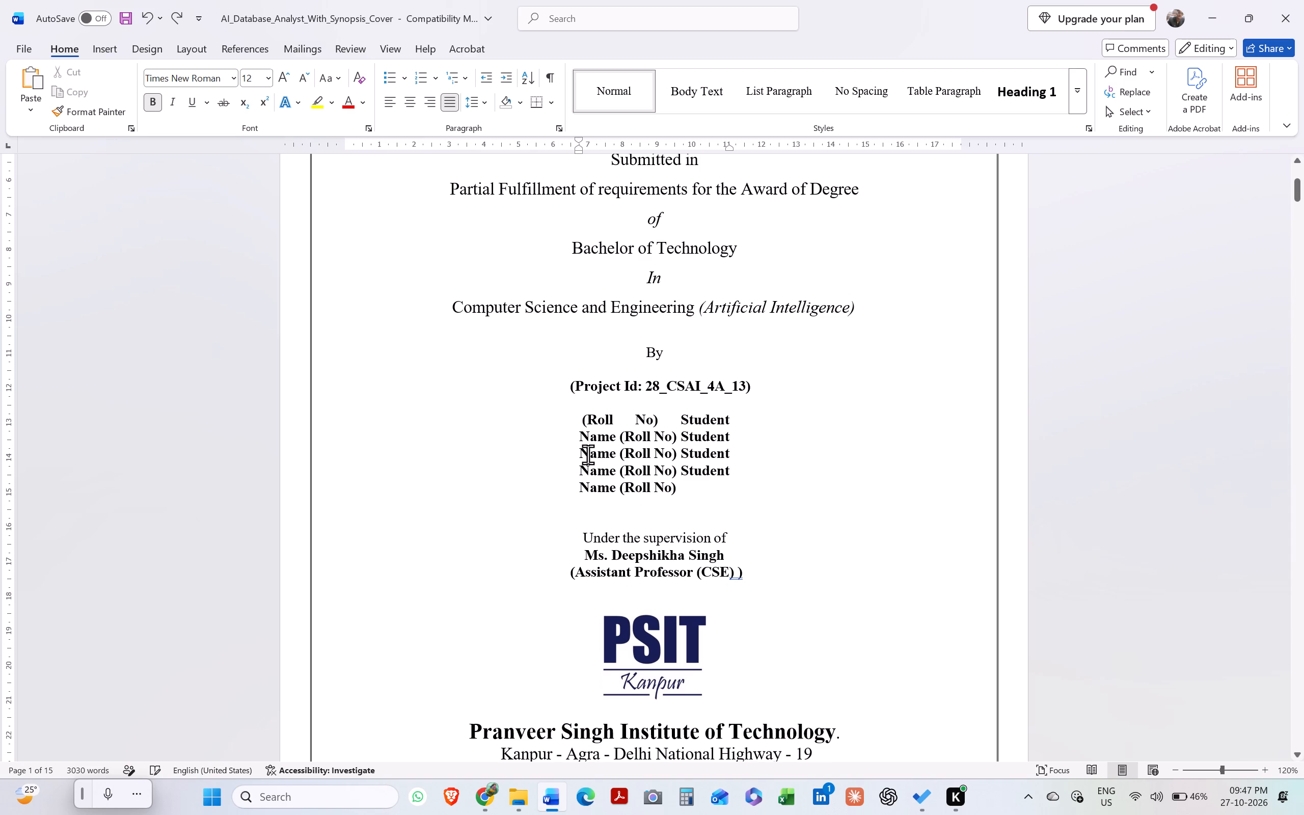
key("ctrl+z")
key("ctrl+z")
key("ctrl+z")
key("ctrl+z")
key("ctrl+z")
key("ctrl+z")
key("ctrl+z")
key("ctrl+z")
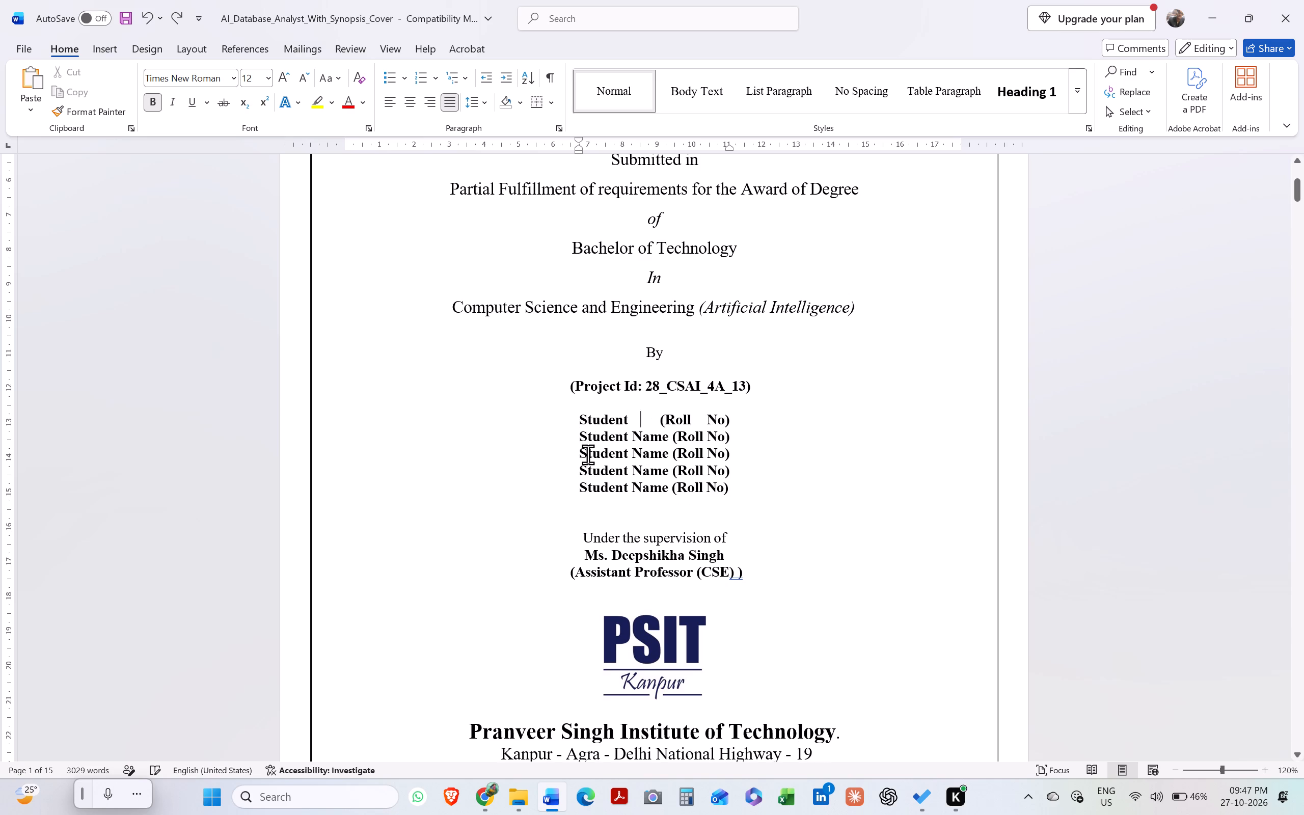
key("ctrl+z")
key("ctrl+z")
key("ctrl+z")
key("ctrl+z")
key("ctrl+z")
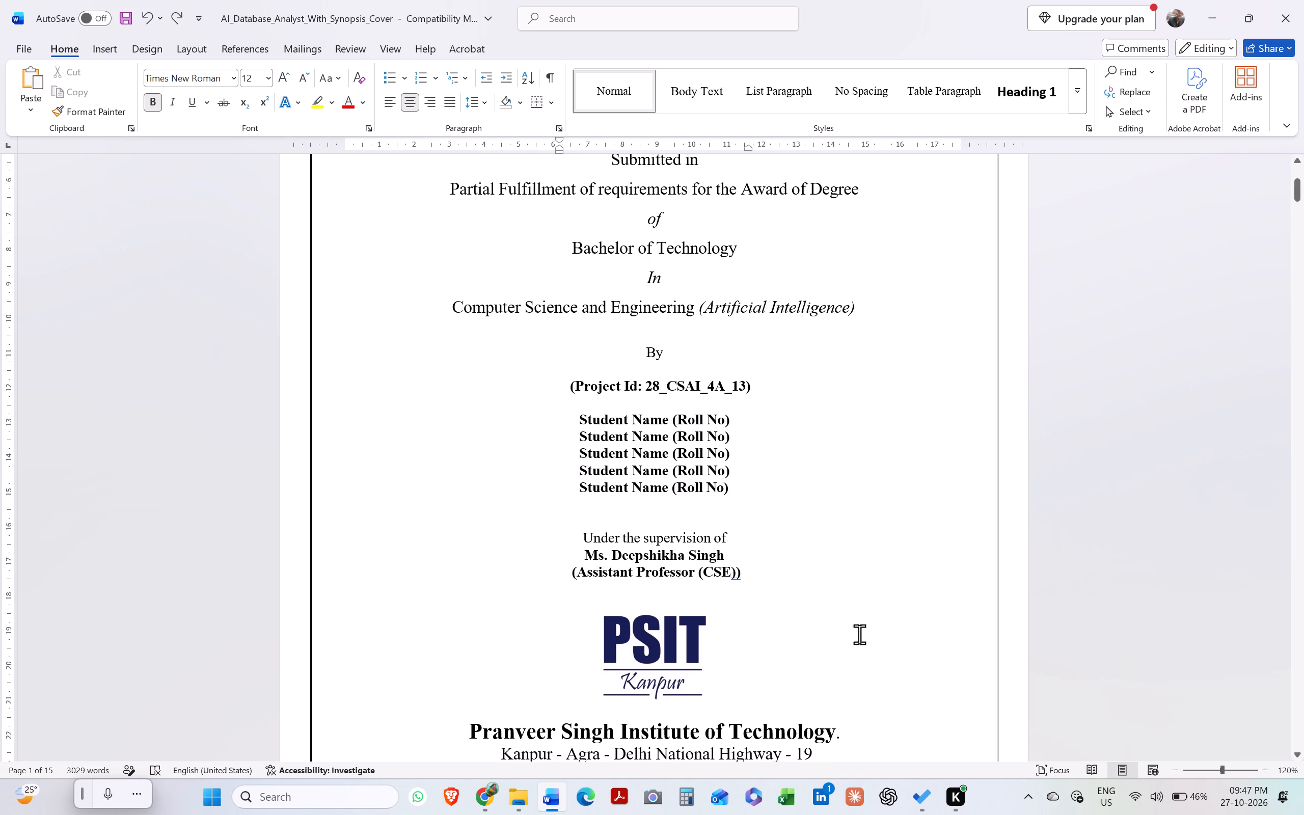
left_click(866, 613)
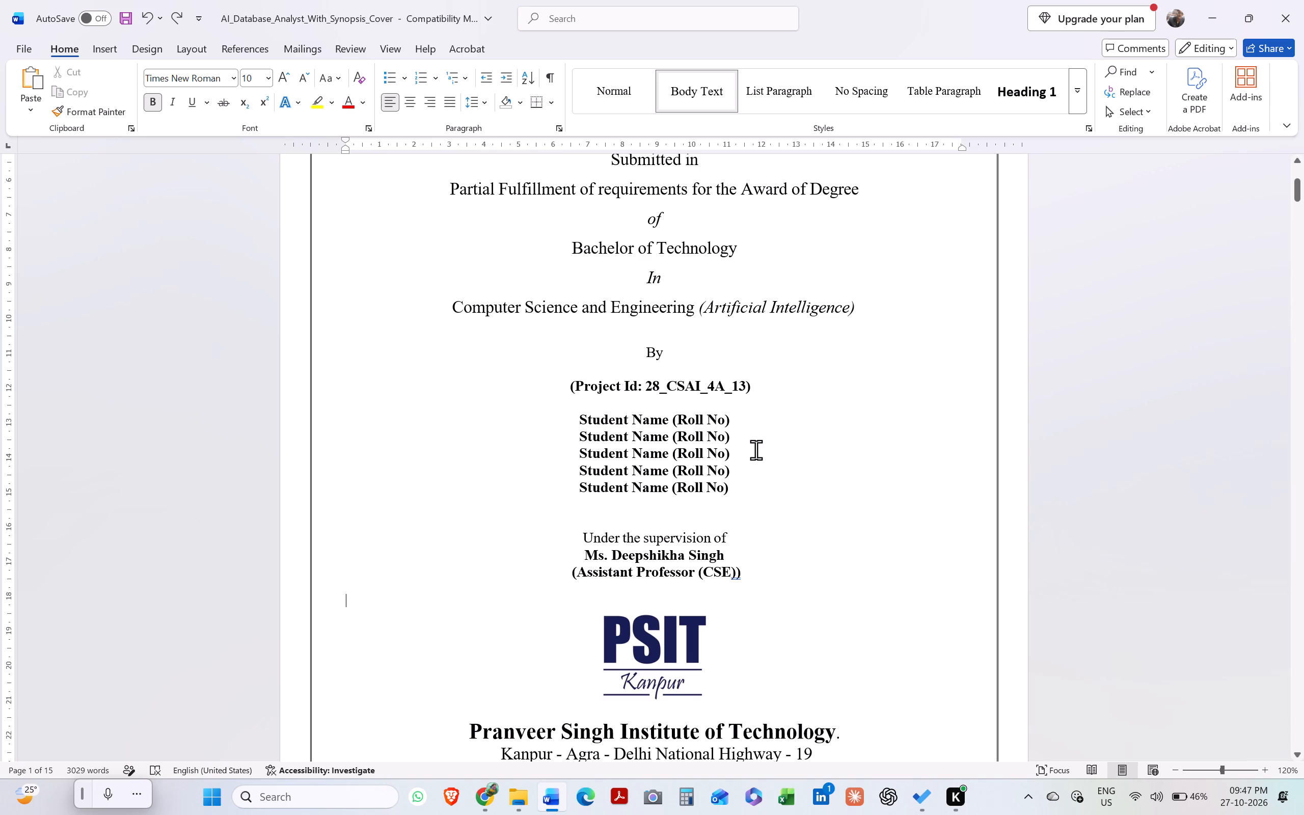
Replace the first student's Roll No placeholder with that student's roll number inside the parentheses.
left_click(721, 421)
key("BackSpace")
key("BackSpace")
key("BackSpace")
key("BackSpace")
key("BackSpace")
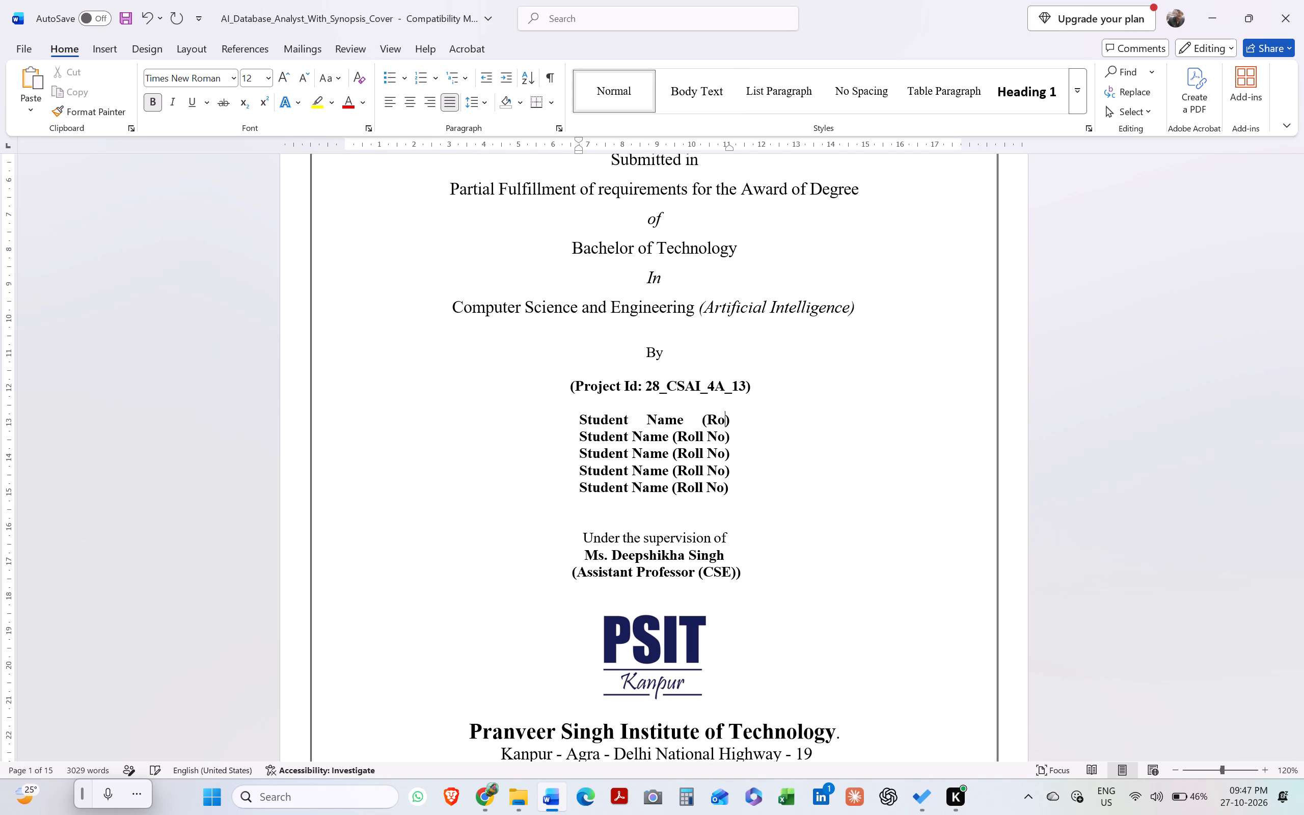
key("BackSpace")
key("BackSpace")
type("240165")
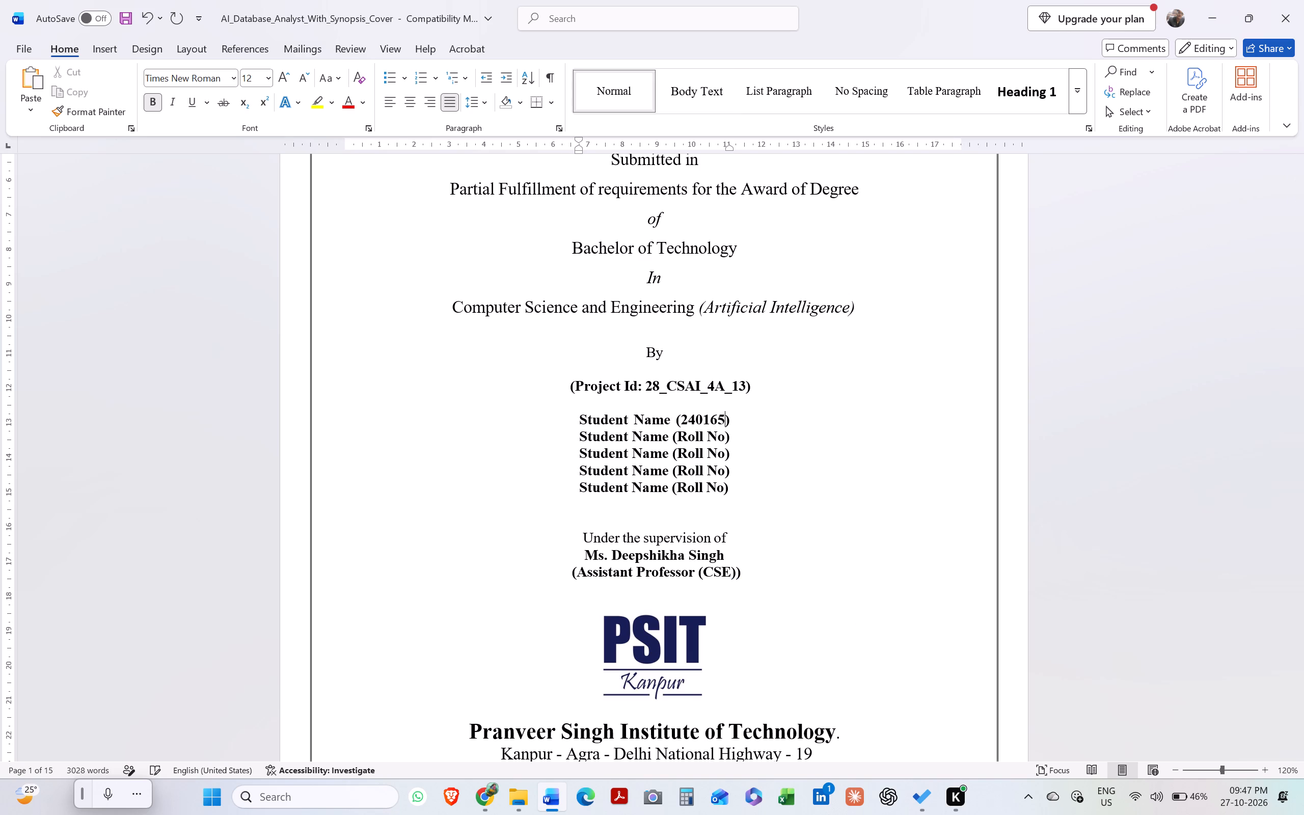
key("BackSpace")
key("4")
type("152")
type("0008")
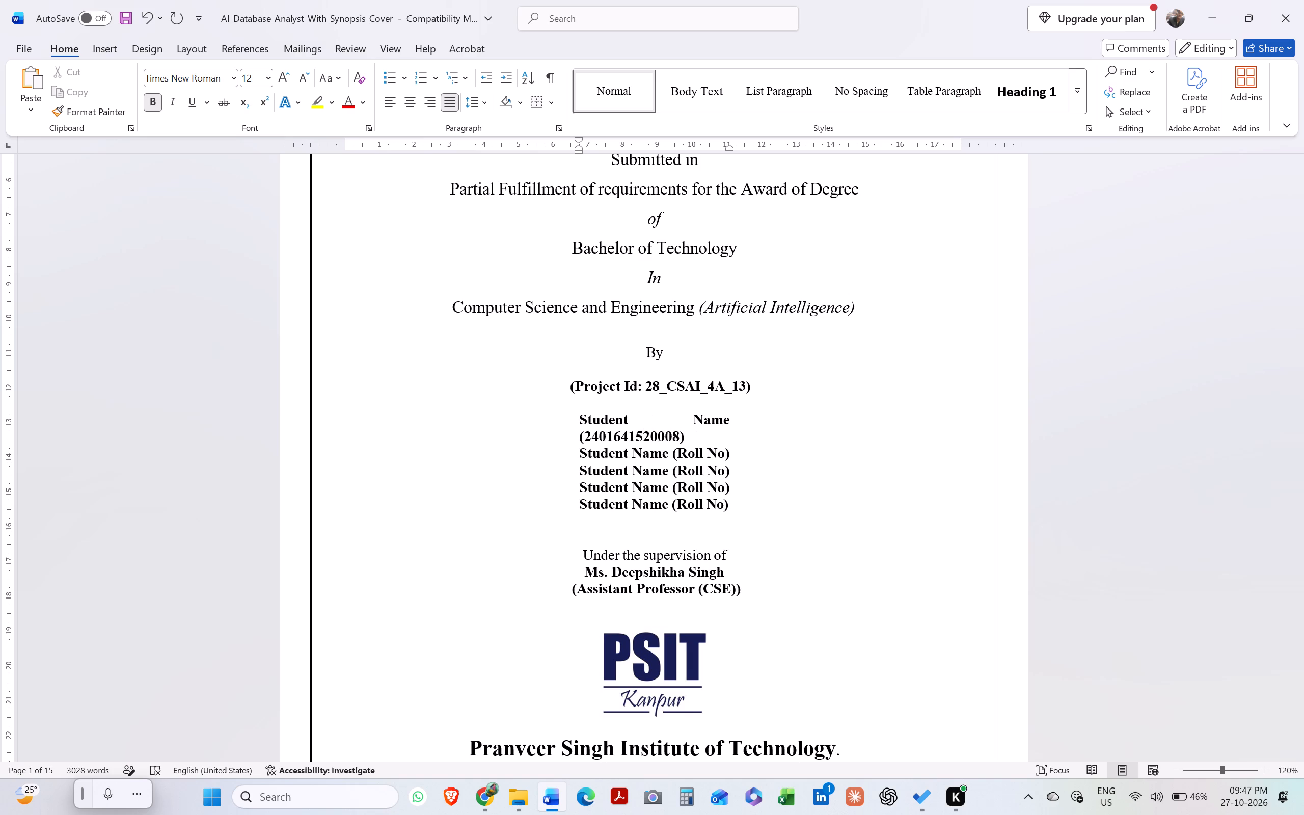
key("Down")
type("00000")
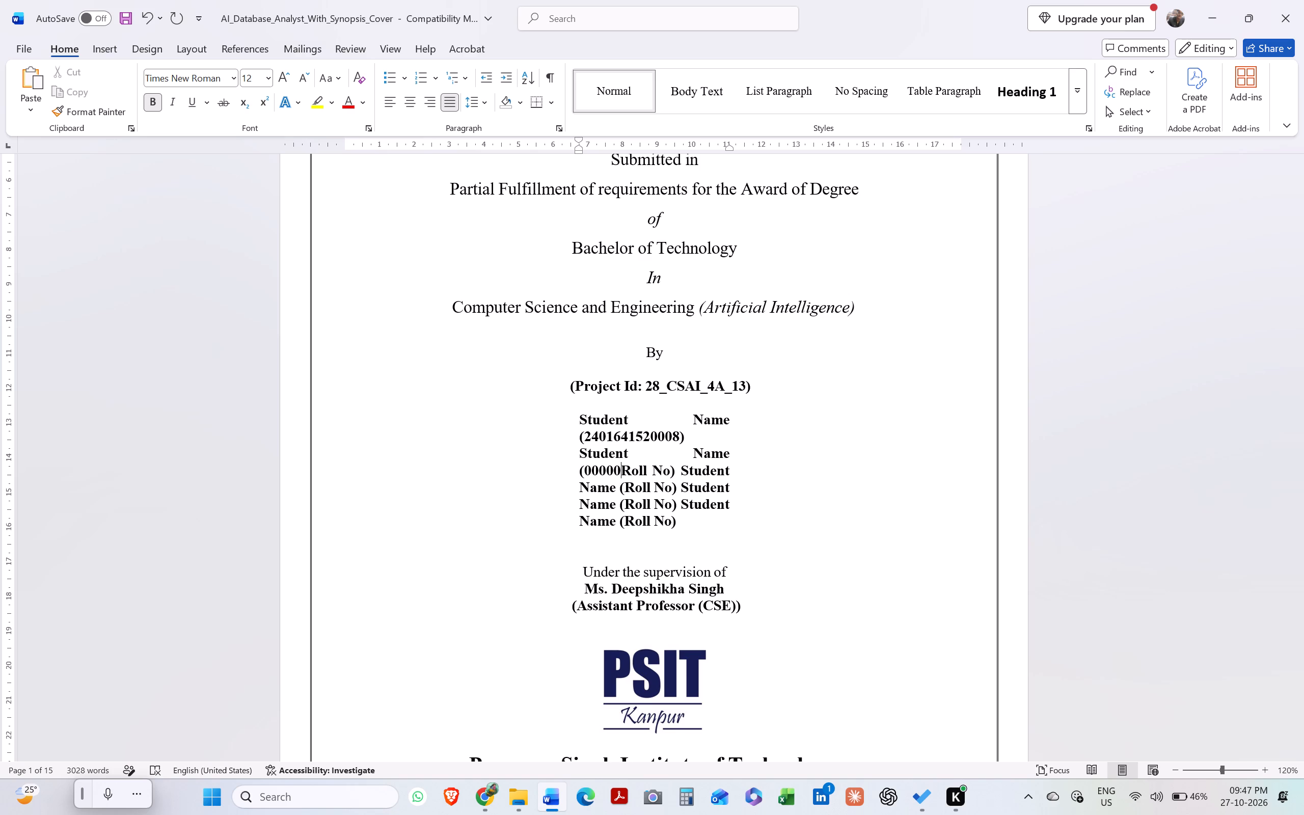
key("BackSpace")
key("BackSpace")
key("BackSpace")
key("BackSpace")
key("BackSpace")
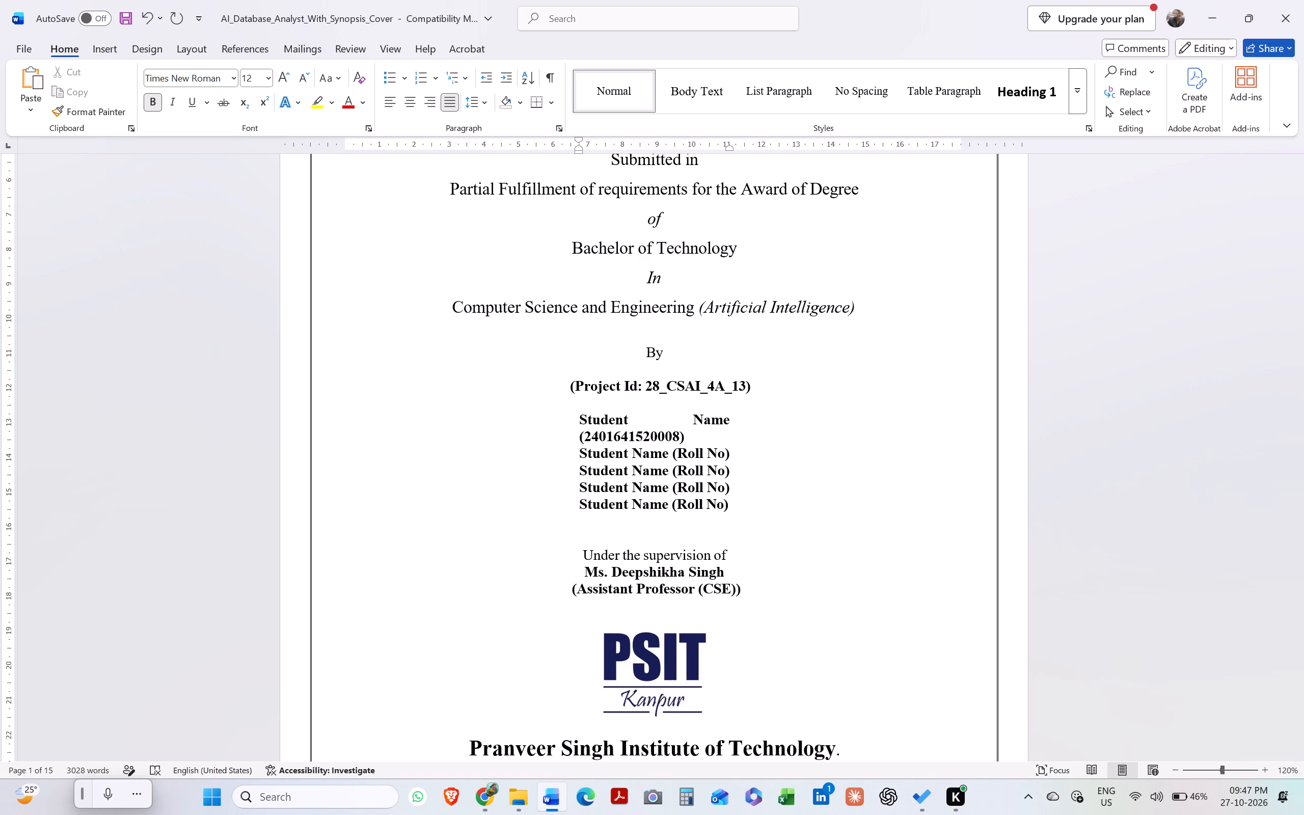
Clear the Roll No placeholder from the second student's entry, leaving empty parentheses.
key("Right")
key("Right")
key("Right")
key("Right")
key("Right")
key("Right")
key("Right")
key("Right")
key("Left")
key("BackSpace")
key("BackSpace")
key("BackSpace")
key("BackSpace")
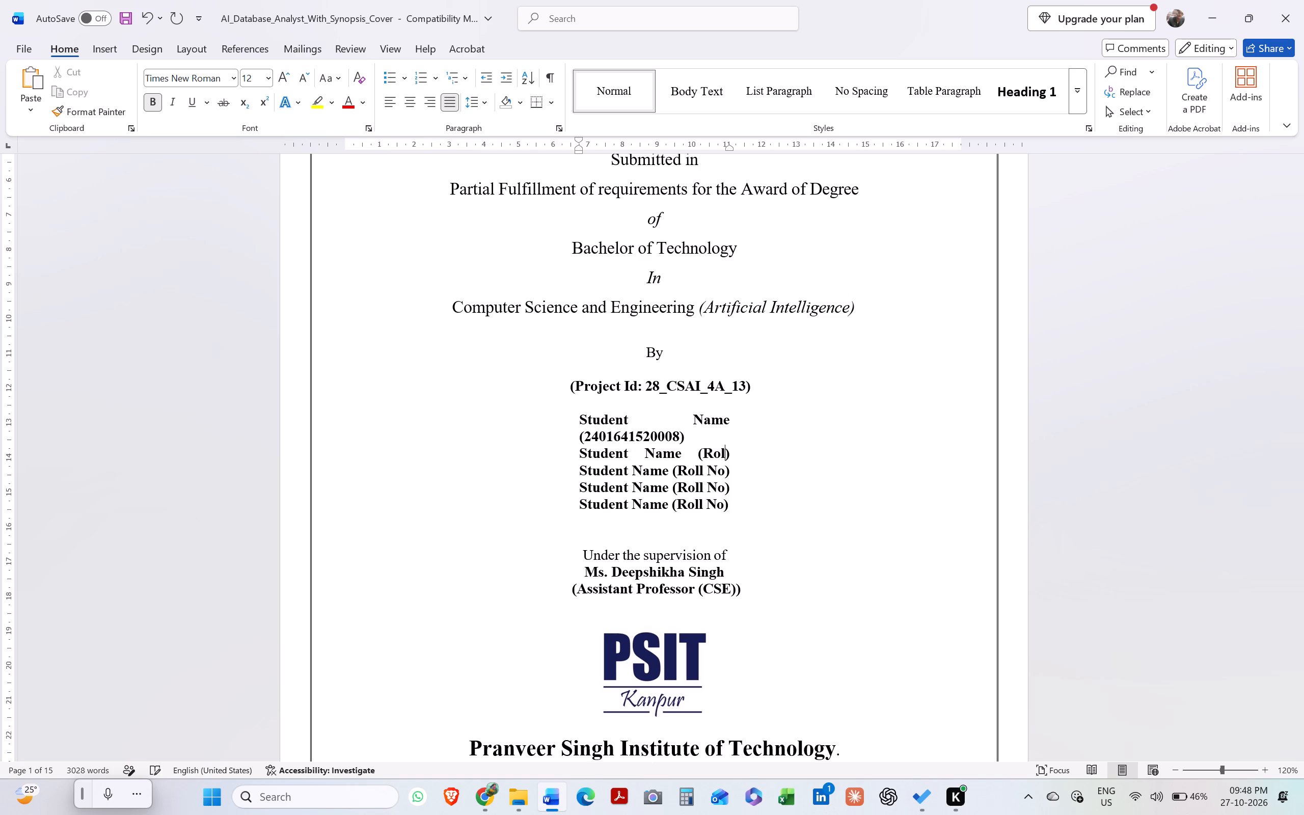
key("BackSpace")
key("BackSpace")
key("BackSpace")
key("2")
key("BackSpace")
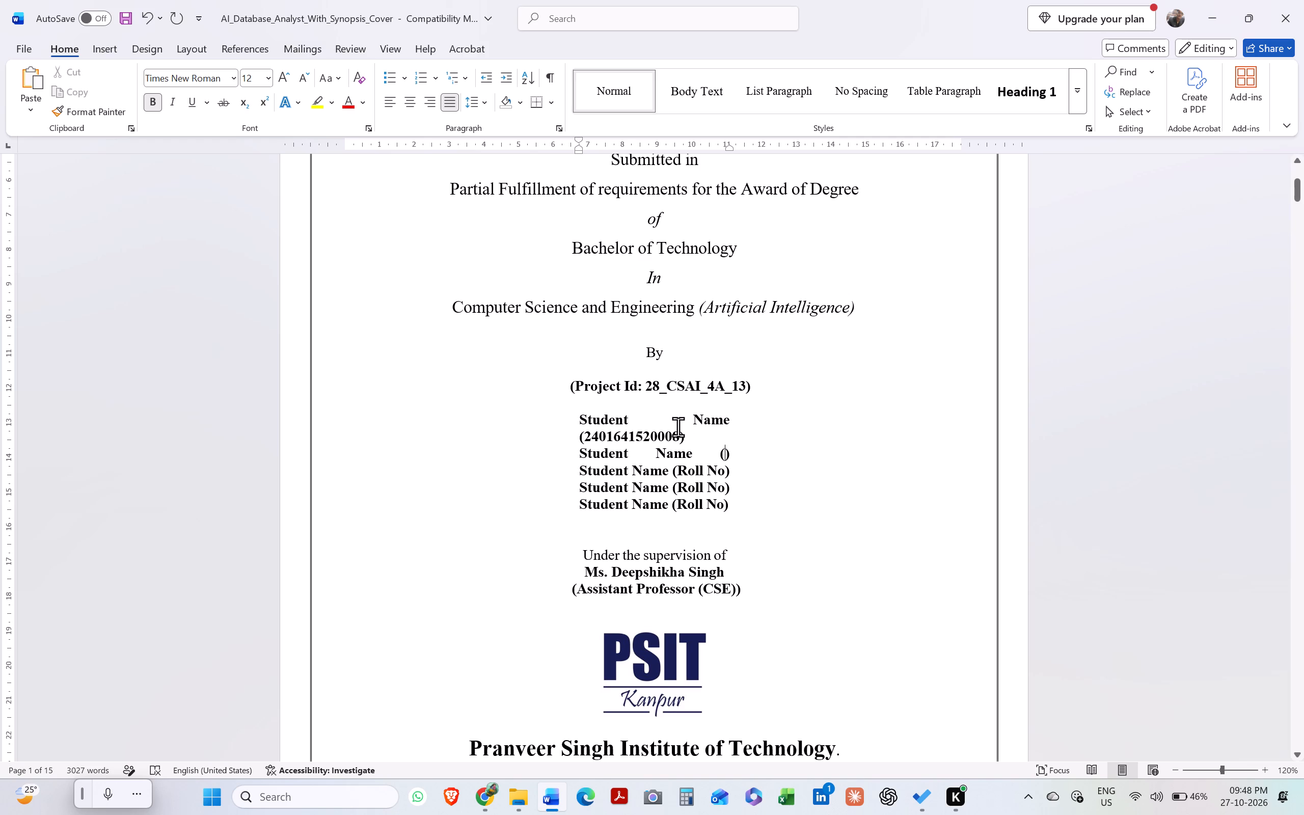
Copy the first student's roll number into the second student's empty parentheses and change its last two digits to match the second student.
left_click_drag(677, 436, 589, 442)
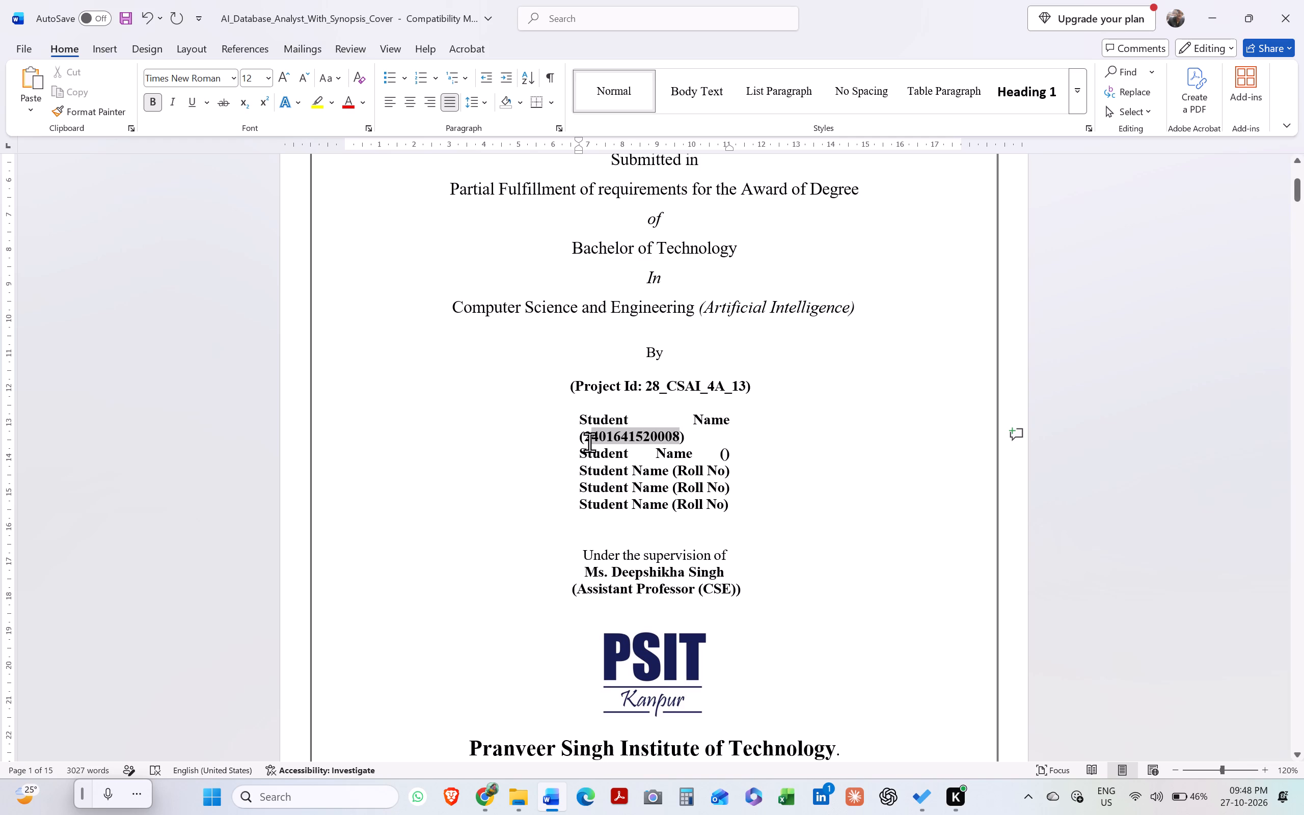
left_click_drag(589, 442, 585, 438)
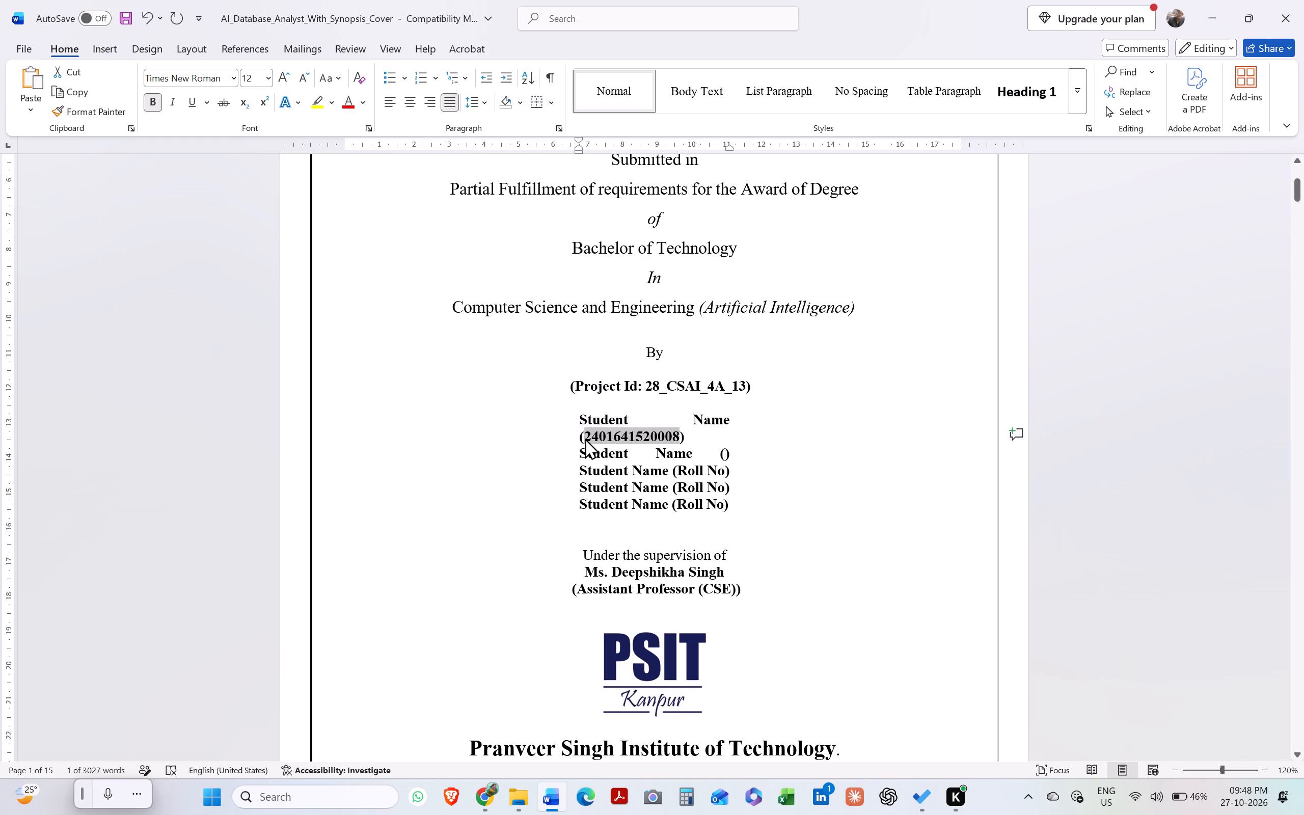
key("ctrl+c")
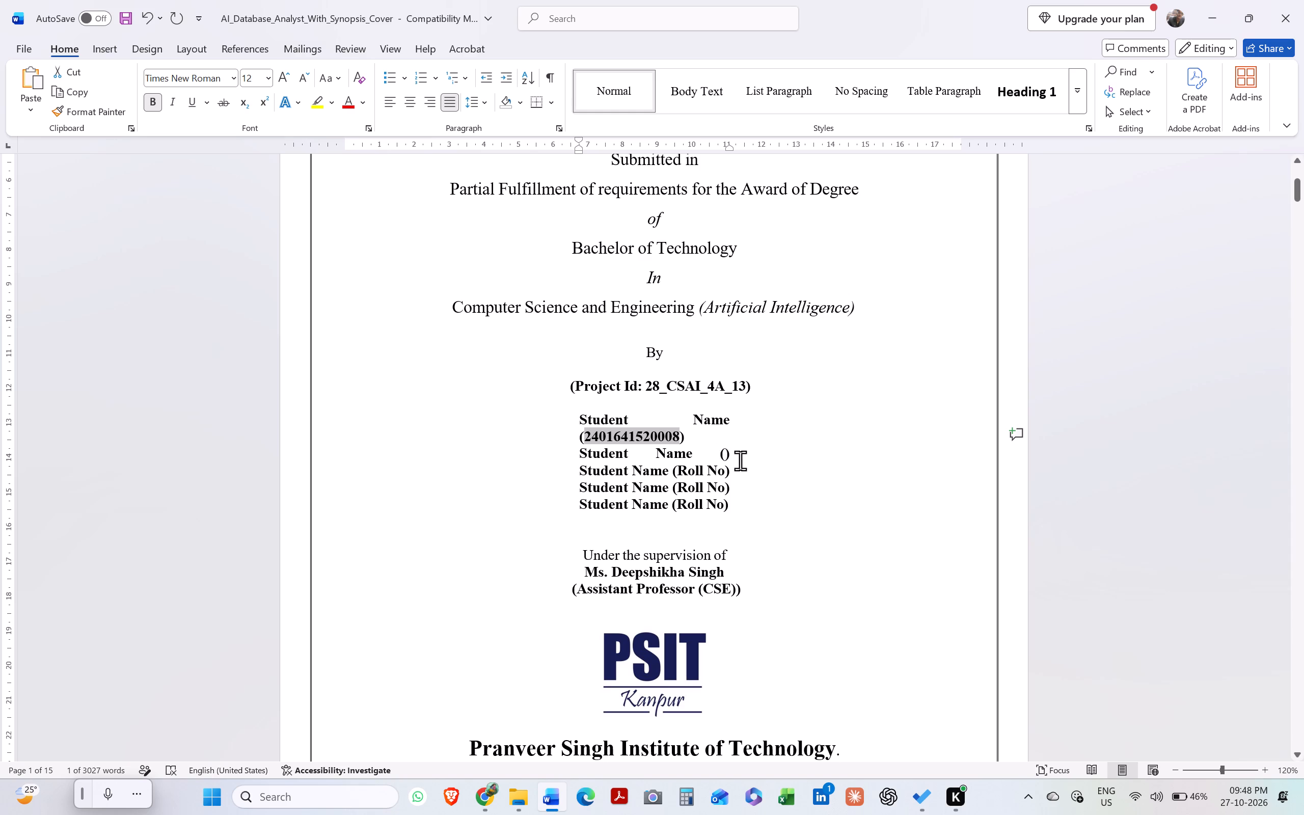
left_click(735, 459)
key("Left")
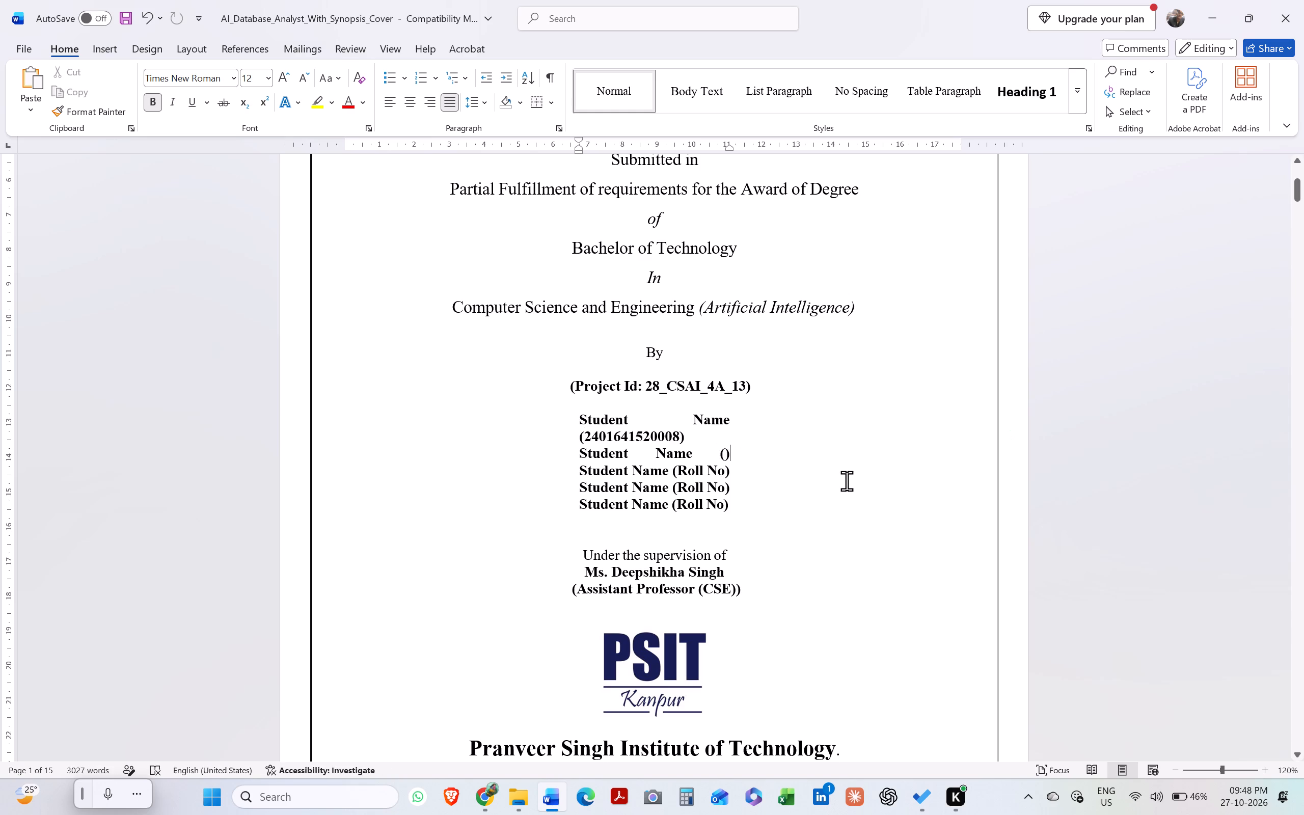
key("Left")
key("ctrl+v")
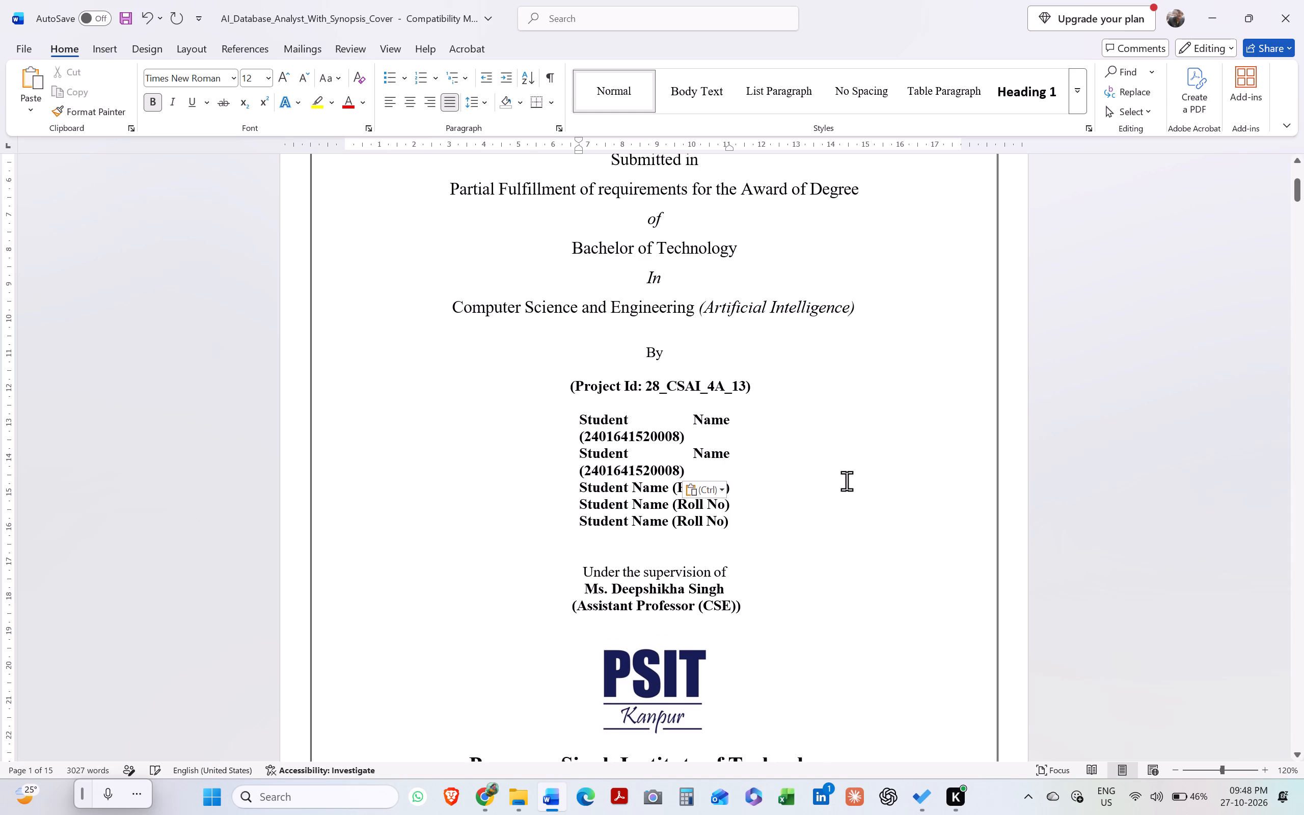
key("BackSpace")
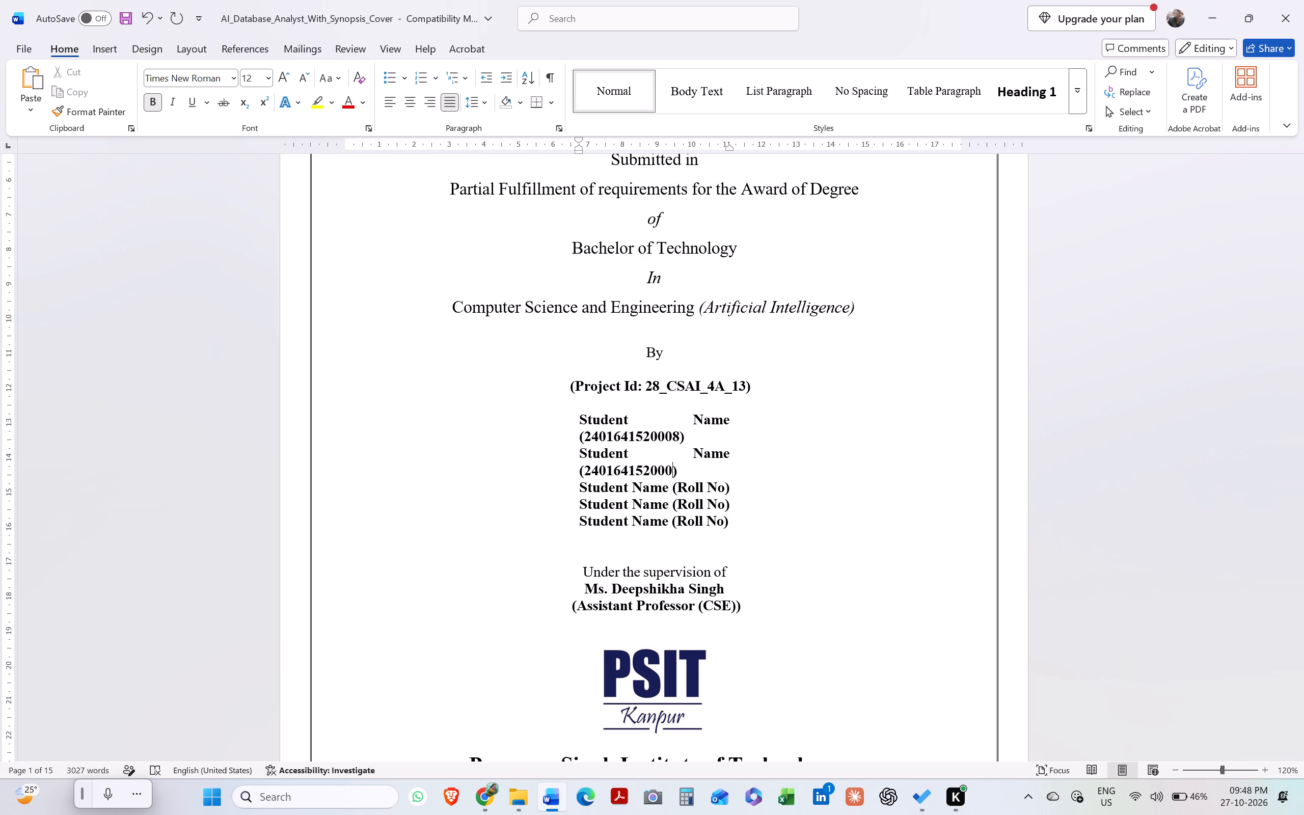
key("BackSpace")
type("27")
Replace the third student's Roll No placeholder with the copied roll number, a closing parenthesis, and the last digit corrected for that student.
left_click_drag(728, 489, 678, 481)
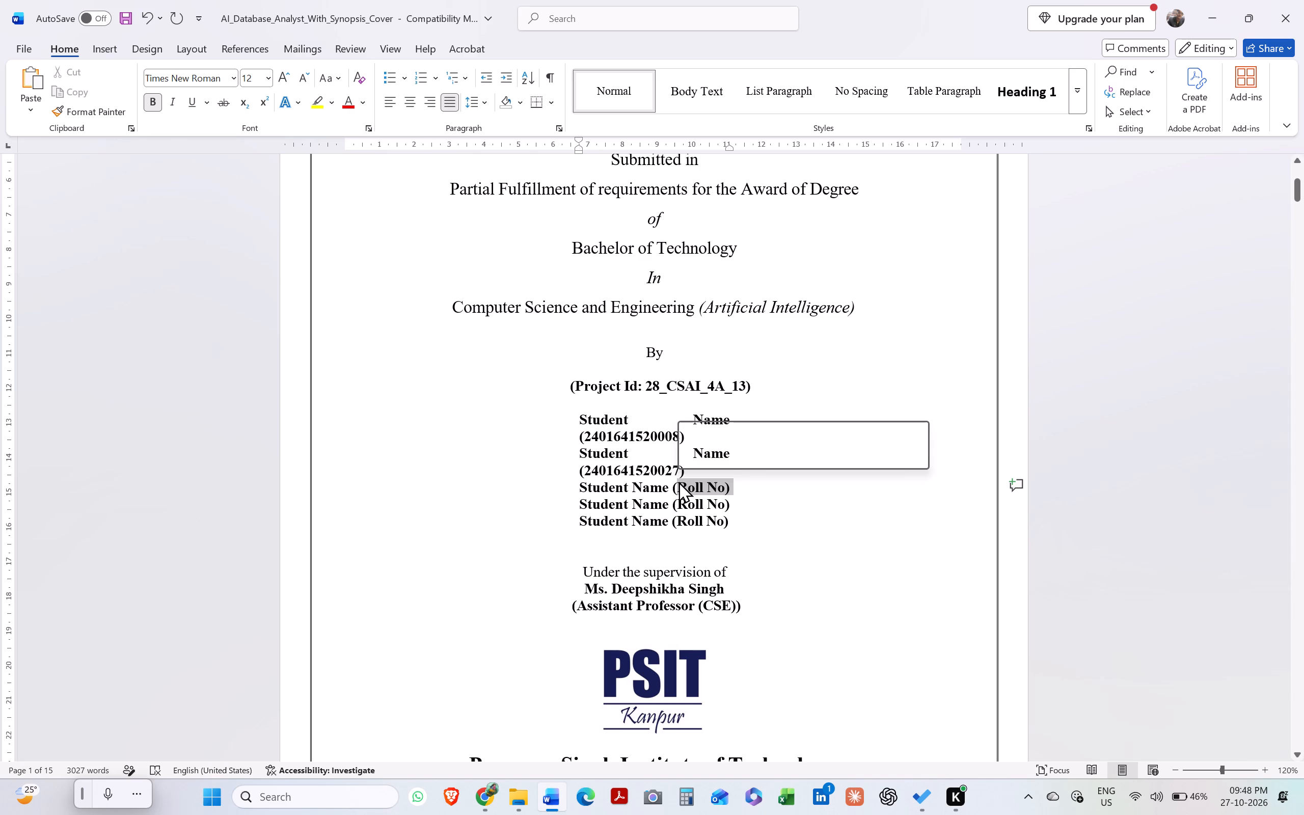
key("BackSpace")
key("ctrl+v")
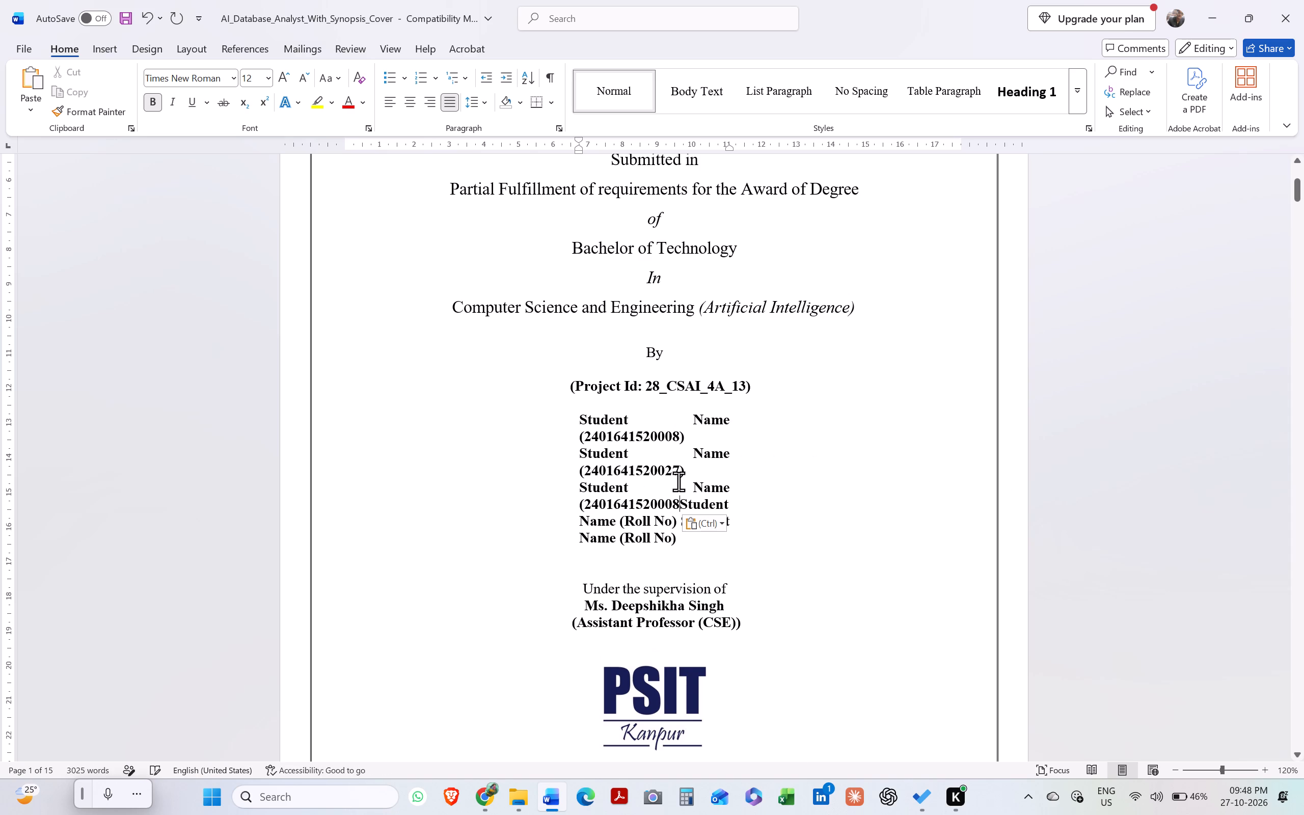
key("shift+parenright")
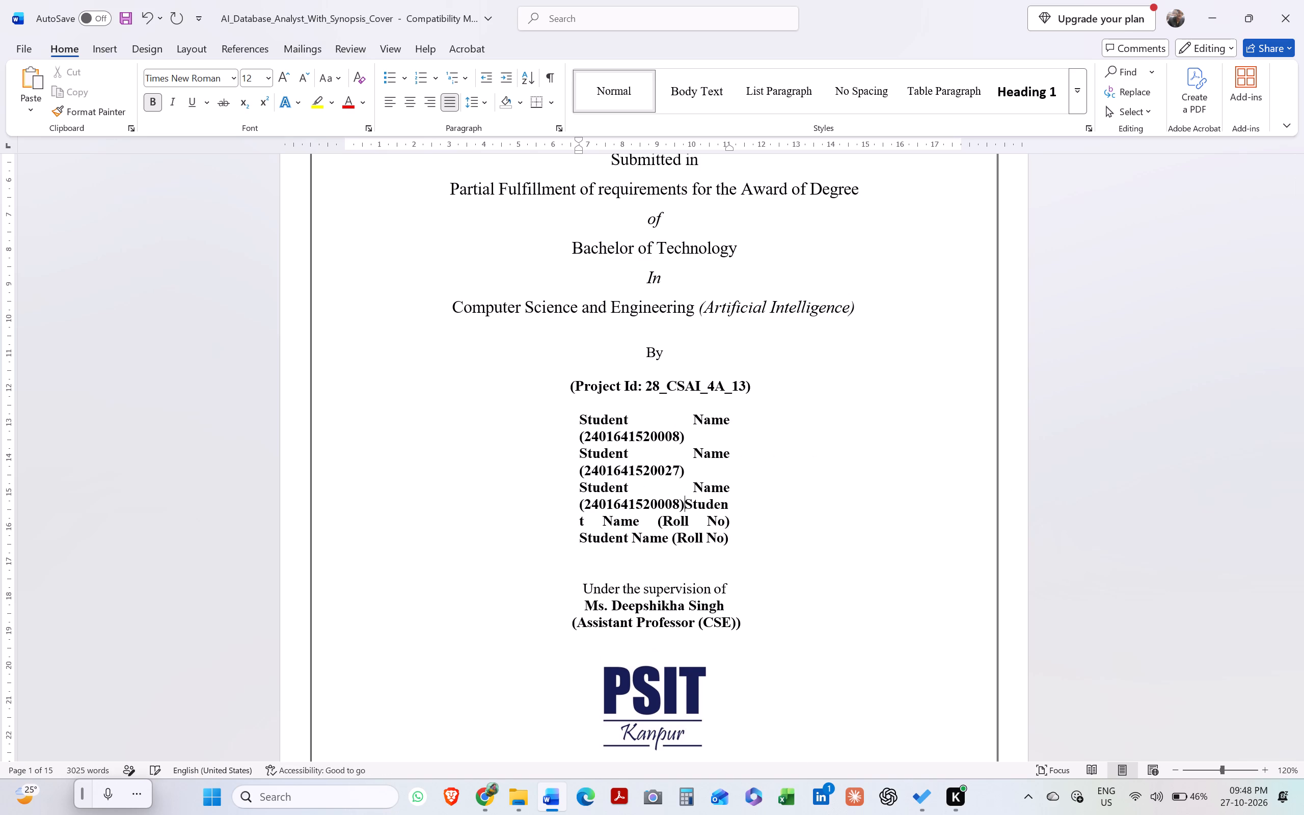
key("Left")
key("BackSpace")
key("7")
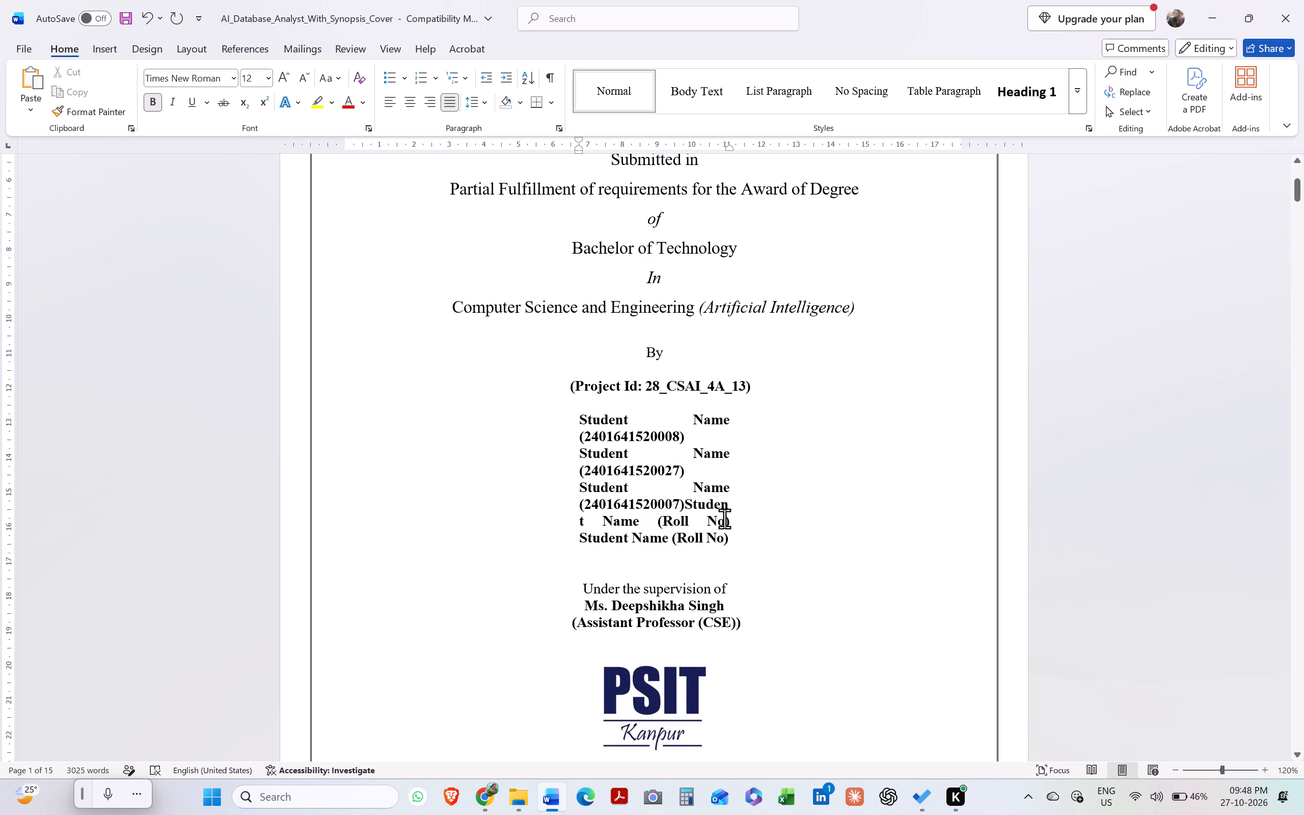
Replace the fourth student's Roll No placeholder with the copied roll number and change its last two digits to match the fourth student.
left_click_drag(671, 517, 709, 520)
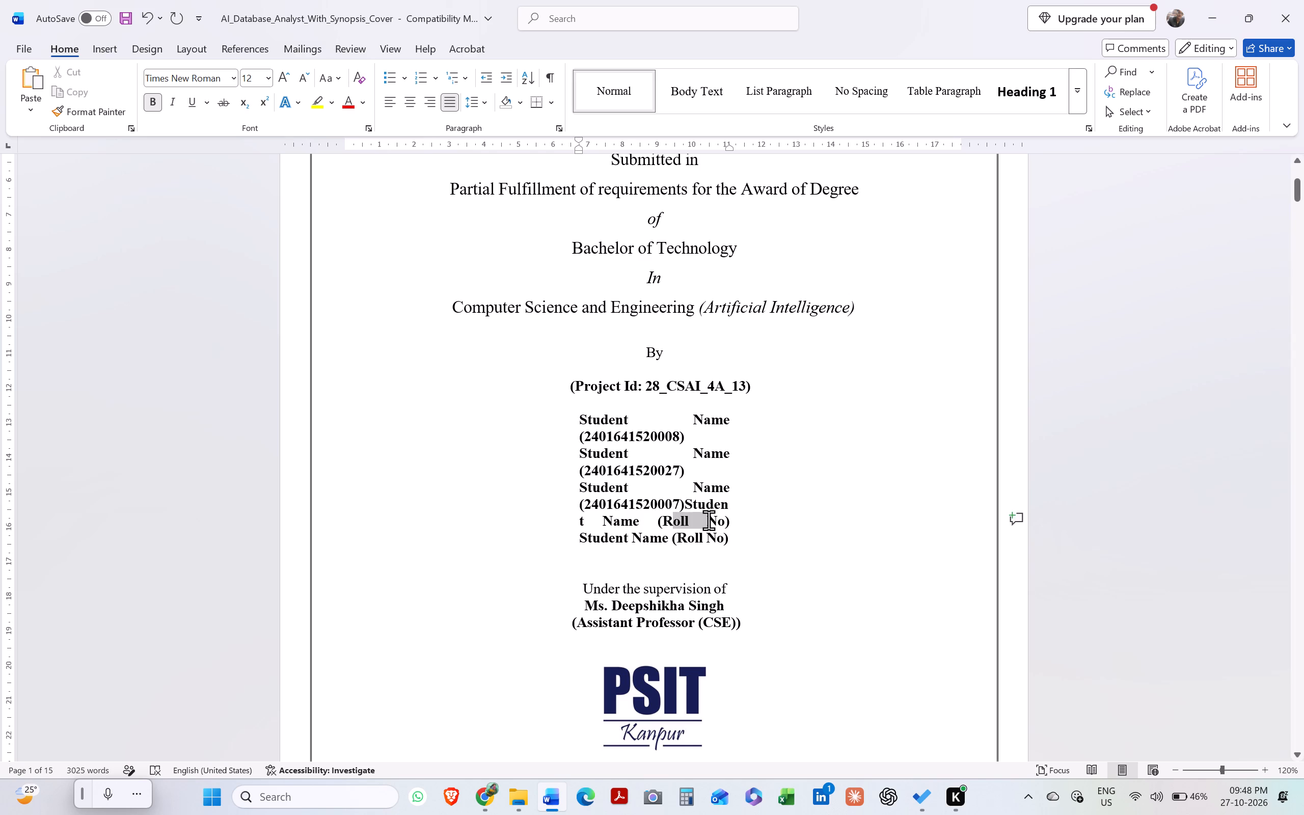
left_click_drag(709, 520, 724, 526)
key("BackSpace")
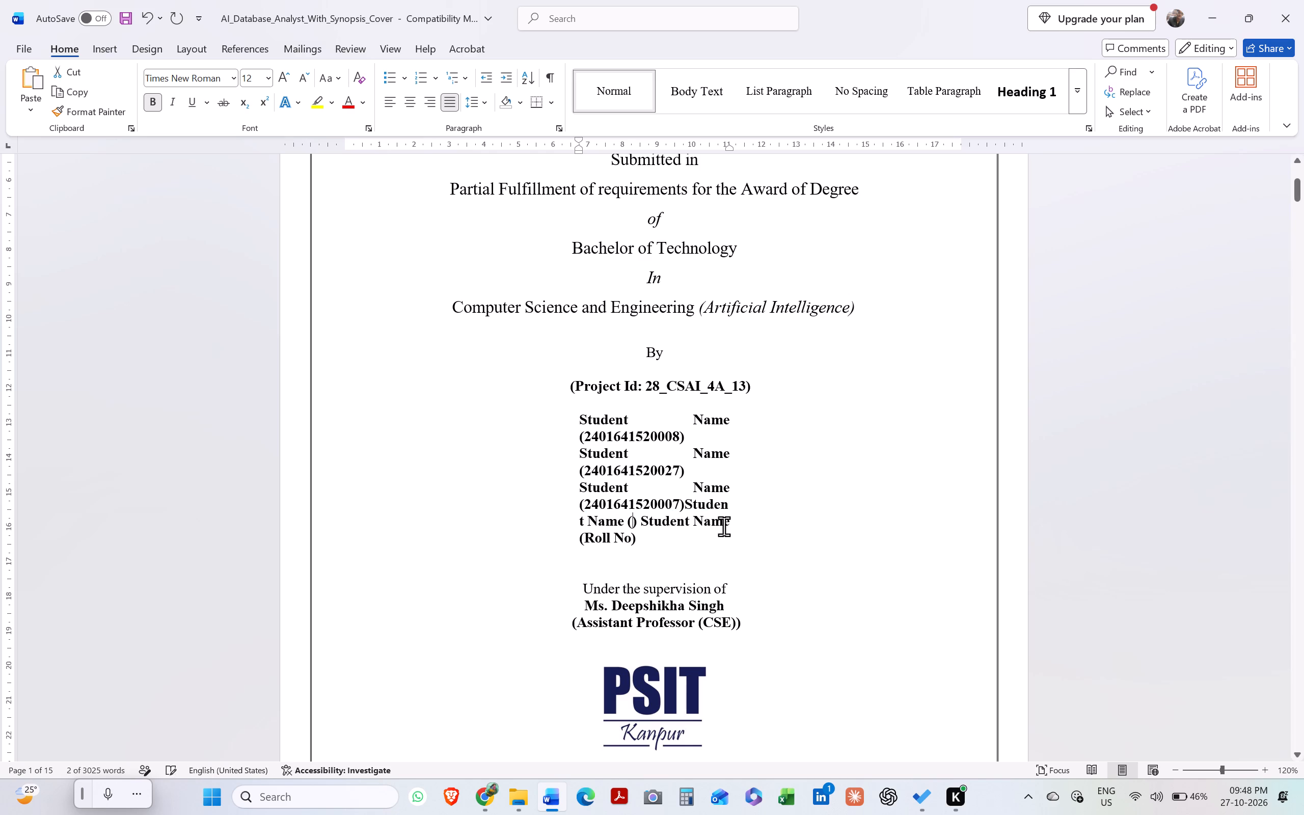
key("ctrl+v")
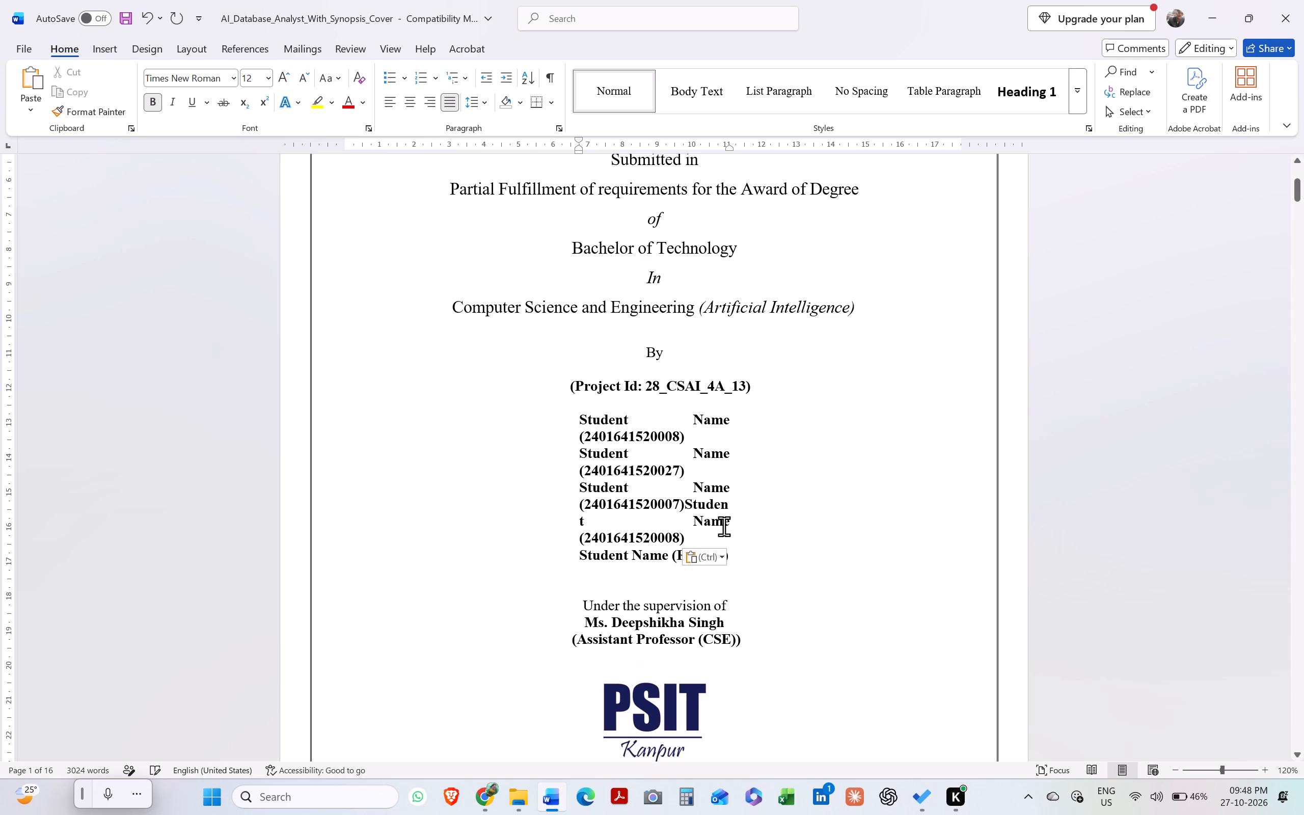
key("BackSpace")
key("BackSpace")
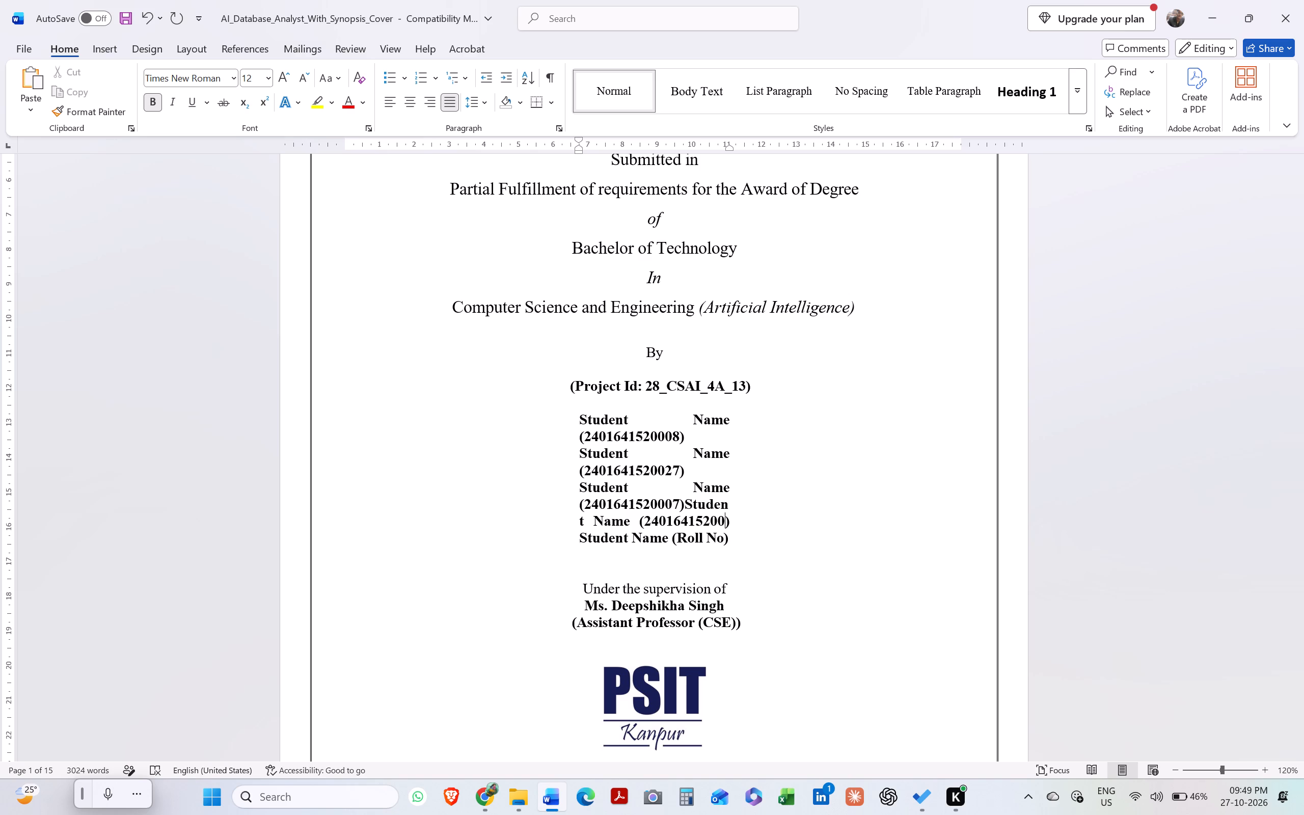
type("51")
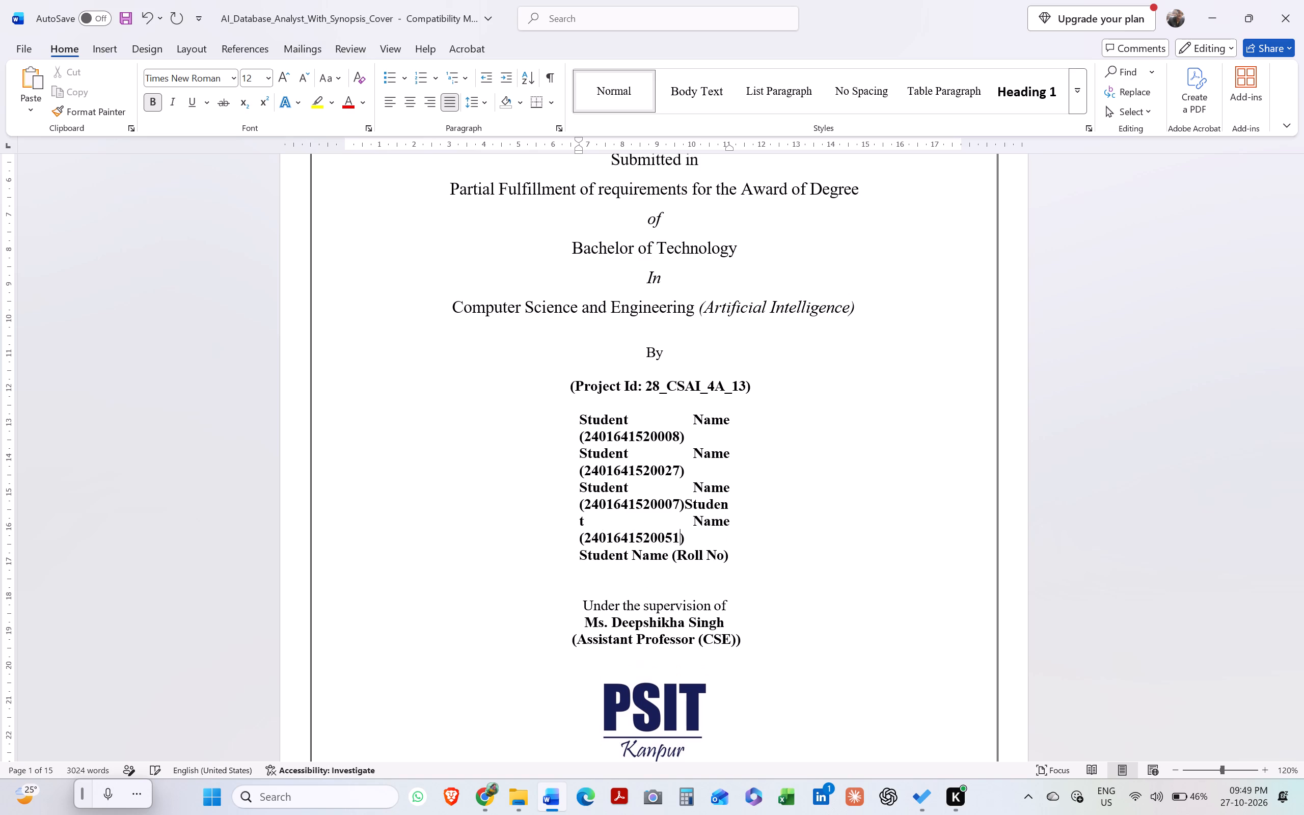
Replace the fifth student's Roll No placeholder with the copied roll number and change its last two digits to match the fifth student.
triple_click(709, 552)
triple_click(709, 552)
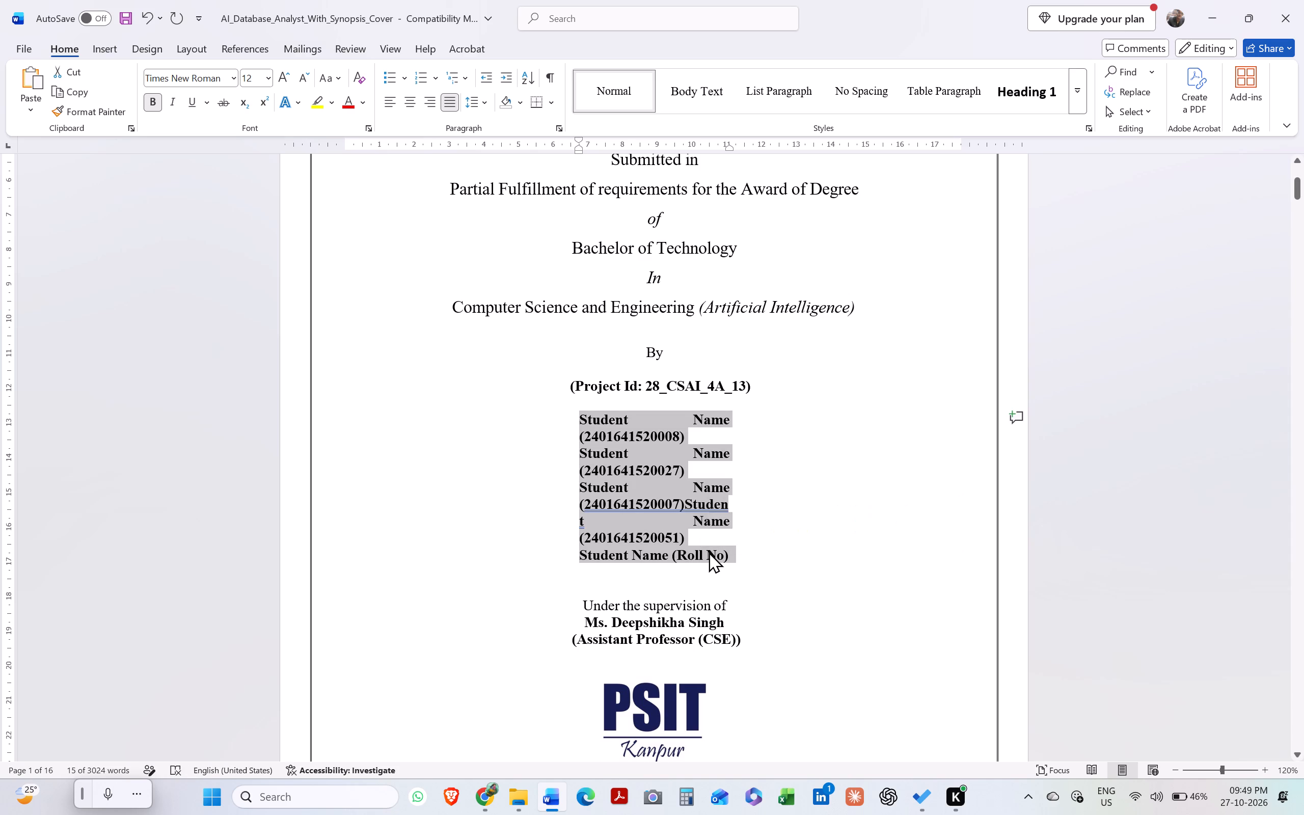
double_click(709, 552)
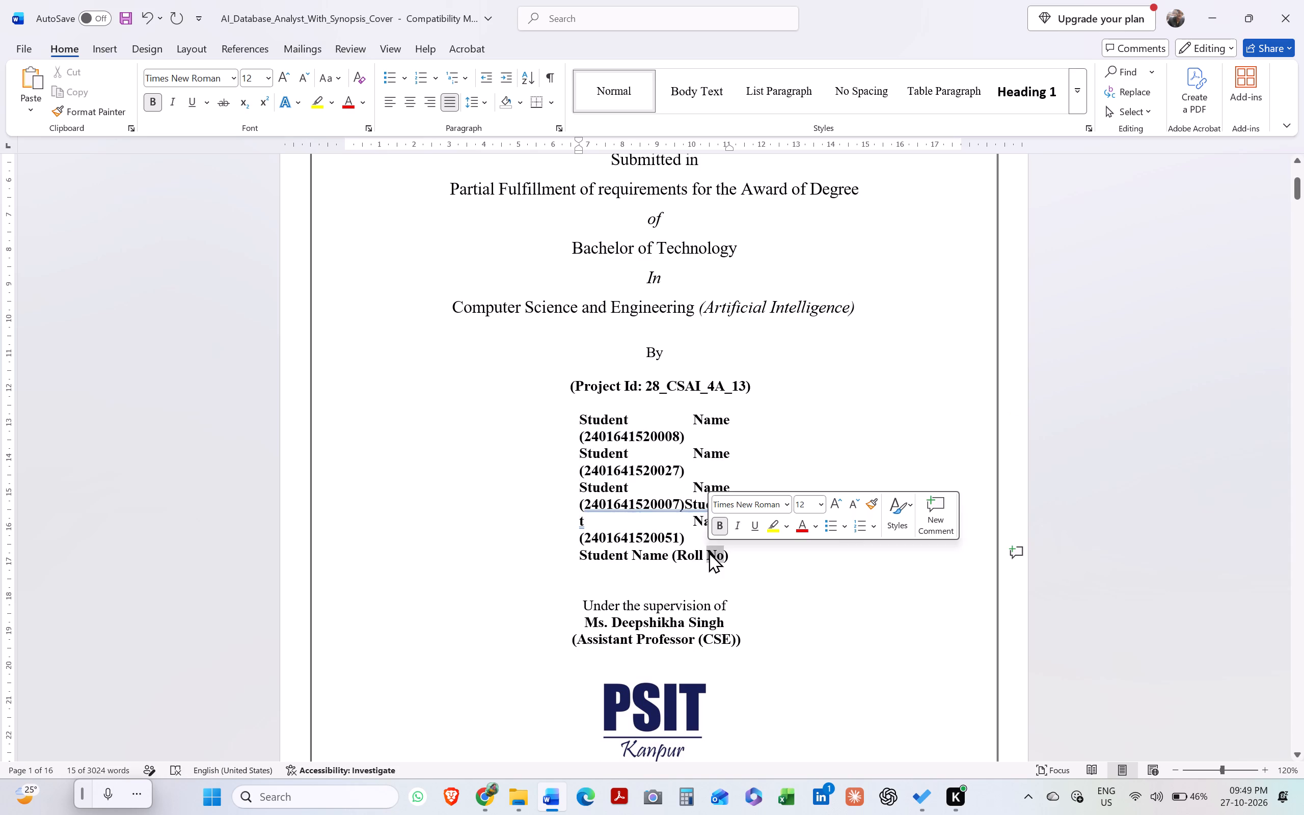
key("BackSpace")
key("BackSpace")
key("BackSpace")
key("BackSpace")
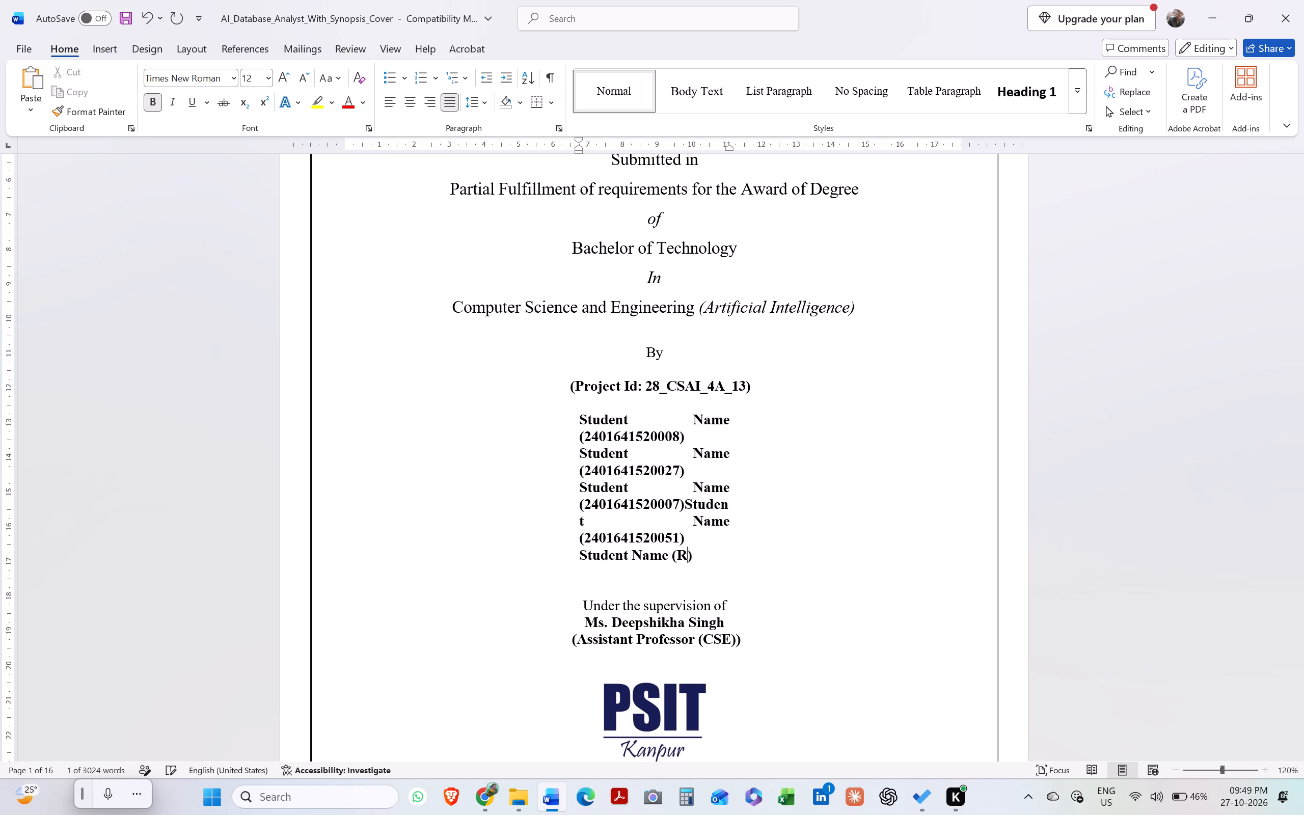
key("BackSpace")
key("ctrl+v")
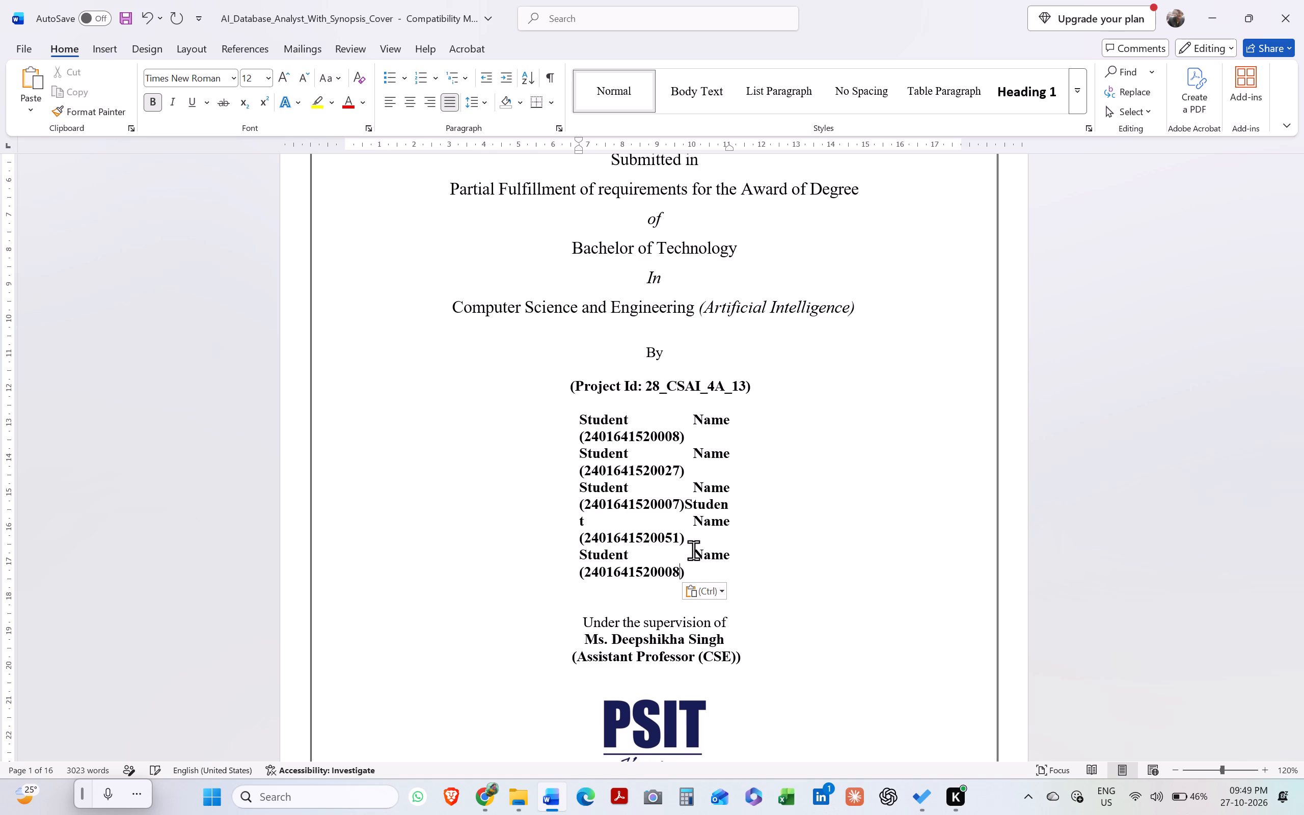
key("BackSpace")
key("BackSpace")
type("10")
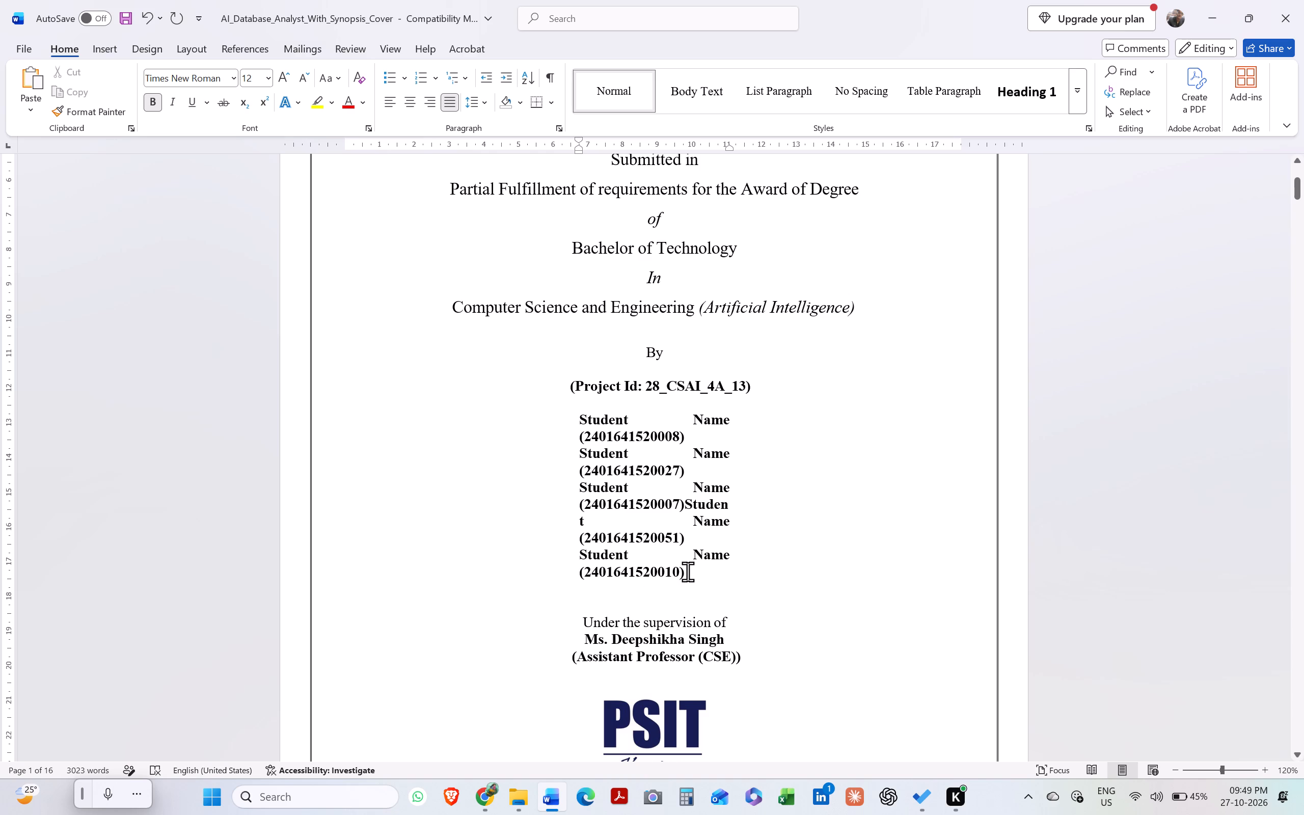
Duplicate the fifth student's name and roll number entry on a new line as a sixth student entry.
left_click(579, 550)
left_click_drag(579, 550, 689, 574)
key("ctrl+c")
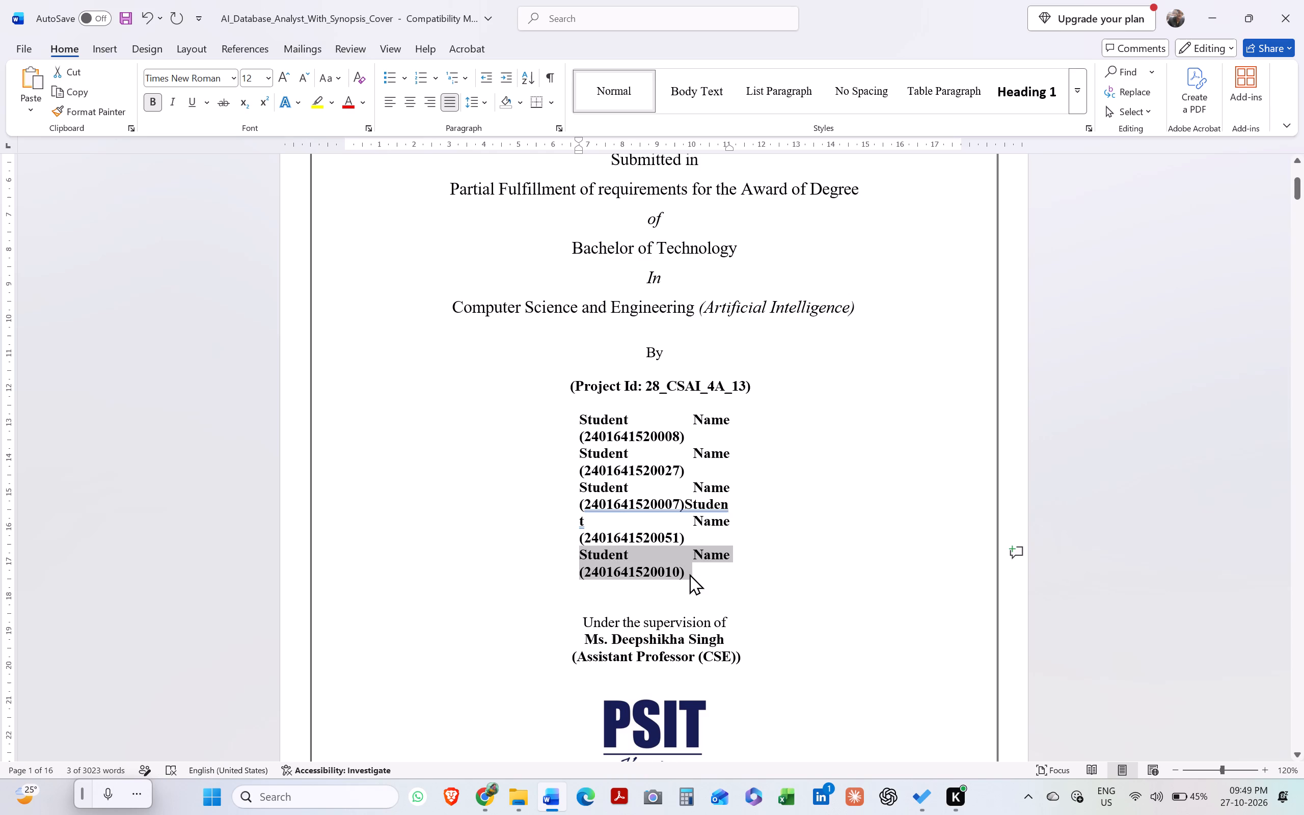
left_click(689, 574)
key("Return")
key("ctrl+v")
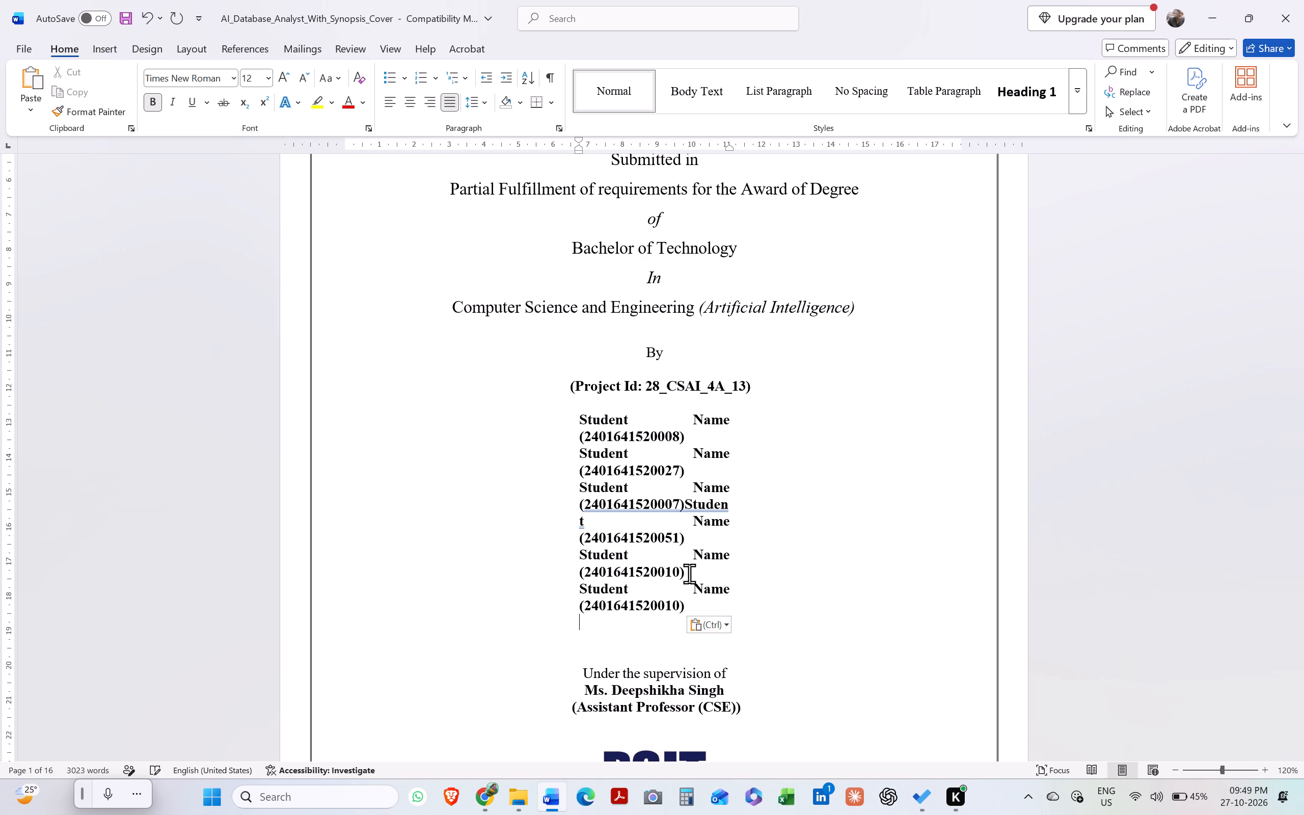
Remove the surplus blank lines between the sixth student entry and "Under the supervision of", keeping one blank line.
scroll(689, 574, "down", 5)
scroll(689, 574, "up", 2)
scroll(689, 574, "down", 3, "ctrl")
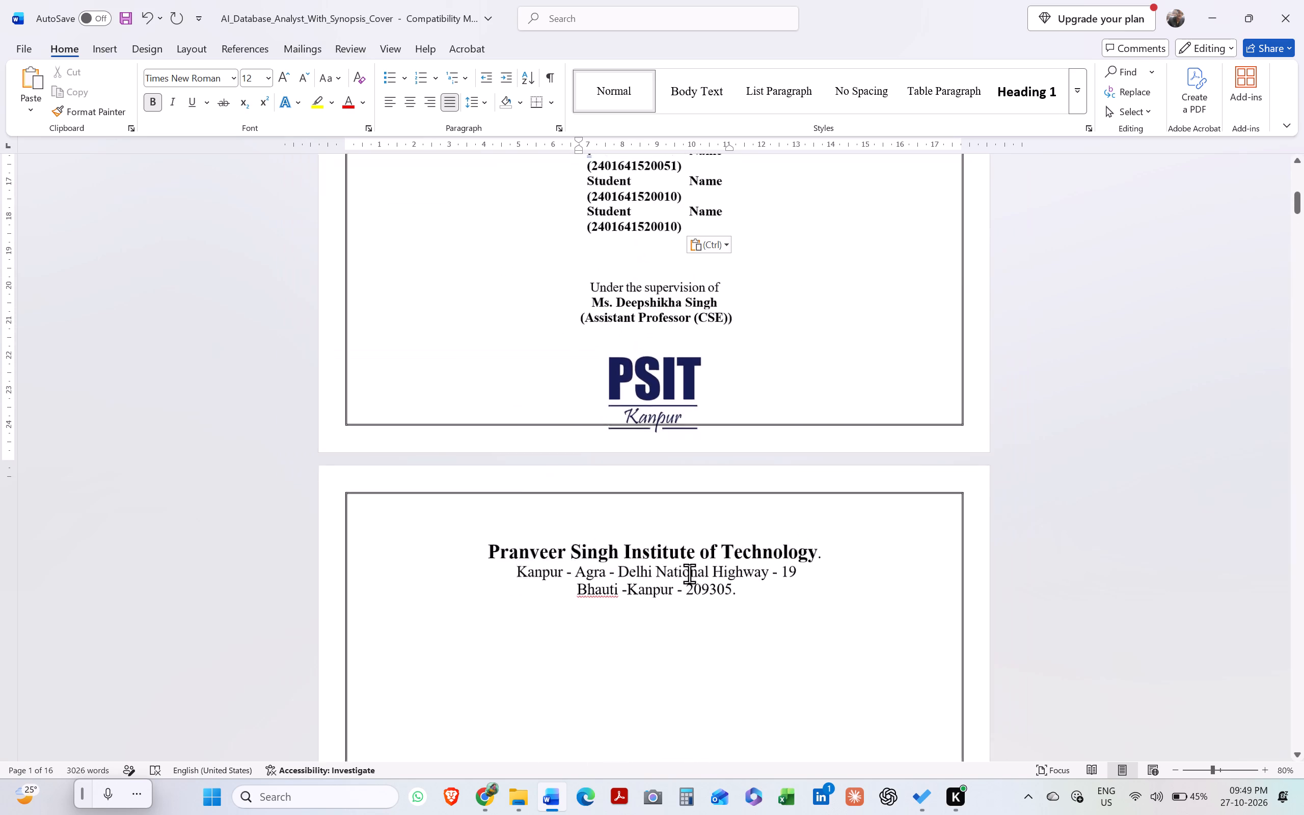
scroll(689, 574, "down", 2, "ctrl")
scroll(689, 574, "up", 3)
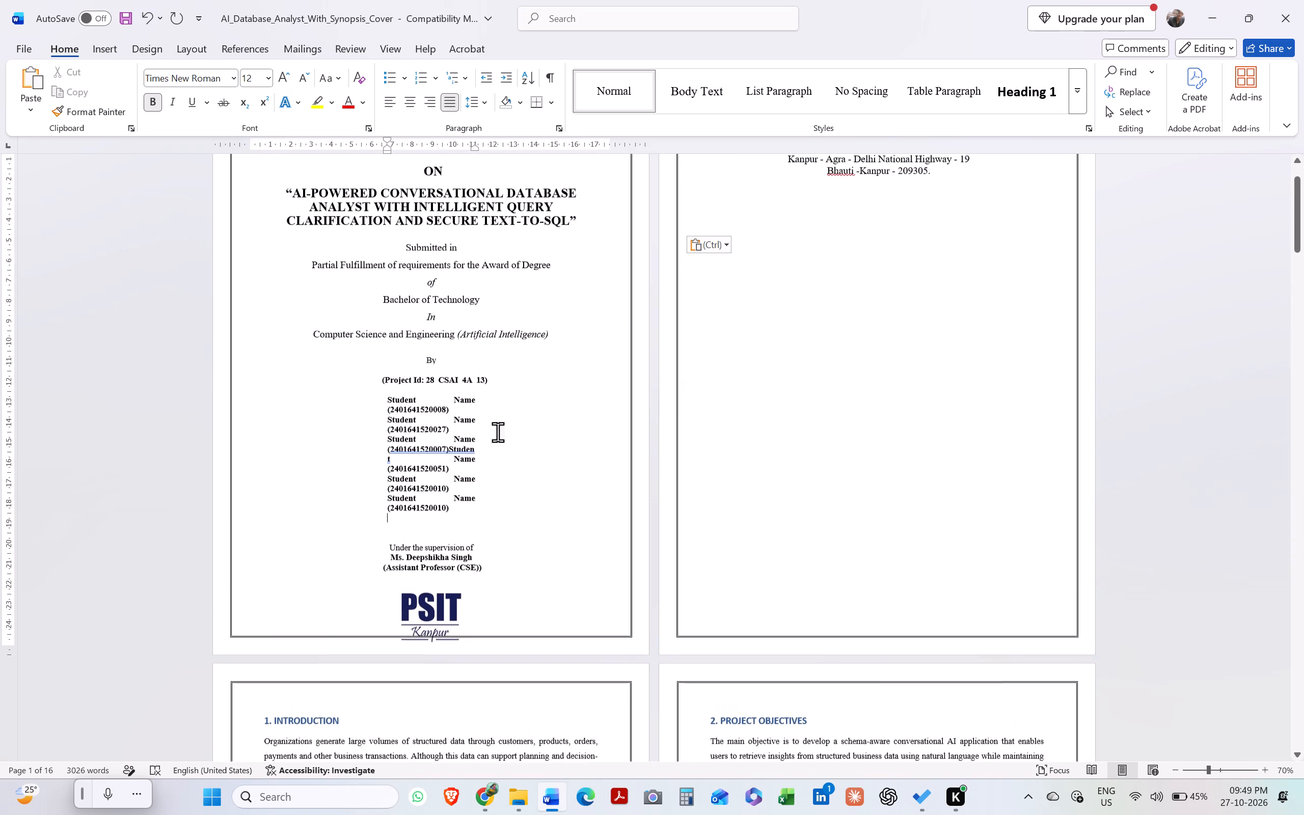
left_click(418, 537)
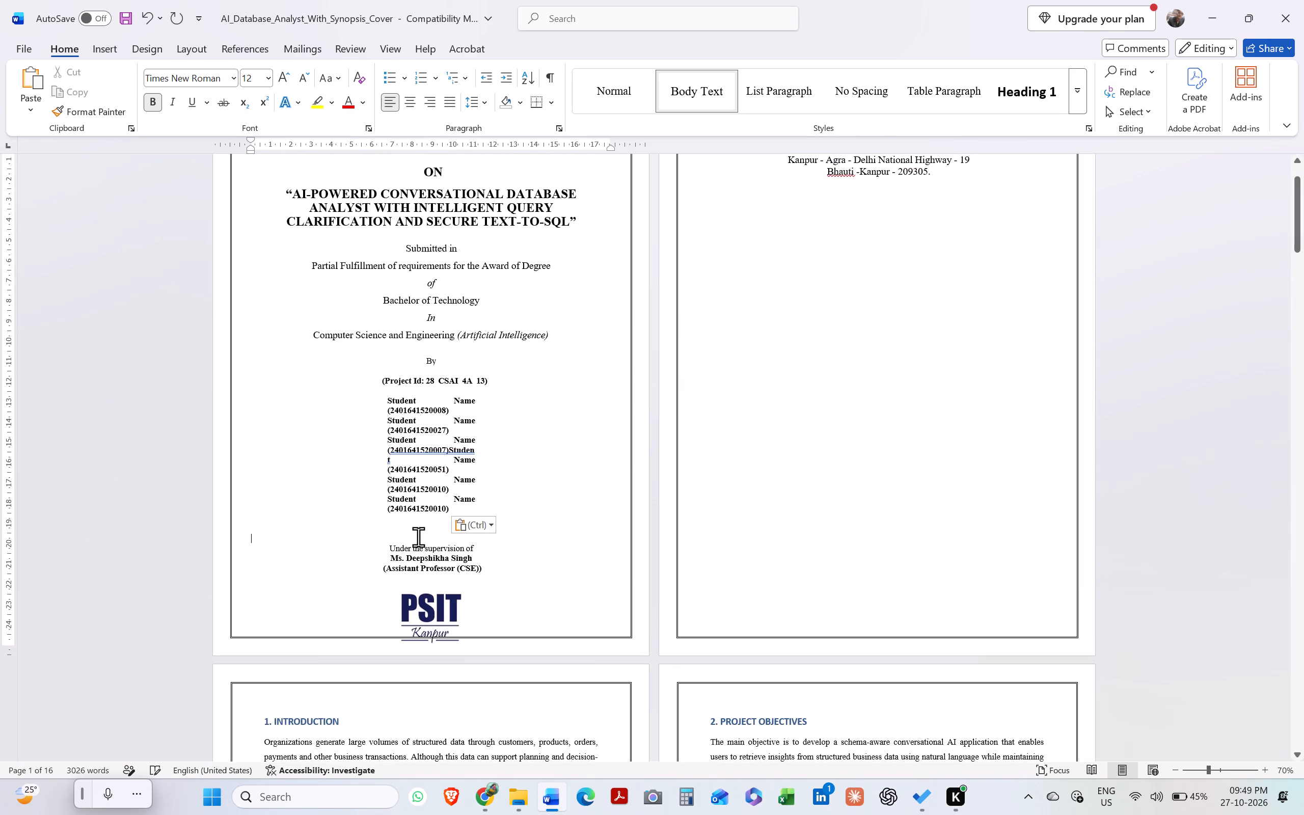
key("BackSpace")
key("BackSpace")
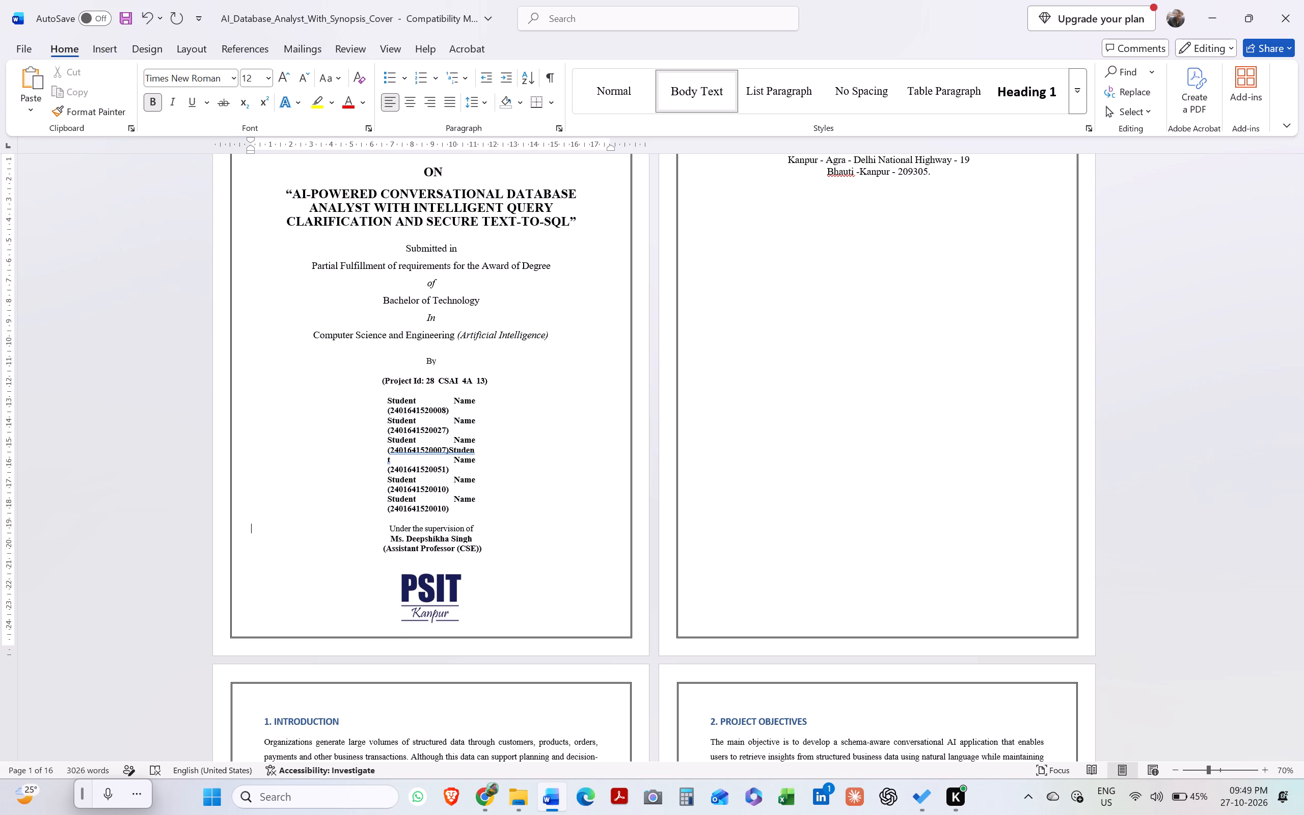
key("BackSpace")
key("BackSpace")
key("BackSpace")
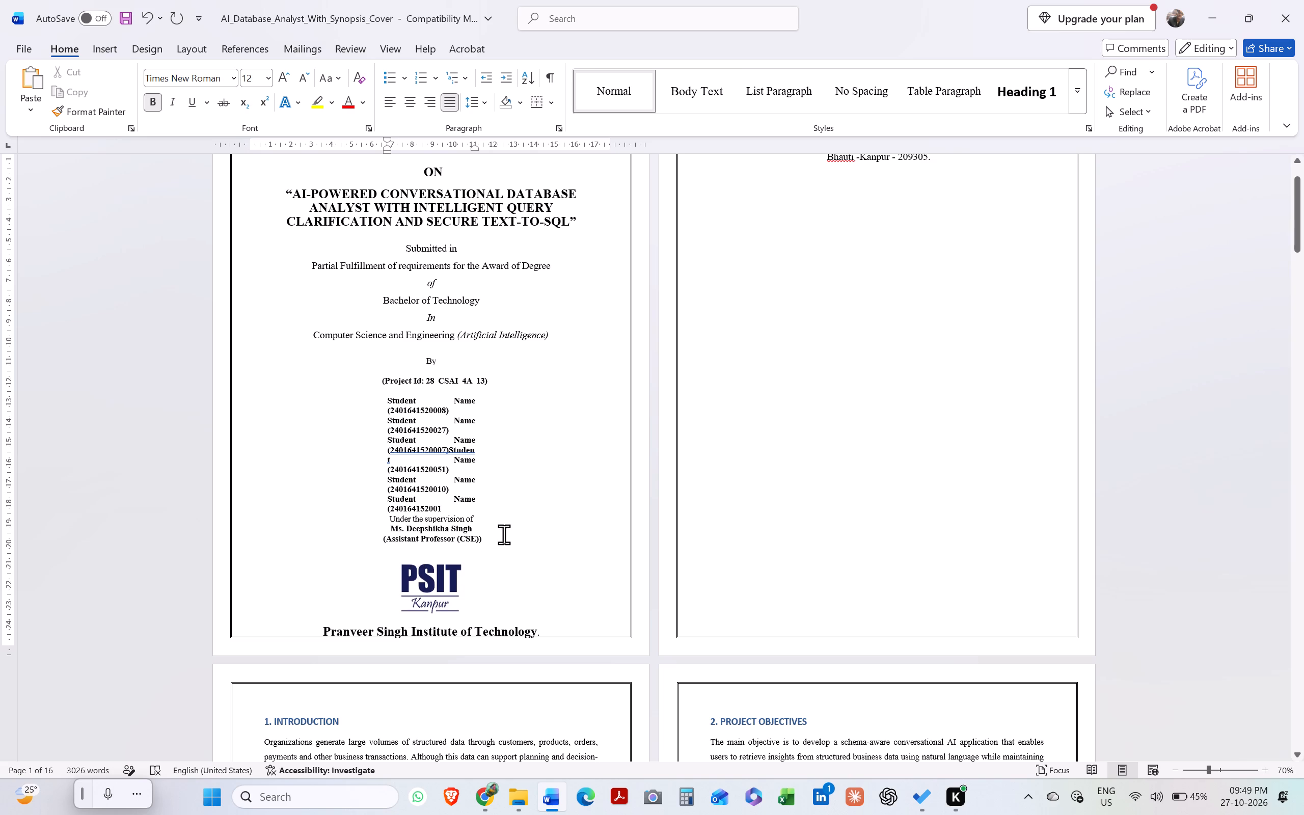
scroll(504, 534, "up", 4, "ctrl")
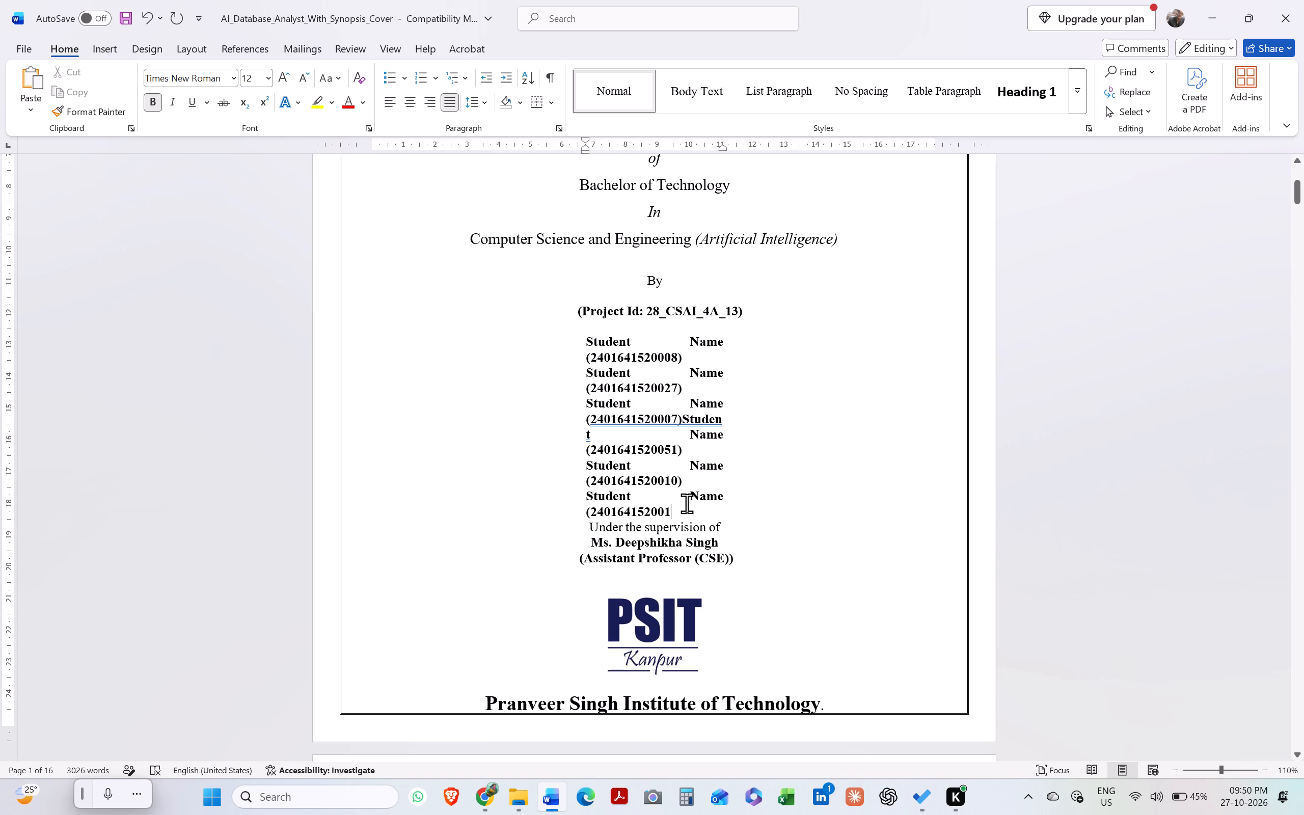
key("Return")
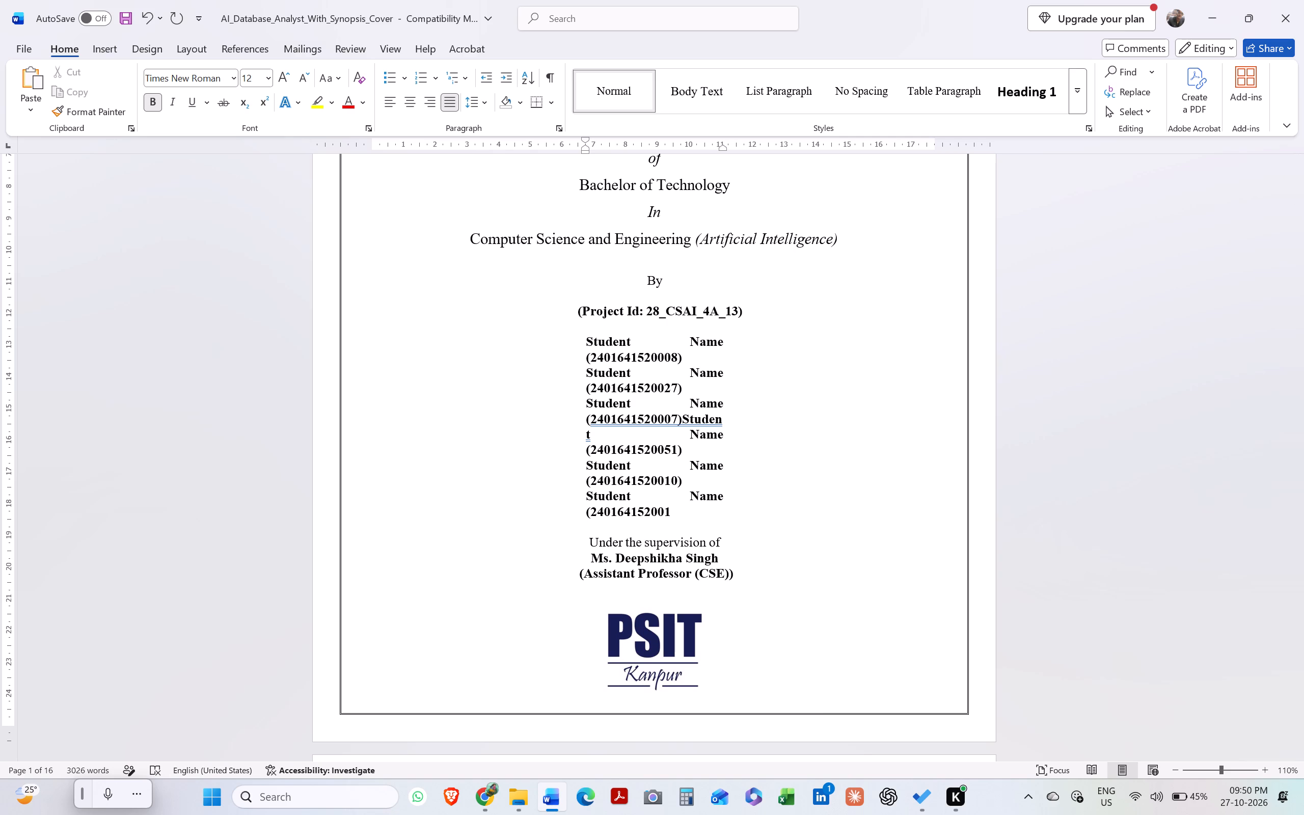
Complete the sixth entry's roll number with the sixth student's last two digits and a closing parenthesis.
left_click(690, 512)
key("BackSpace")
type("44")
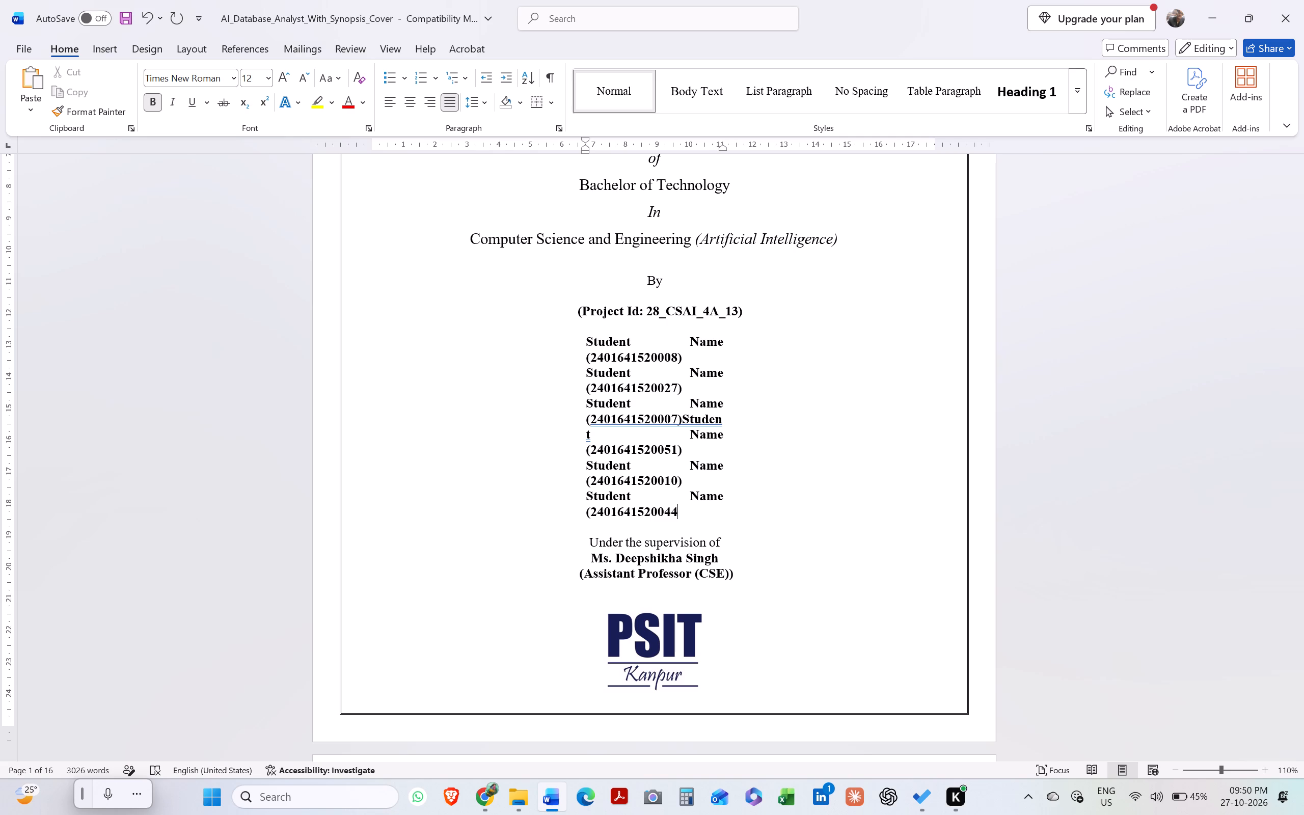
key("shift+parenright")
Review the overall cover page layout, including the student entries, supervisor details and college logo.
scroll(690, 512, "down", 1)
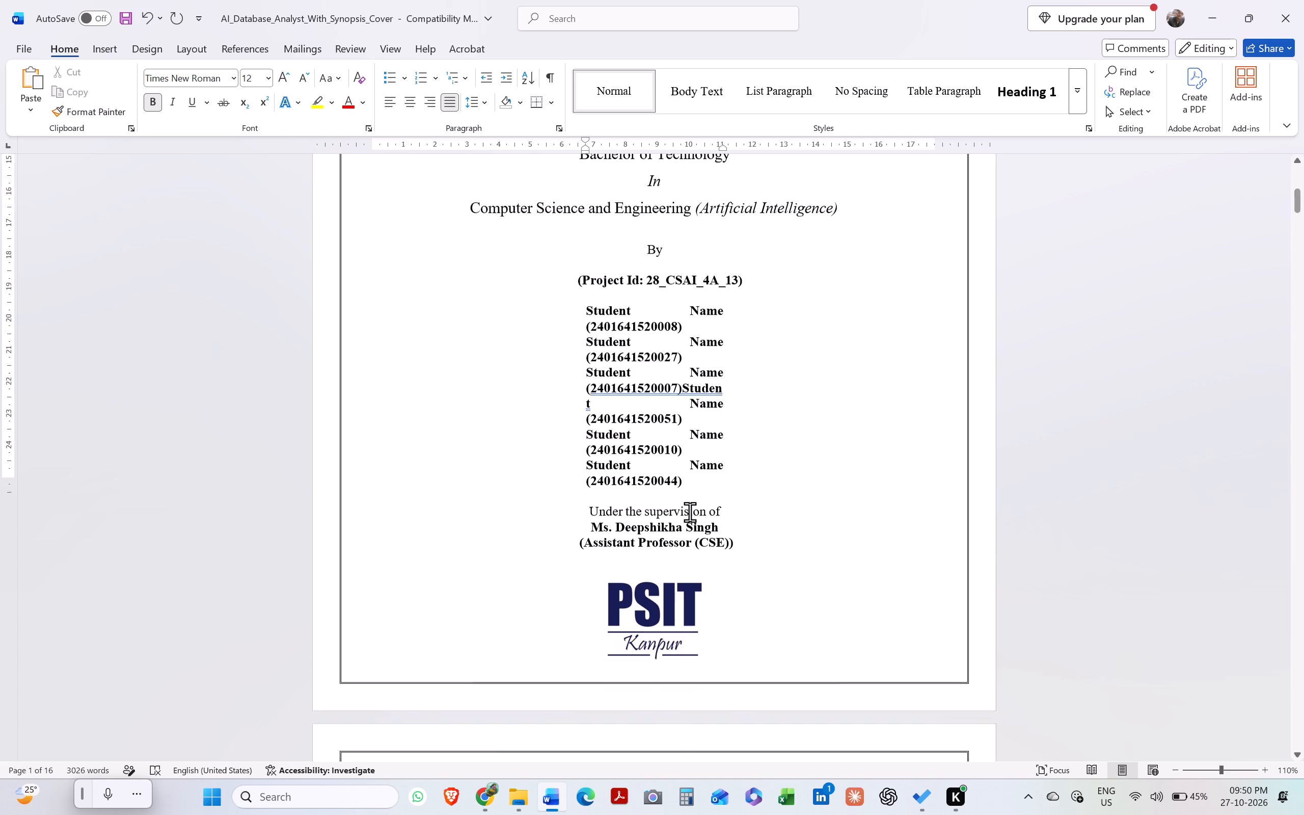
scroll(690, 512, "down", 1)
scroll(690, 512, "up", 2)
scroll(690, 512, "down", 1, "ctrl")
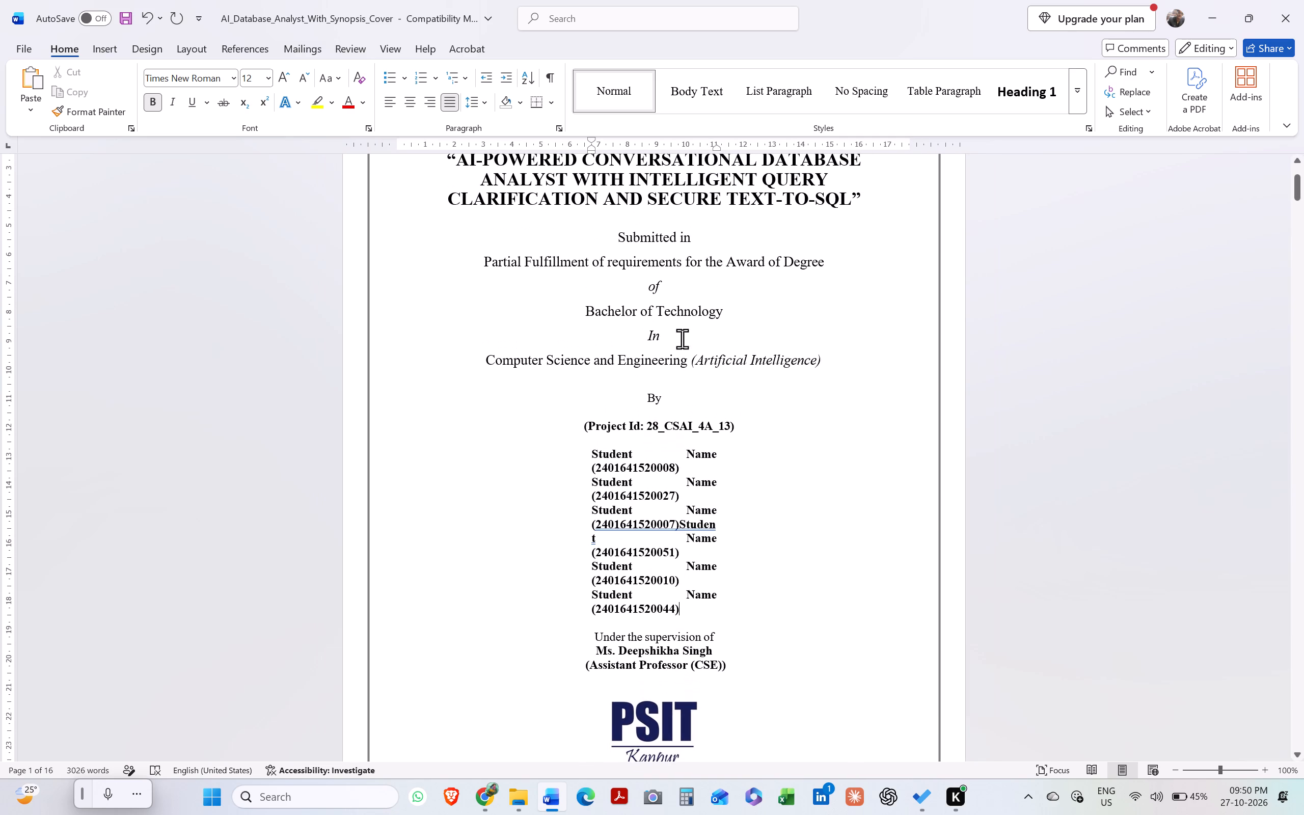
scroll(711, 248, "down", 2, "ctrl")
scroll(711, 248, "up", 1)
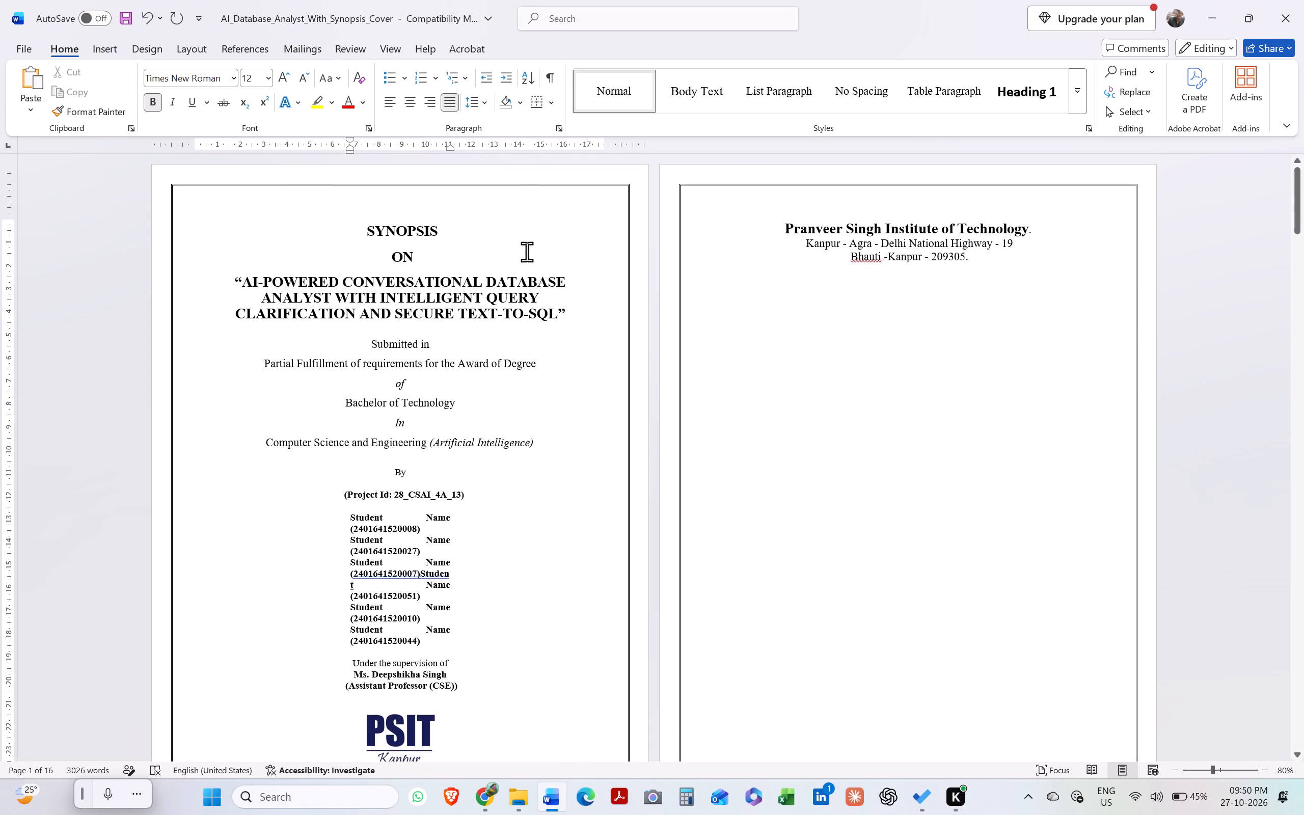
scroll(854, 353, "down", 1, "ctrl")
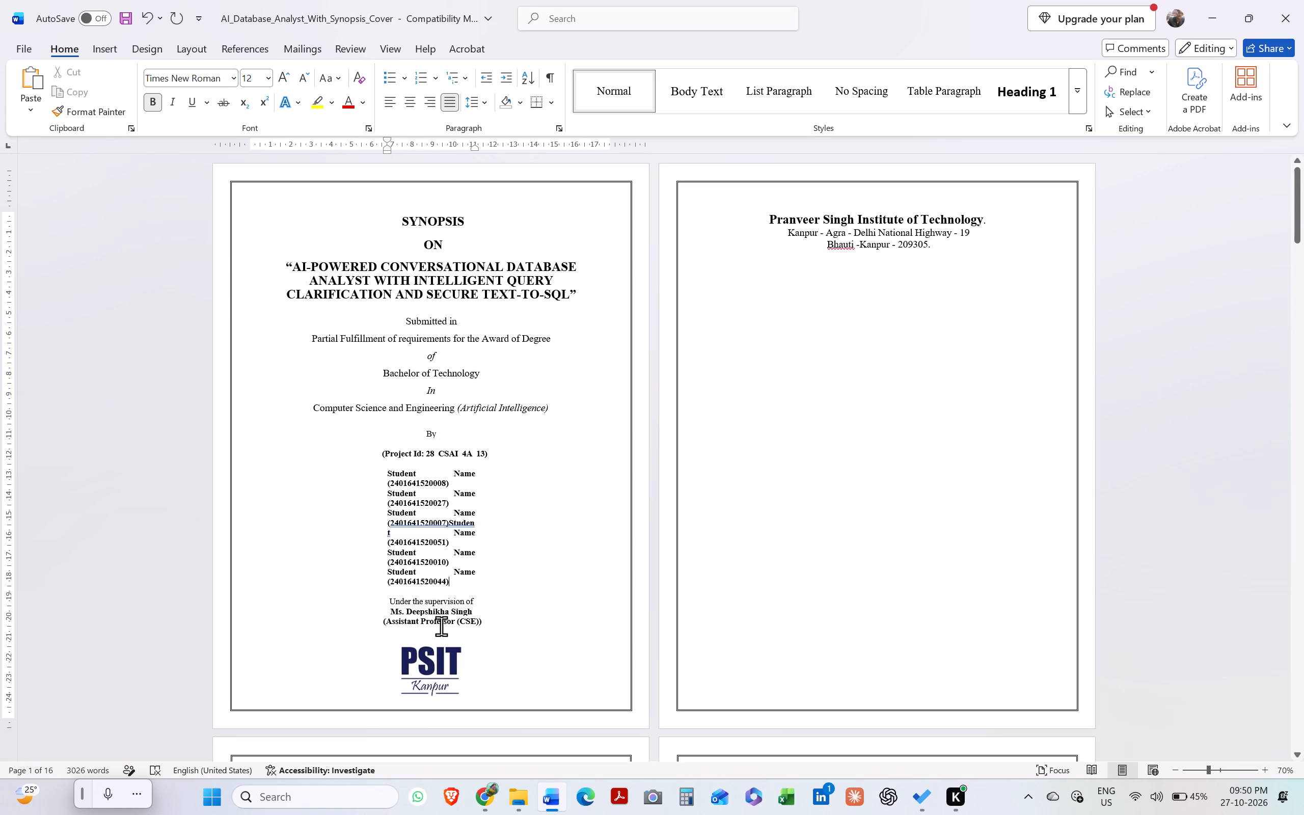
scroll(441, 626, "up", 2, "ctrl")
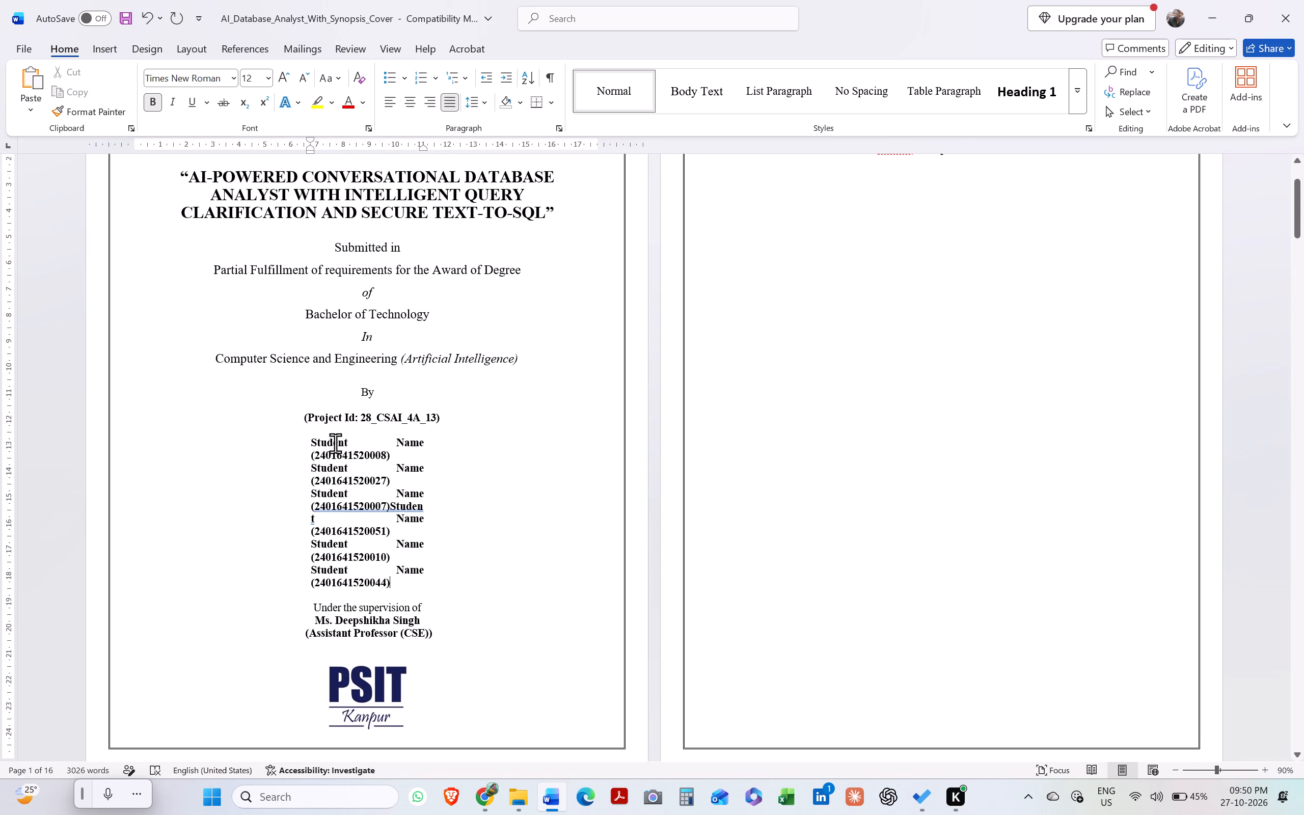
Replace the first student's name placeholder with the first student's full name, keeping a space before the roll number.
left_click(435, 432)
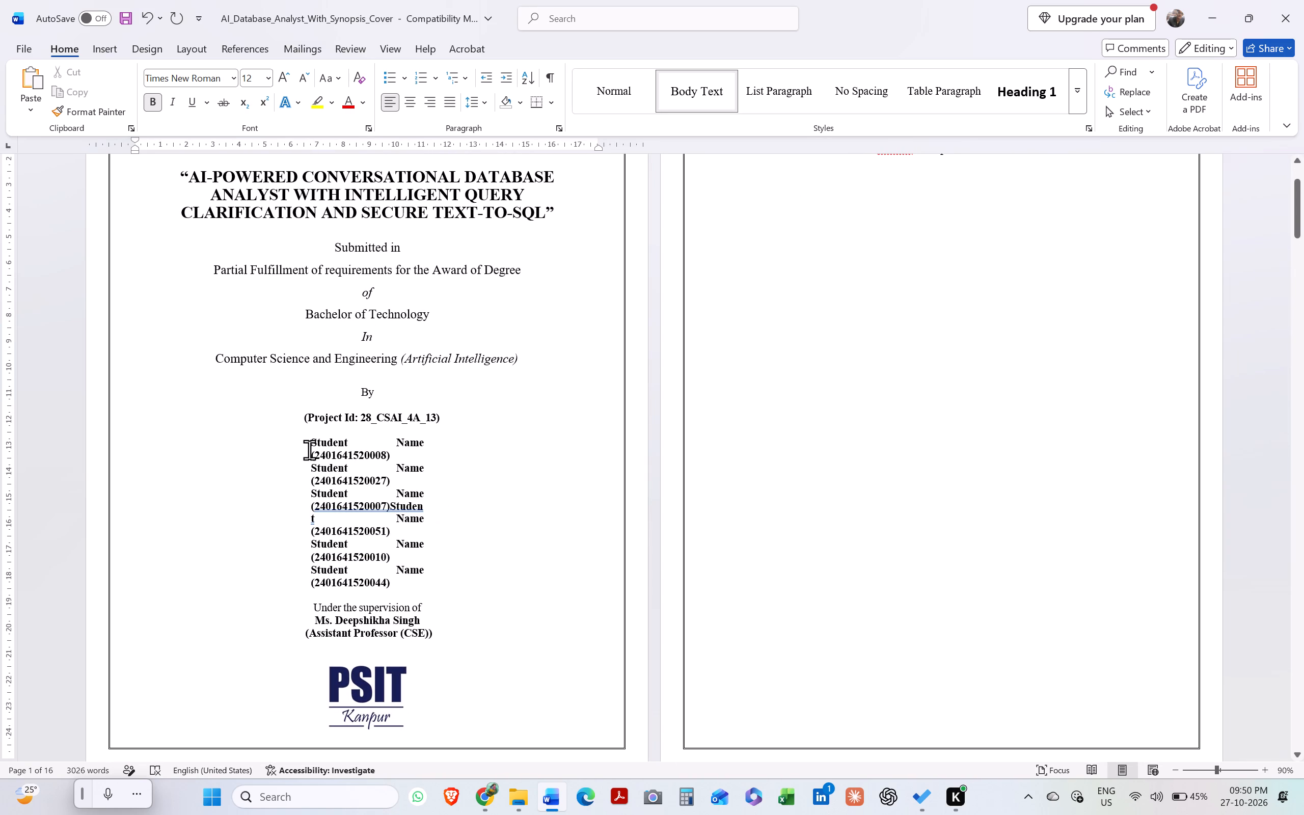
left_click(309, 450)
left_click(309, 450)
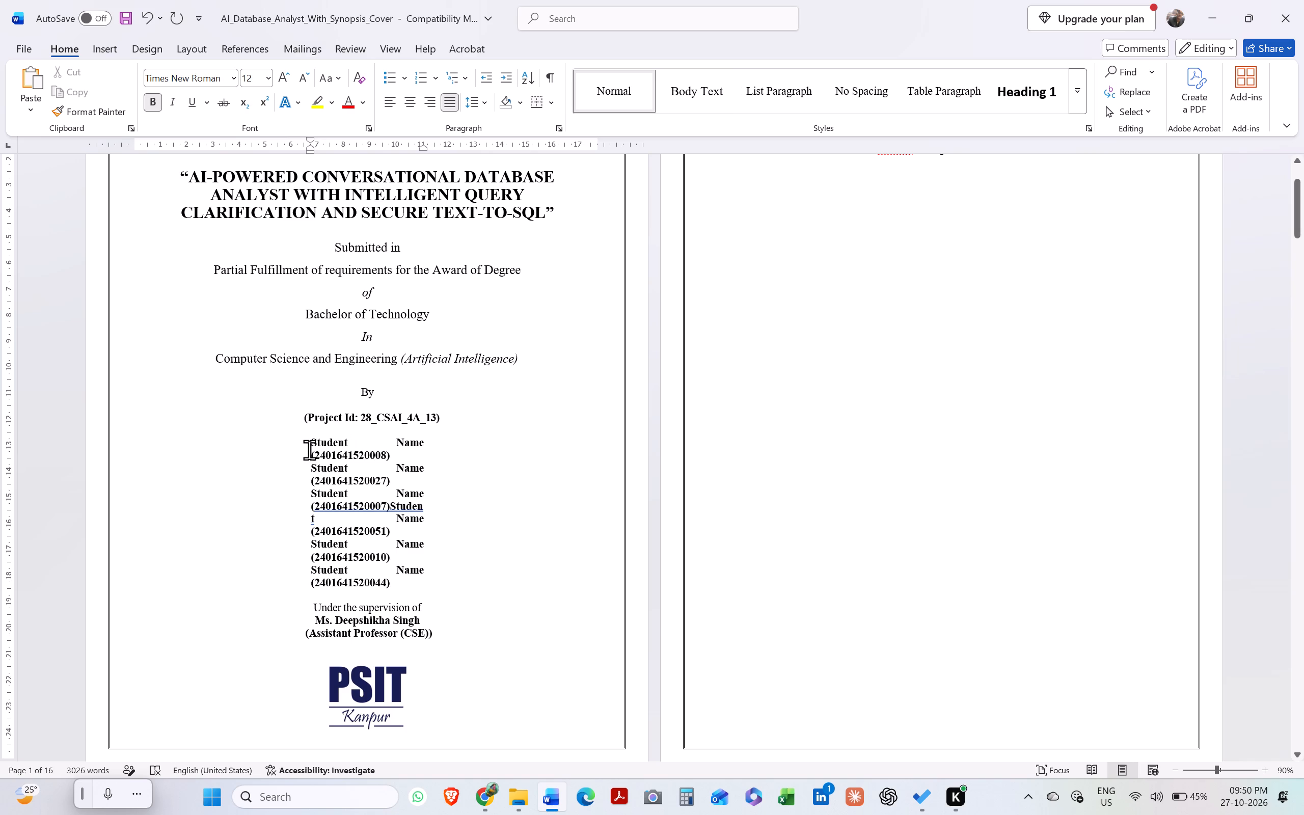
left_click(309, 450)
key("BackSpace")
key("BackSpace")
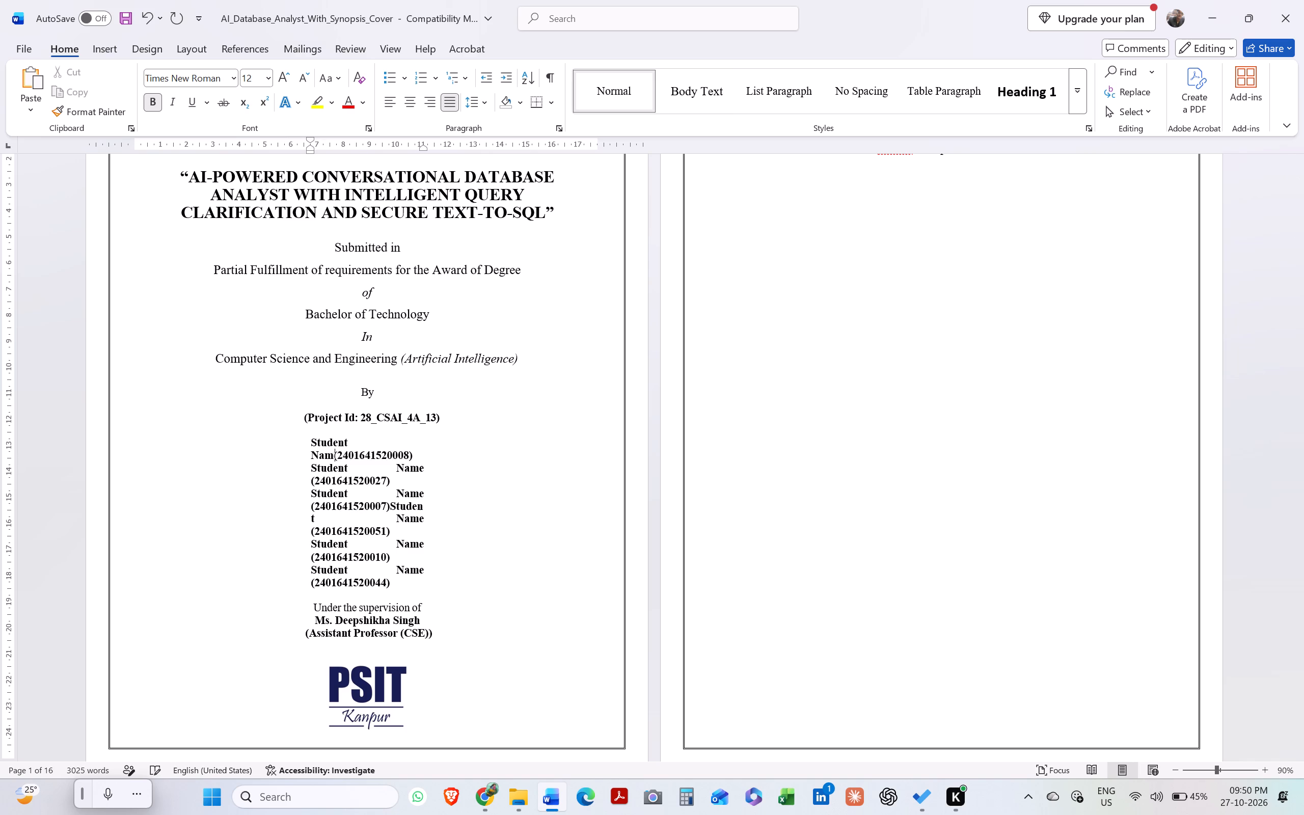
key("BackSpace")
key("BackSpace")
key("BackSpace")
key("BackSpace")
key("BackSpace")
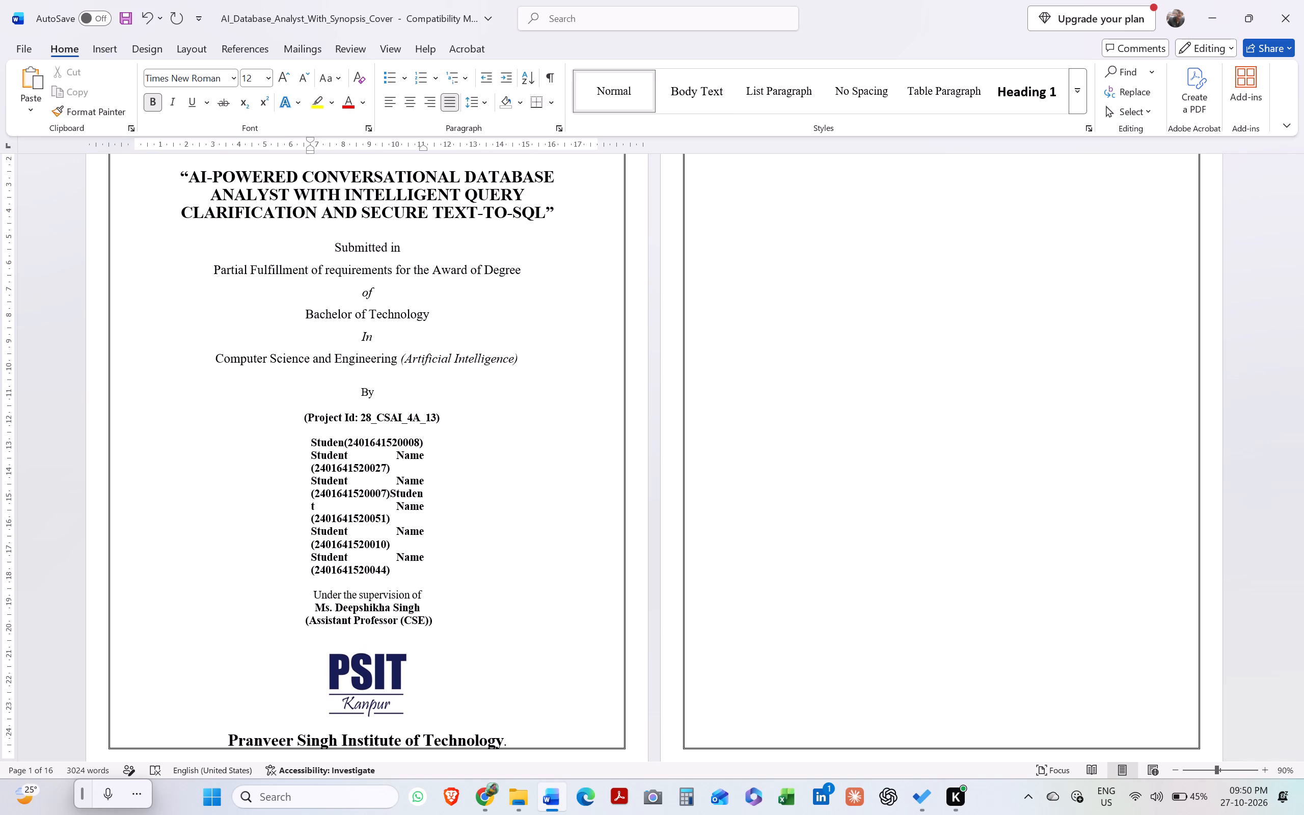
key("BackSpace")
key("BackSpace")
key("BackSpace")
key("BackSpace")
key("BackSpace")
key("BackSpace")
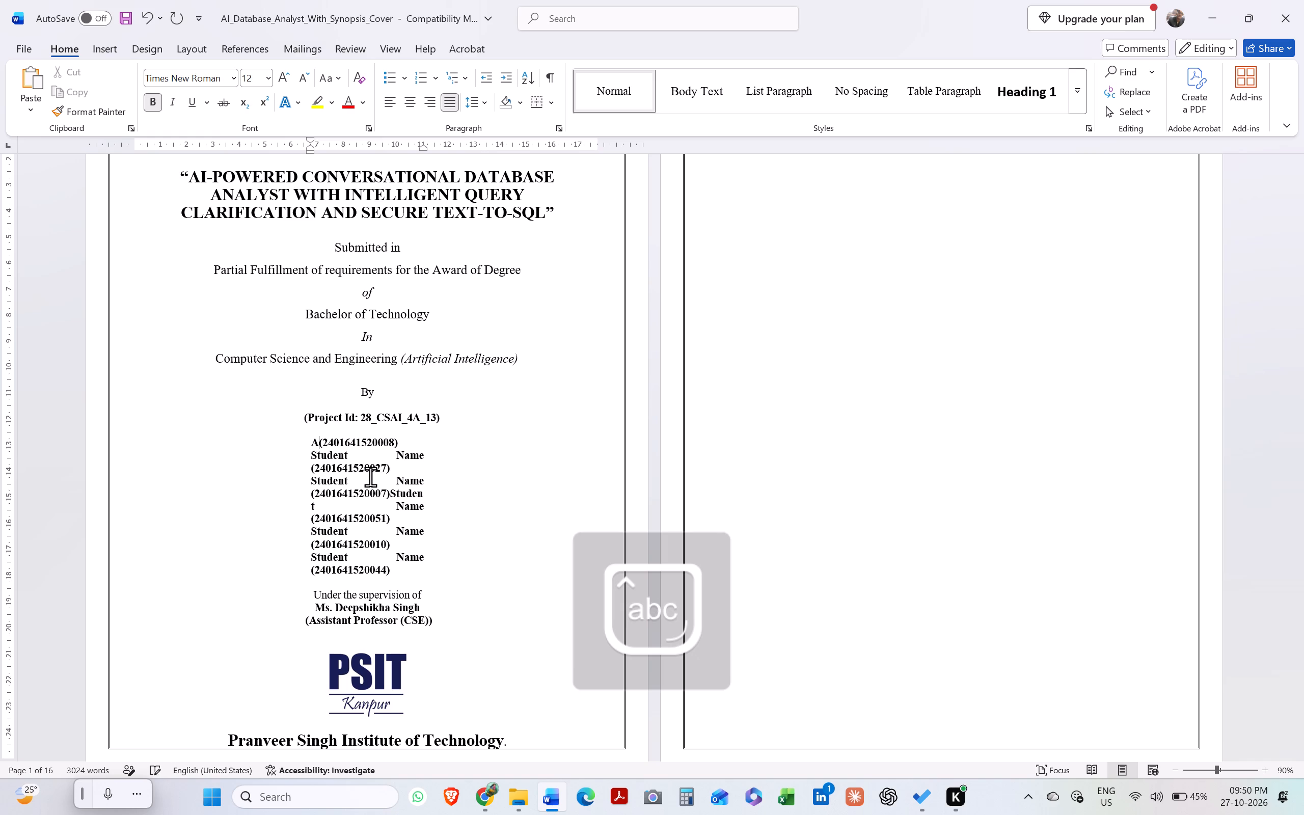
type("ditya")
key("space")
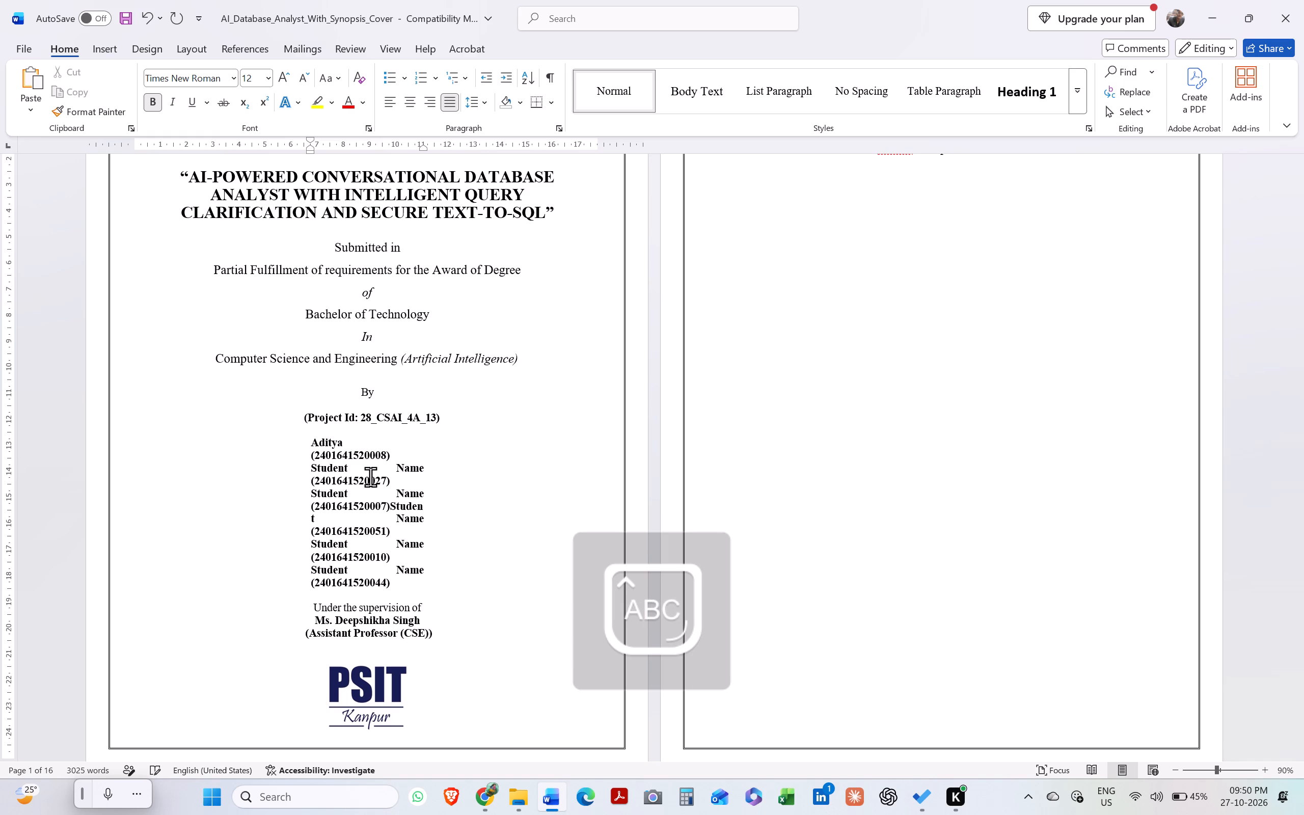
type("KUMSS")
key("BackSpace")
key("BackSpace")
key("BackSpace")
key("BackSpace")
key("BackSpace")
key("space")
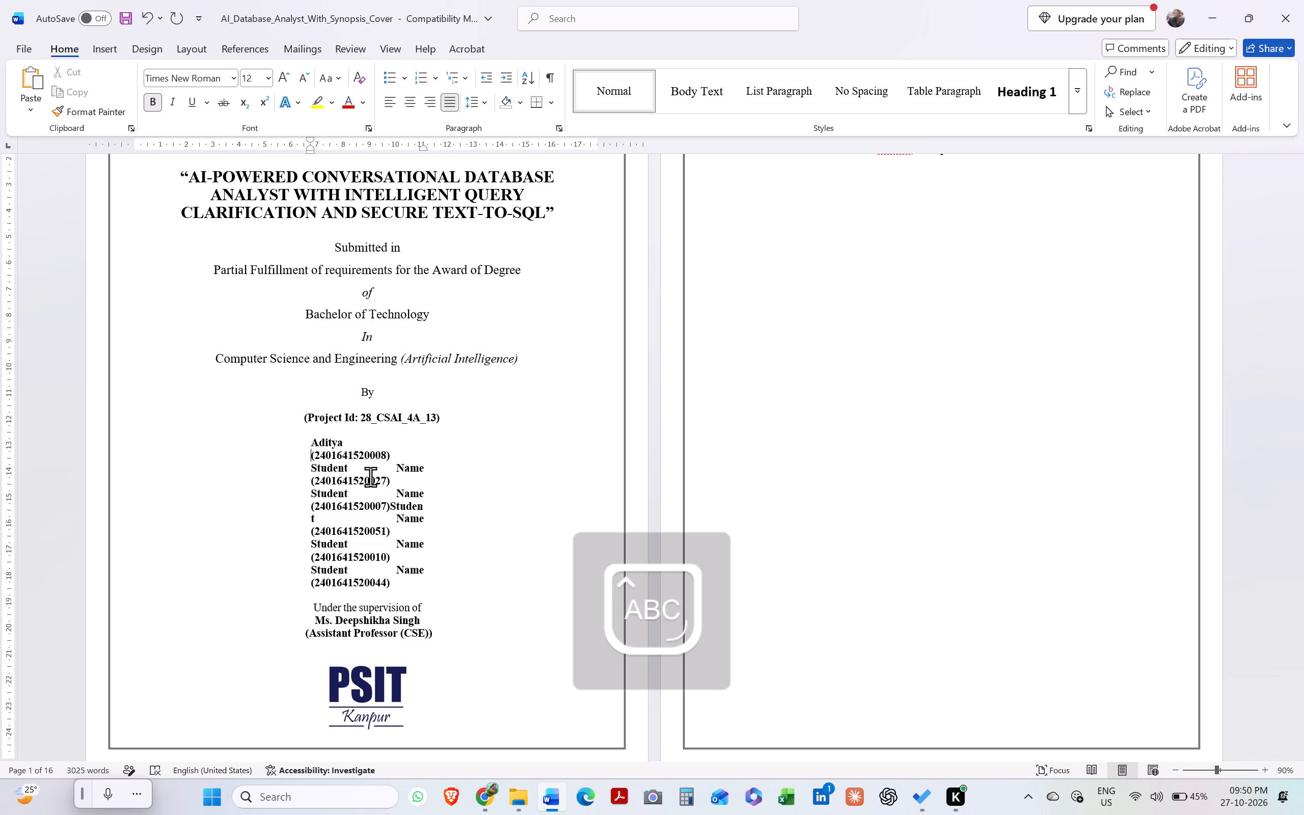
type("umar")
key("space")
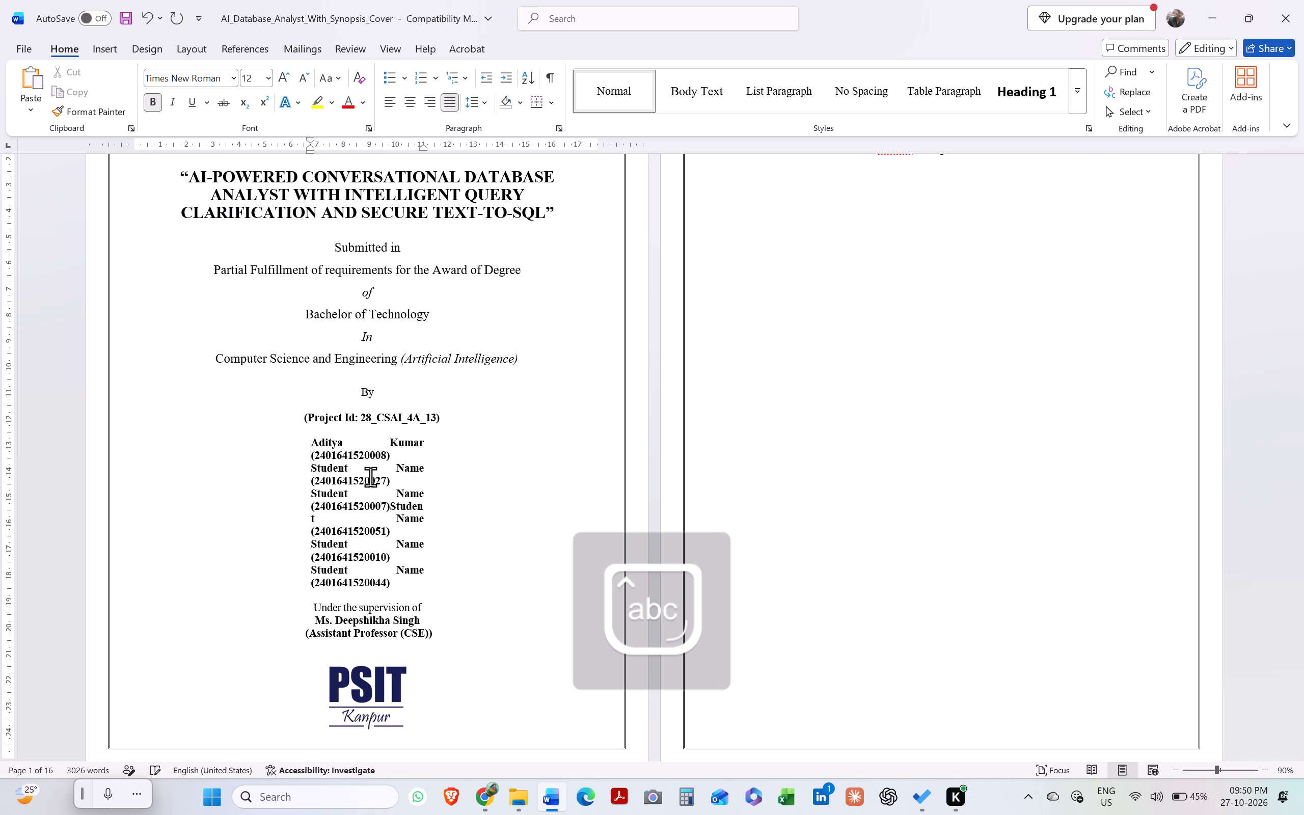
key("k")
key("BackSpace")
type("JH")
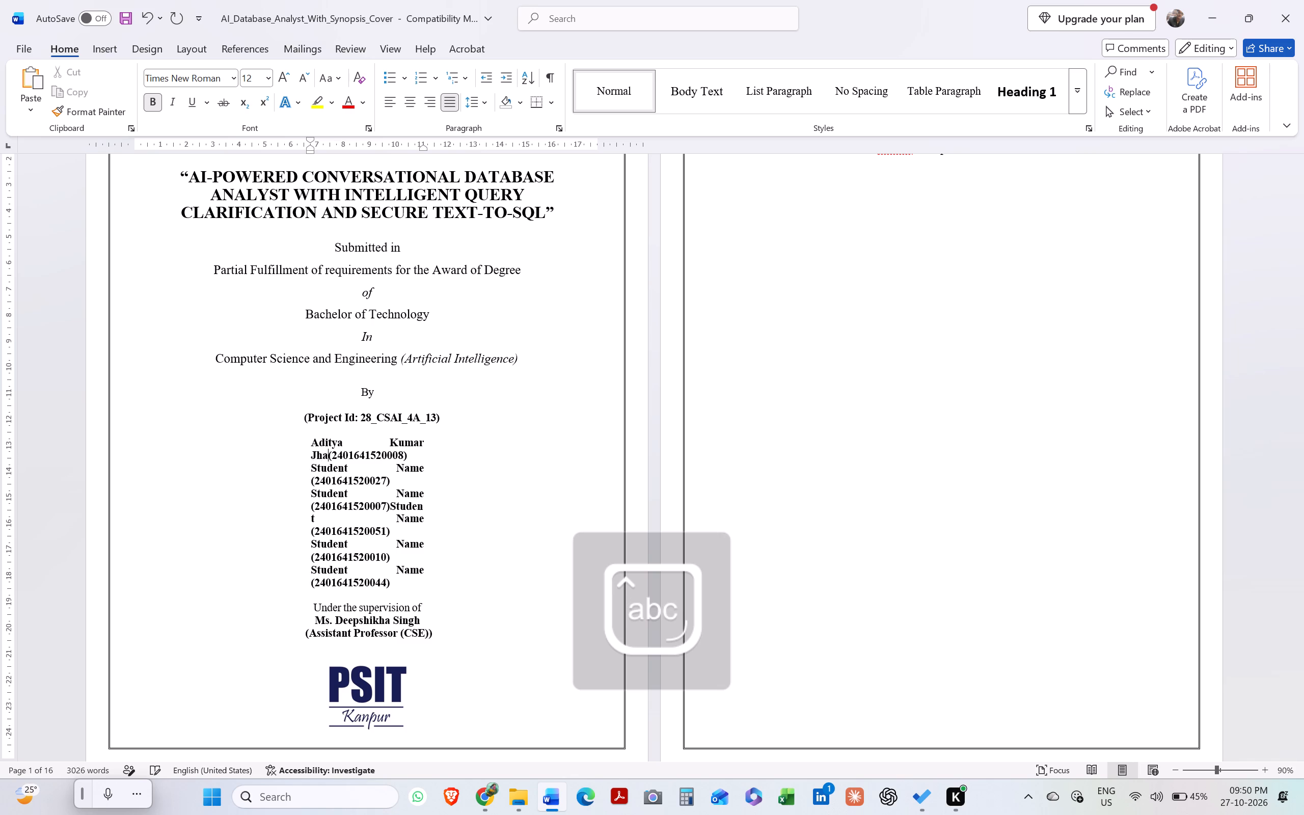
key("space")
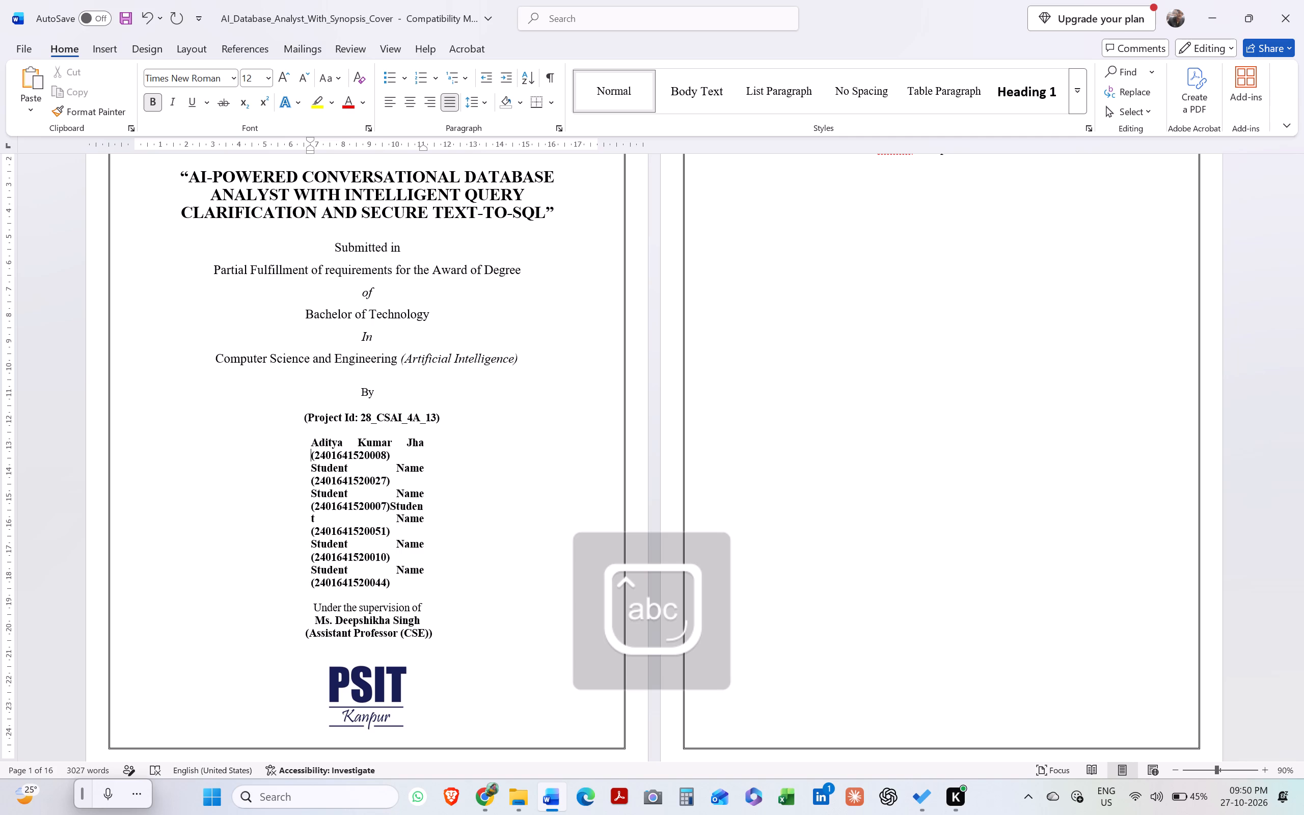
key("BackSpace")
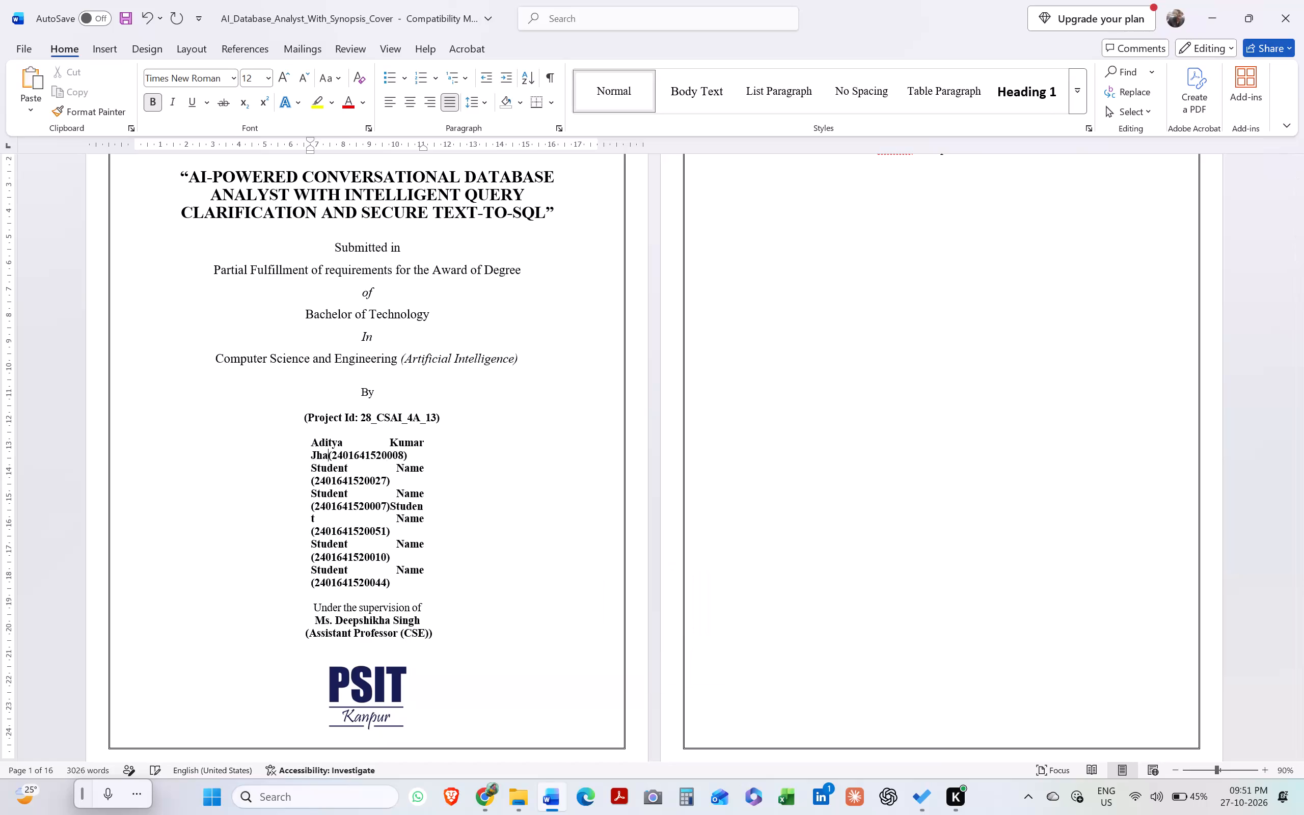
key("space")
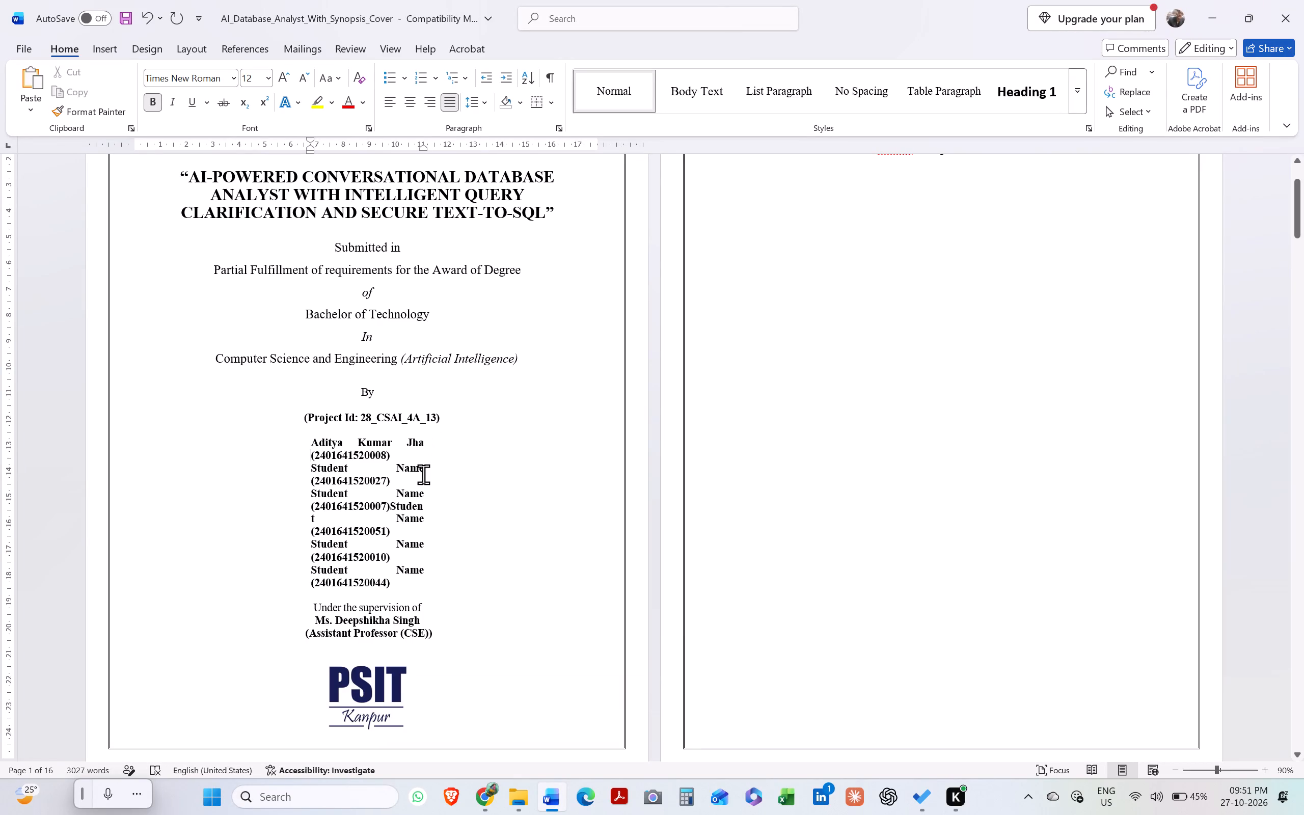
Delete the second student's name placeholder and start that student's entry on its own line.
left_click_drag(309, 473, 354, 471)
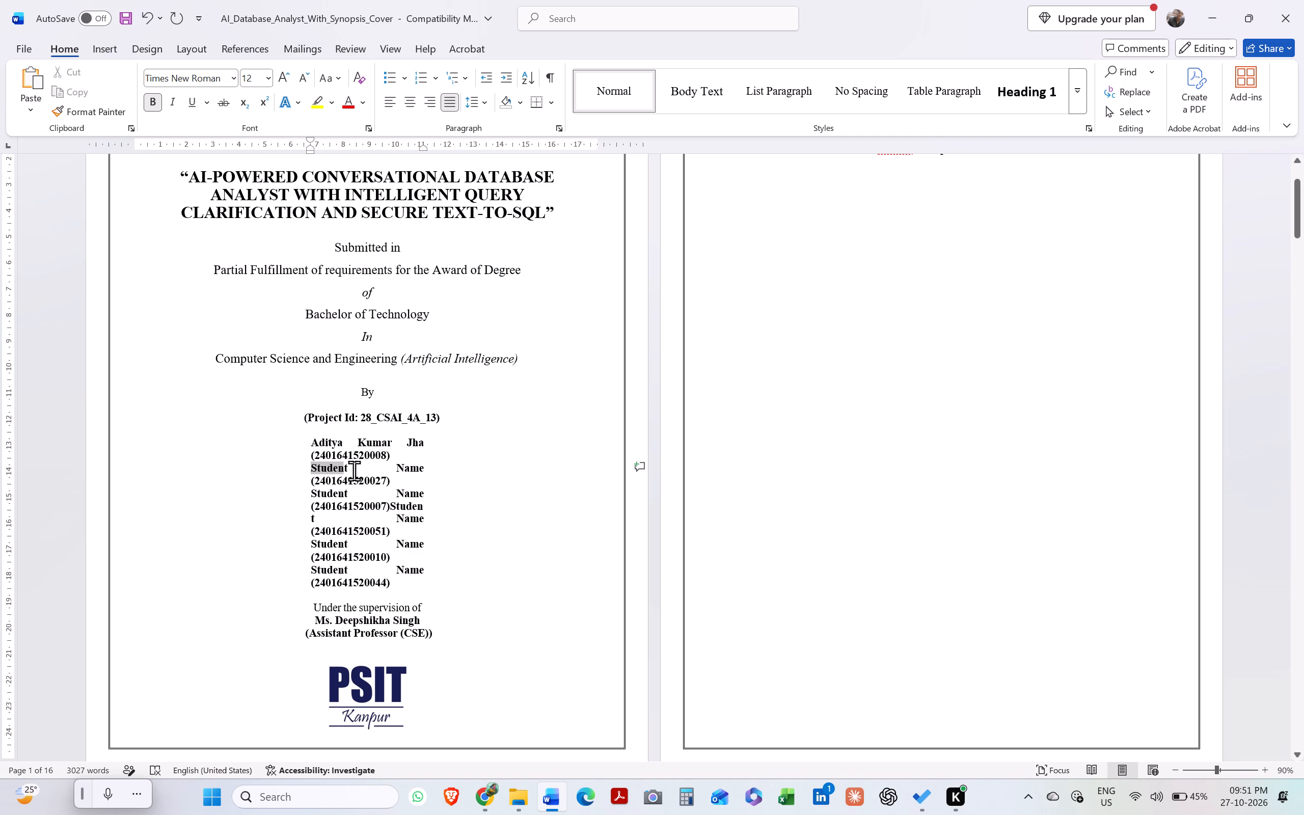
left_click_drag(354, 471, 417, 468)
key("BackSpace")
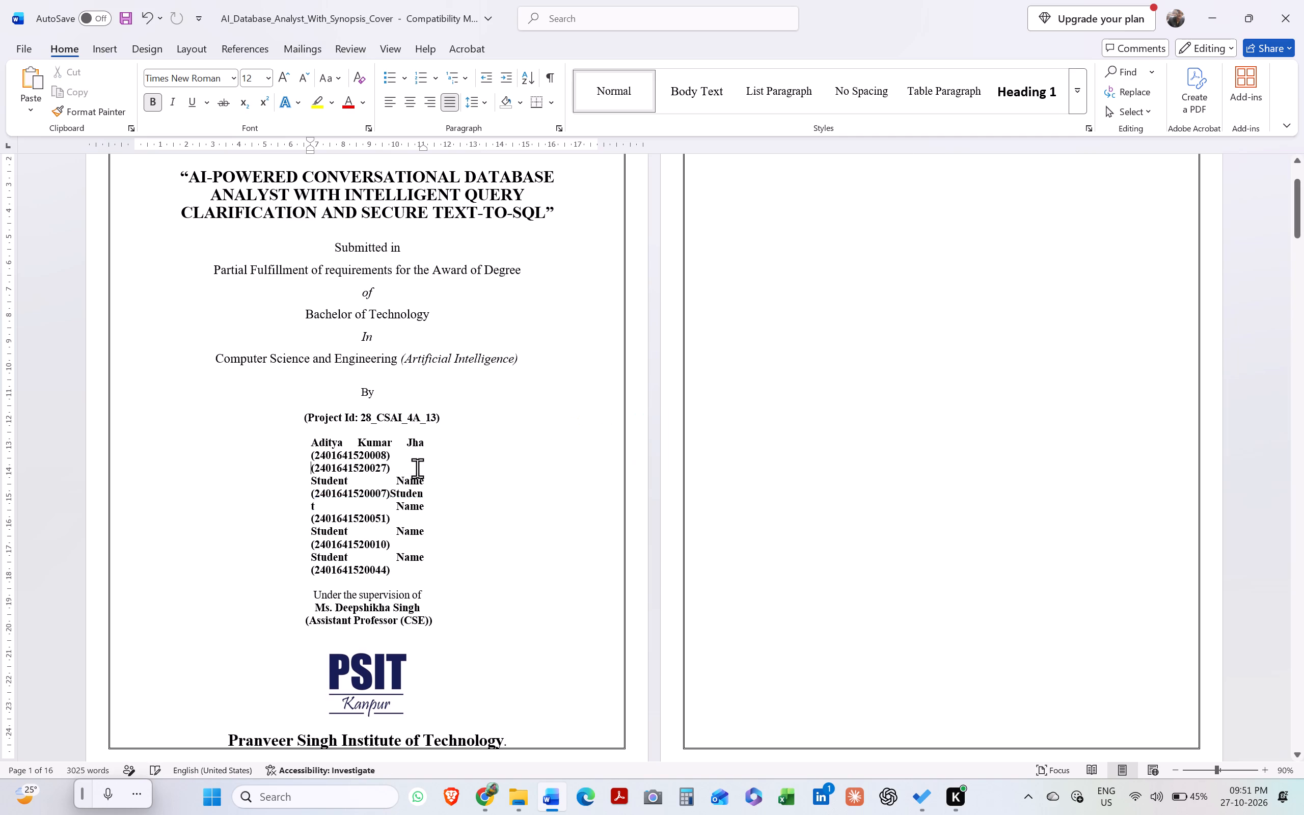
key("Return")
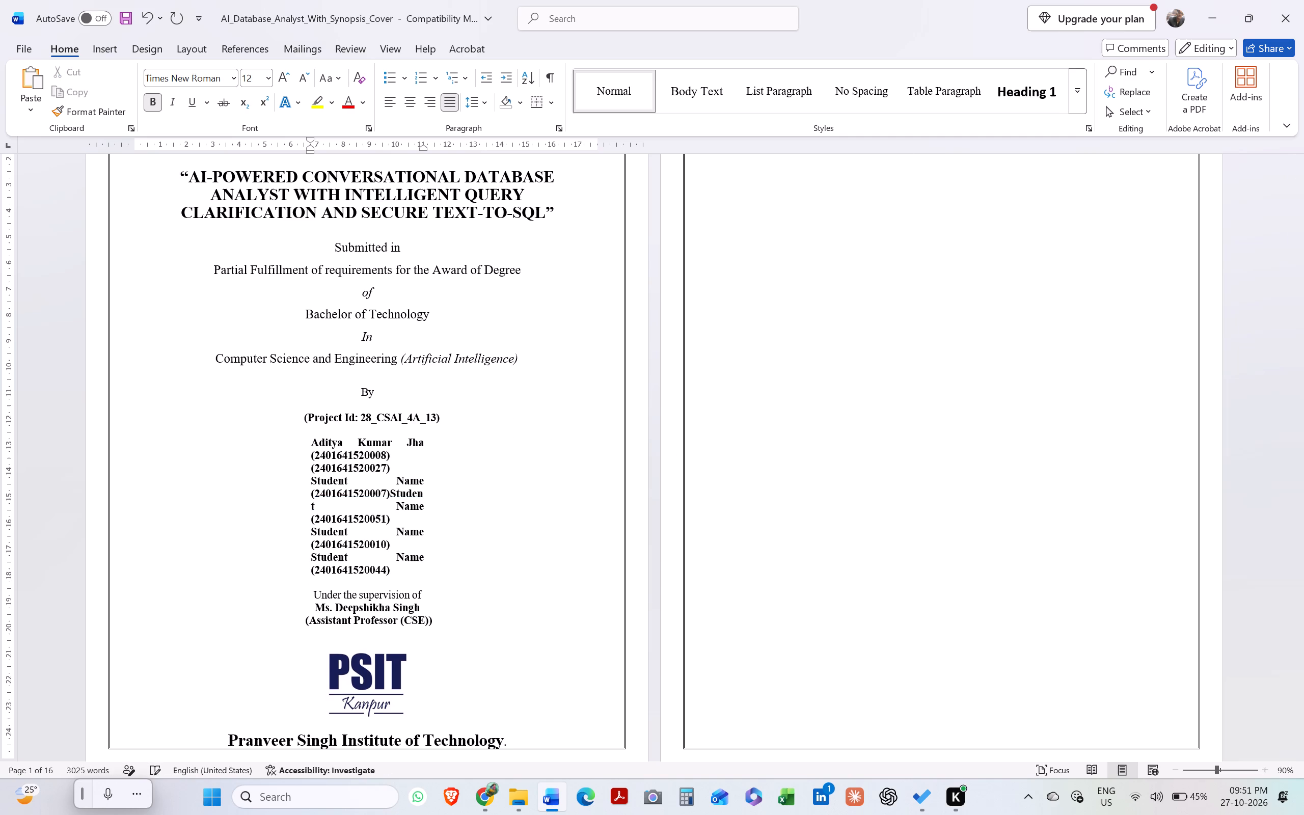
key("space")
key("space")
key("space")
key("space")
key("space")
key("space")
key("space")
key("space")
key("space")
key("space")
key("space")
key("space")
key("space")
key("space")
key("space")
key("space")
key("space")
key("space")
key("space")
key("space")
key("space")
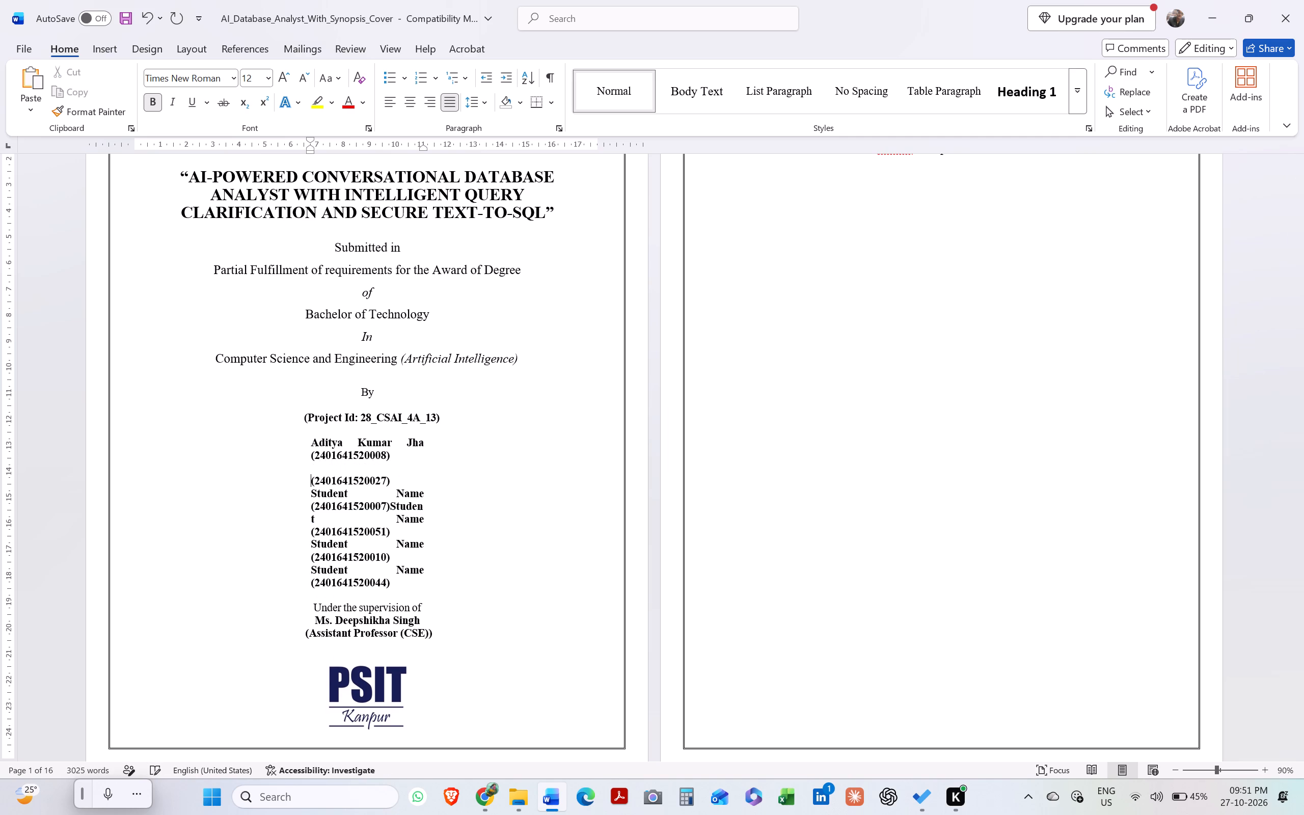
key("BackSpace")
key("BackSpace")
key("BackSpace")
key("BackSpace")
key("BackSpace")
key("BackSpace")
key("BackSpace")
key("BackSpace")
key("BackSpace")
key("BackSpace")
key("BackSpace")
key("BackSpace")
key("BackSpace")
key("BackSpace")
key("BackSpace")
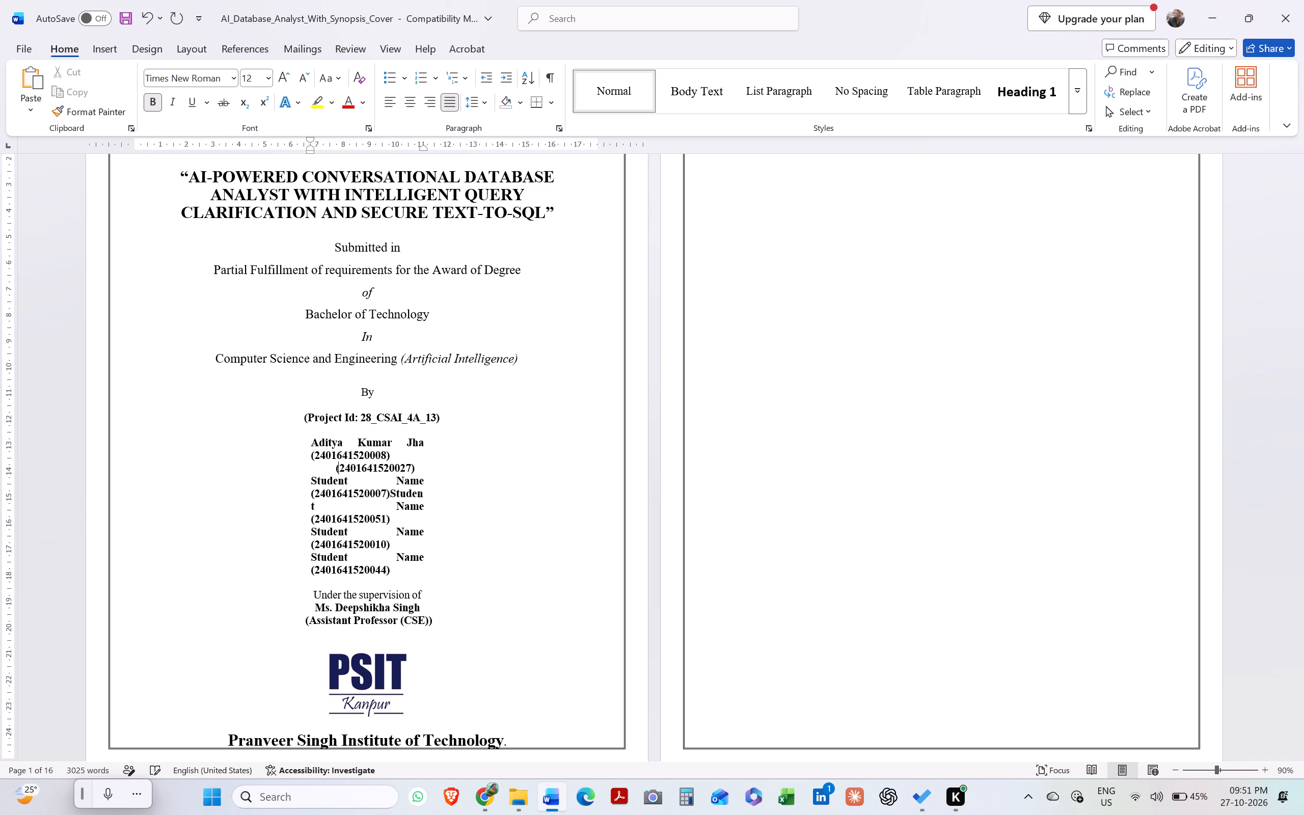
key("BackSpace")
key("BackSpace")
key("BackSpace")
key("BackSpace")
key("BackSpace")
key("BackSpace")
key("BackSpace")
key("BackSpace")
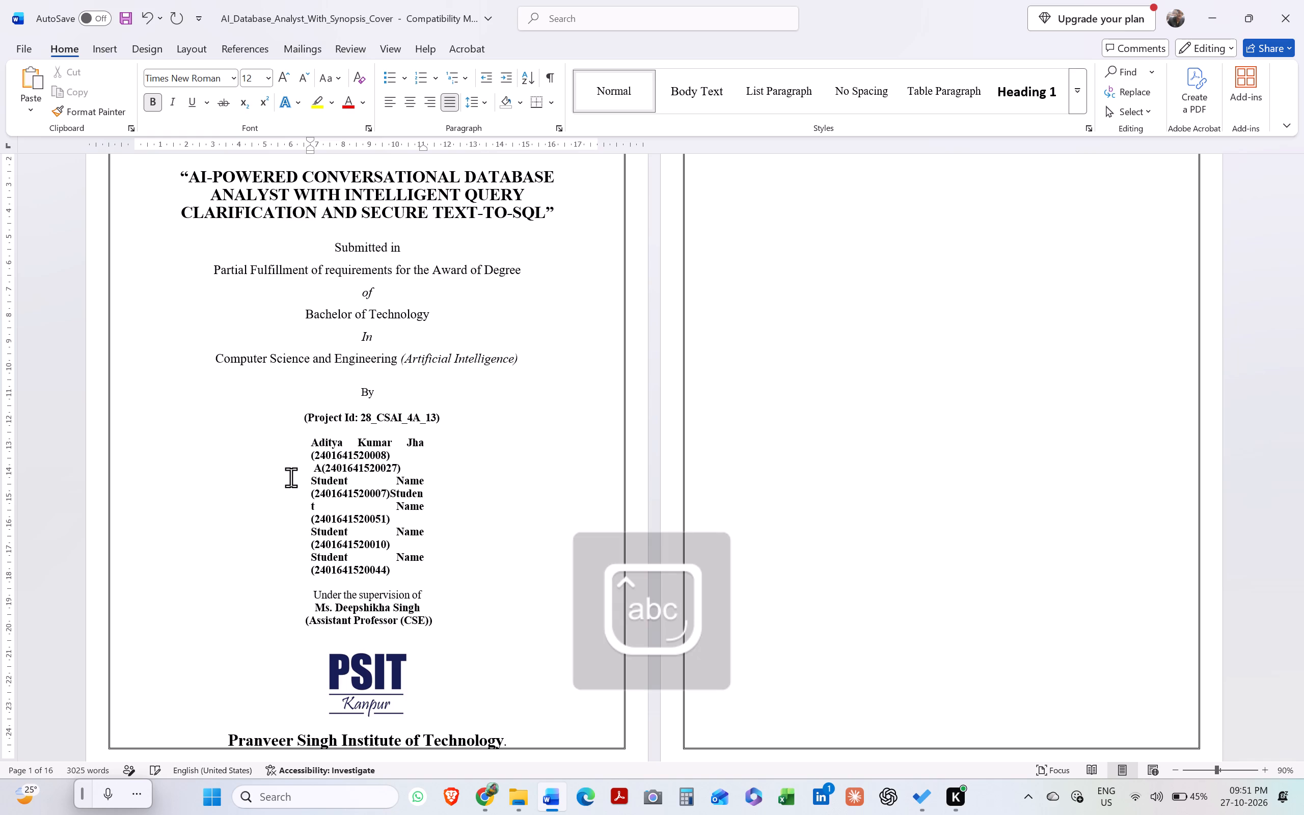
Enter the second student's full name in front of the second roll number.
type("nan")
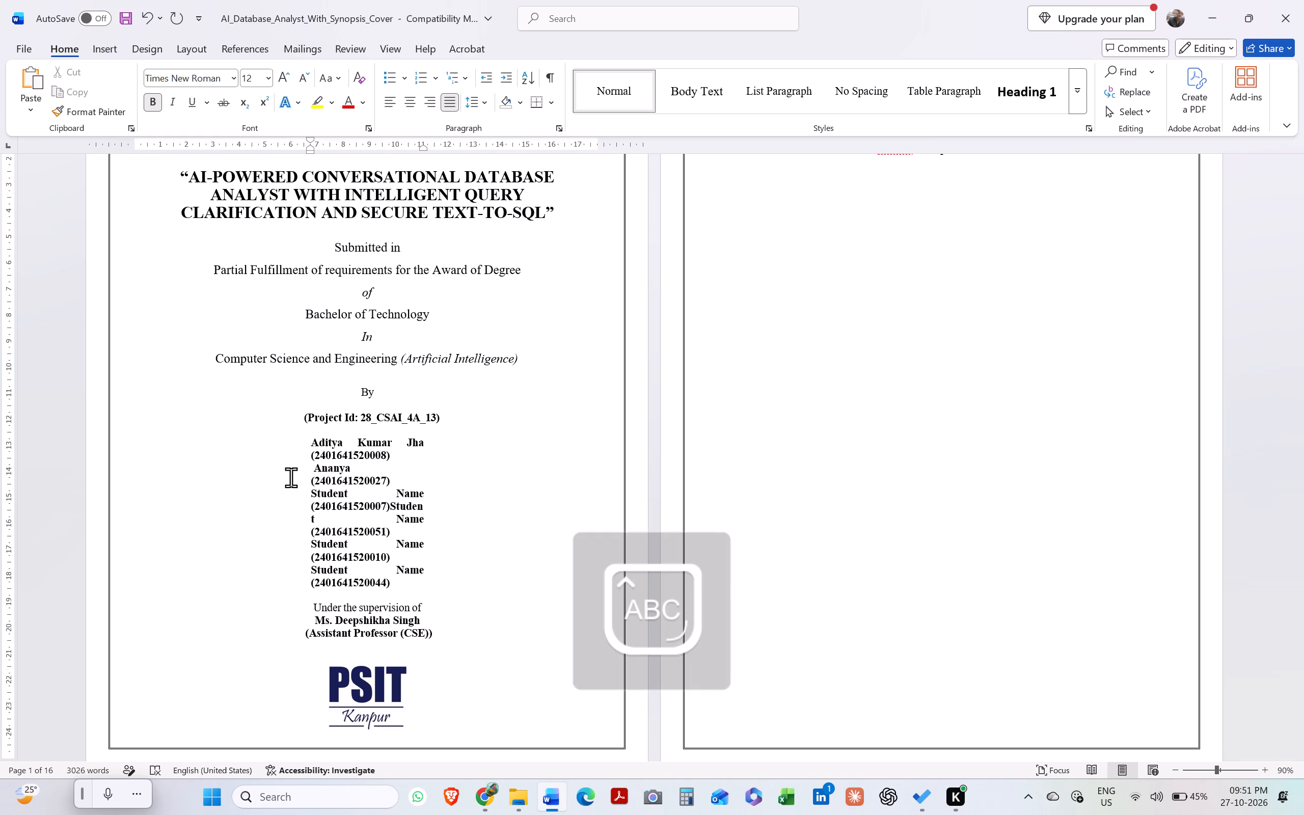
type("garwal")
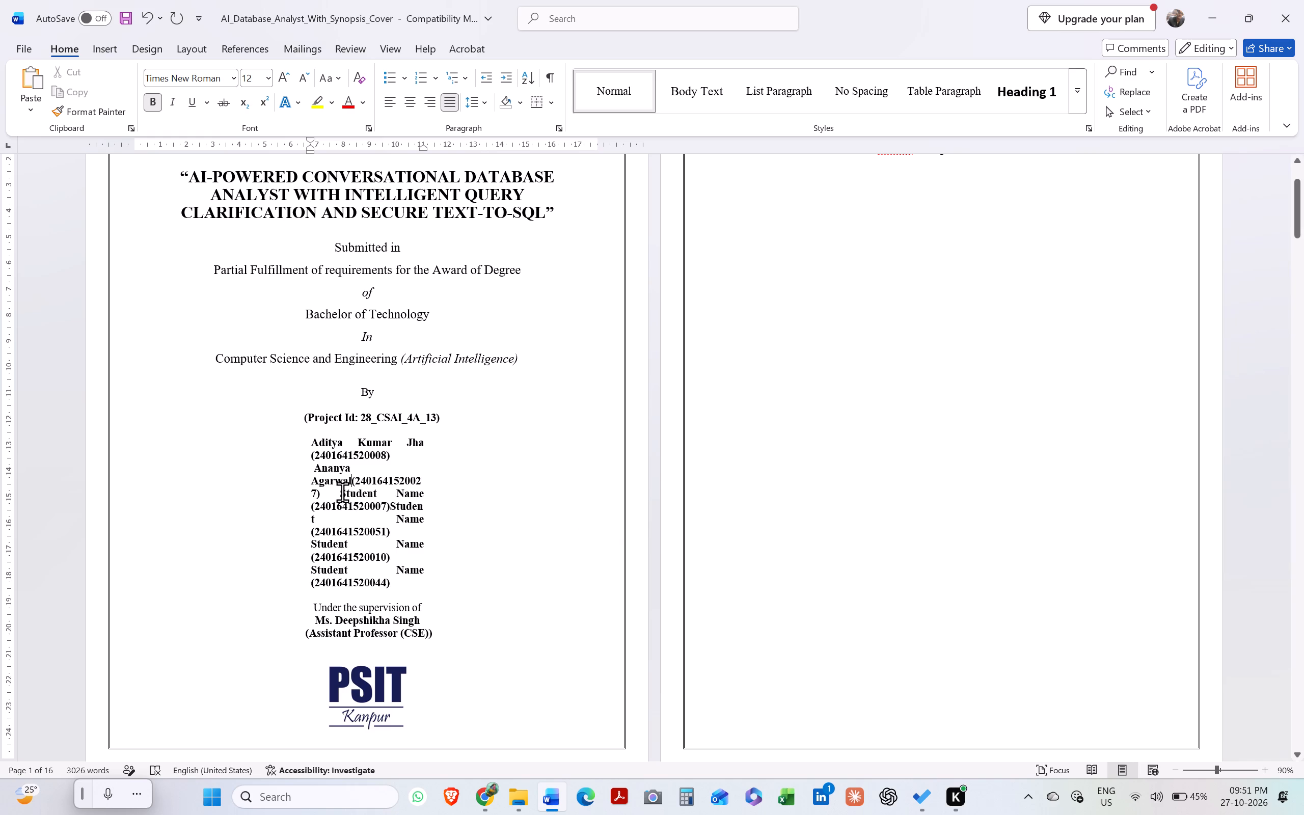
Replace the third student's name placeholder with the third student's full name, keeping a space before the roll number.
left_click_drag(342, 492, 428, 497)
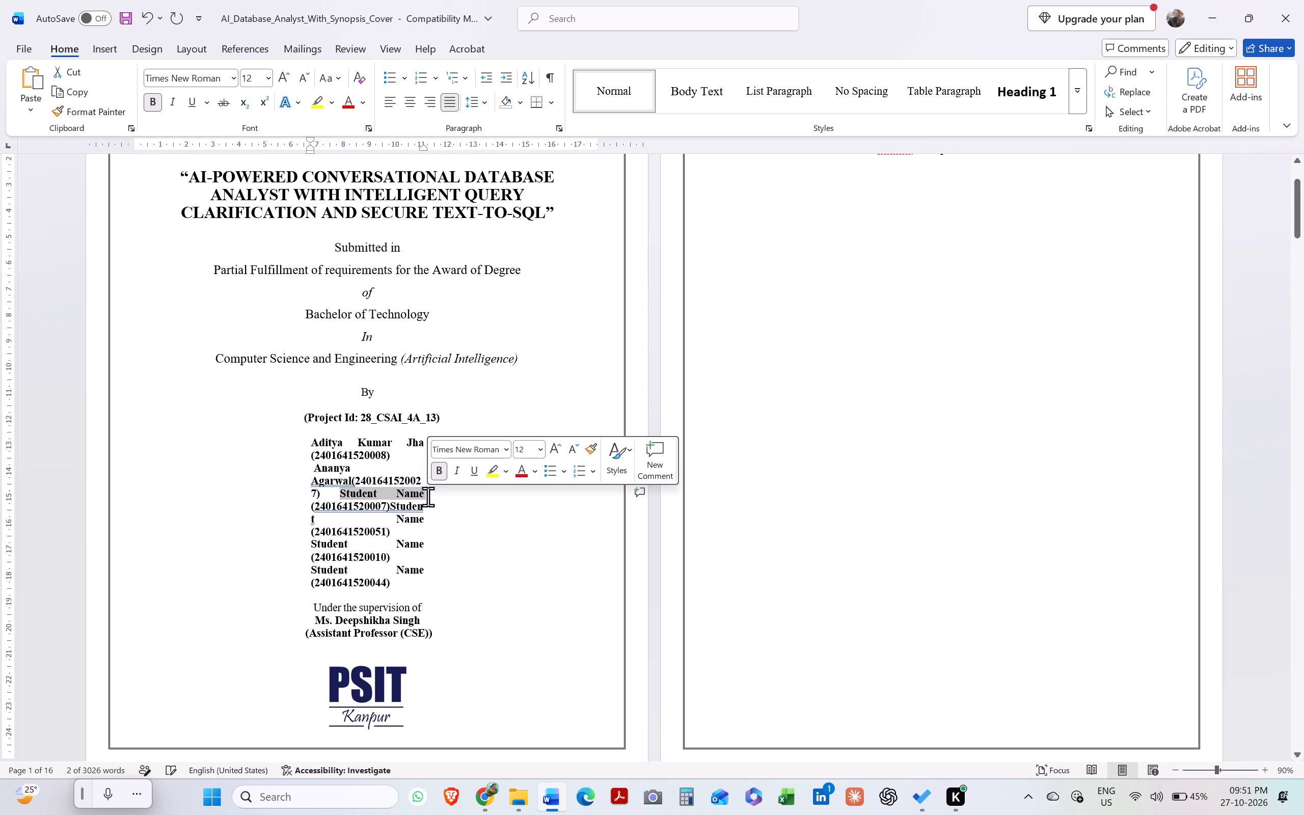
key("BackSpace")
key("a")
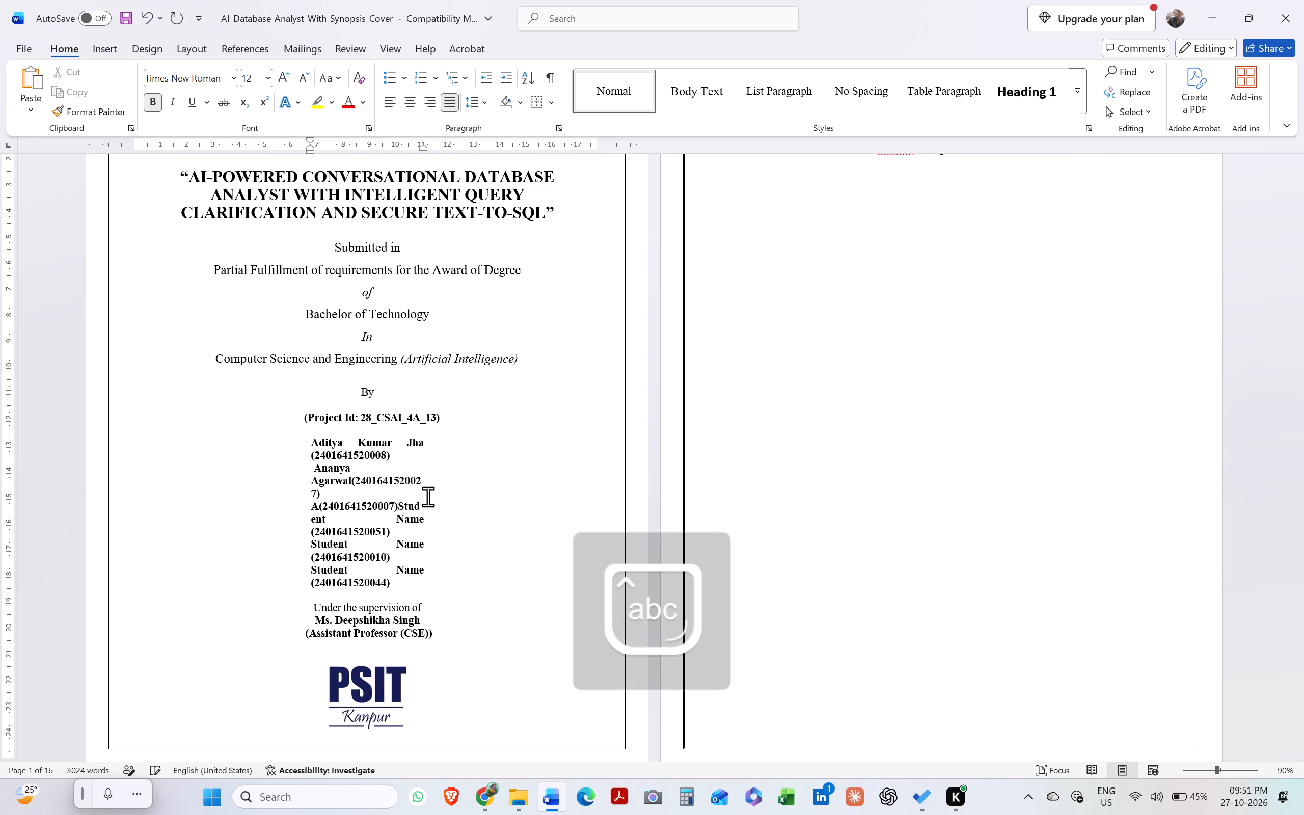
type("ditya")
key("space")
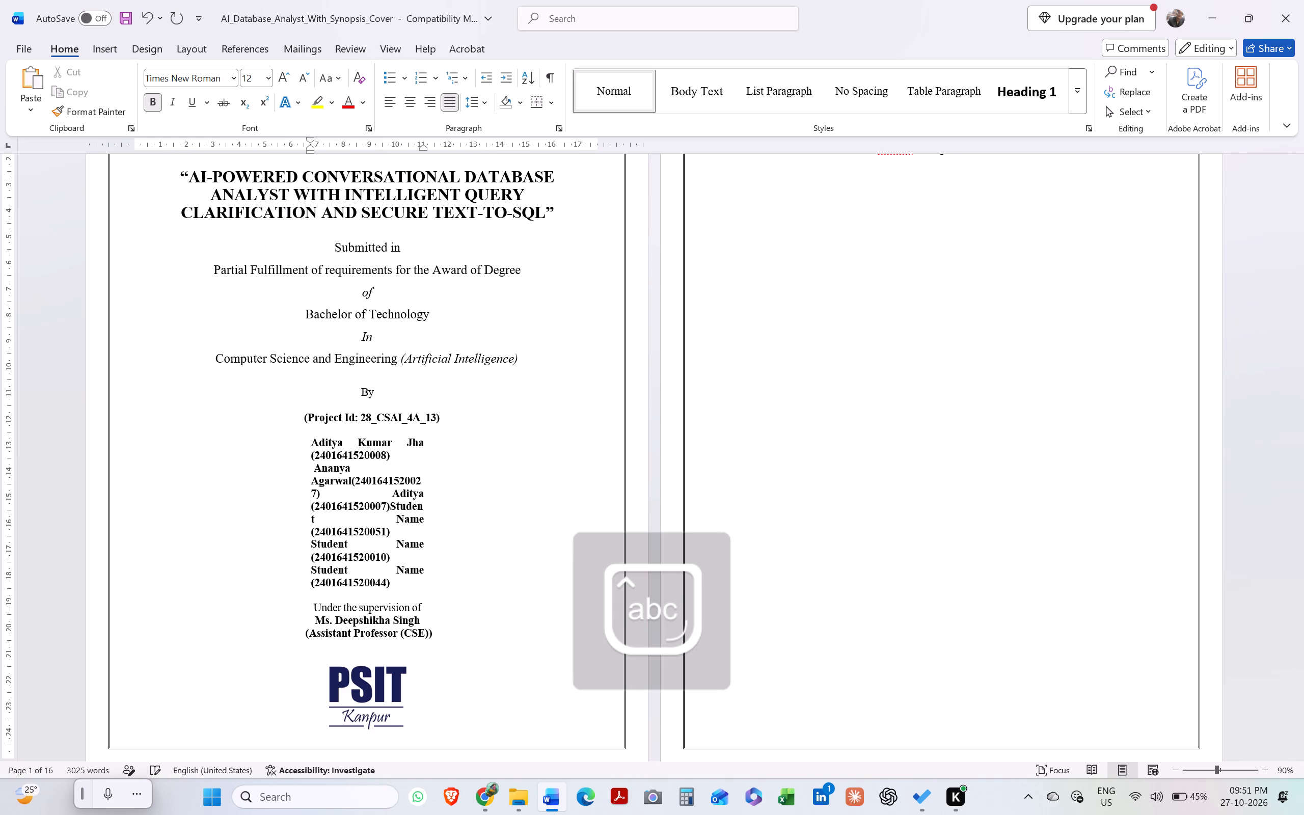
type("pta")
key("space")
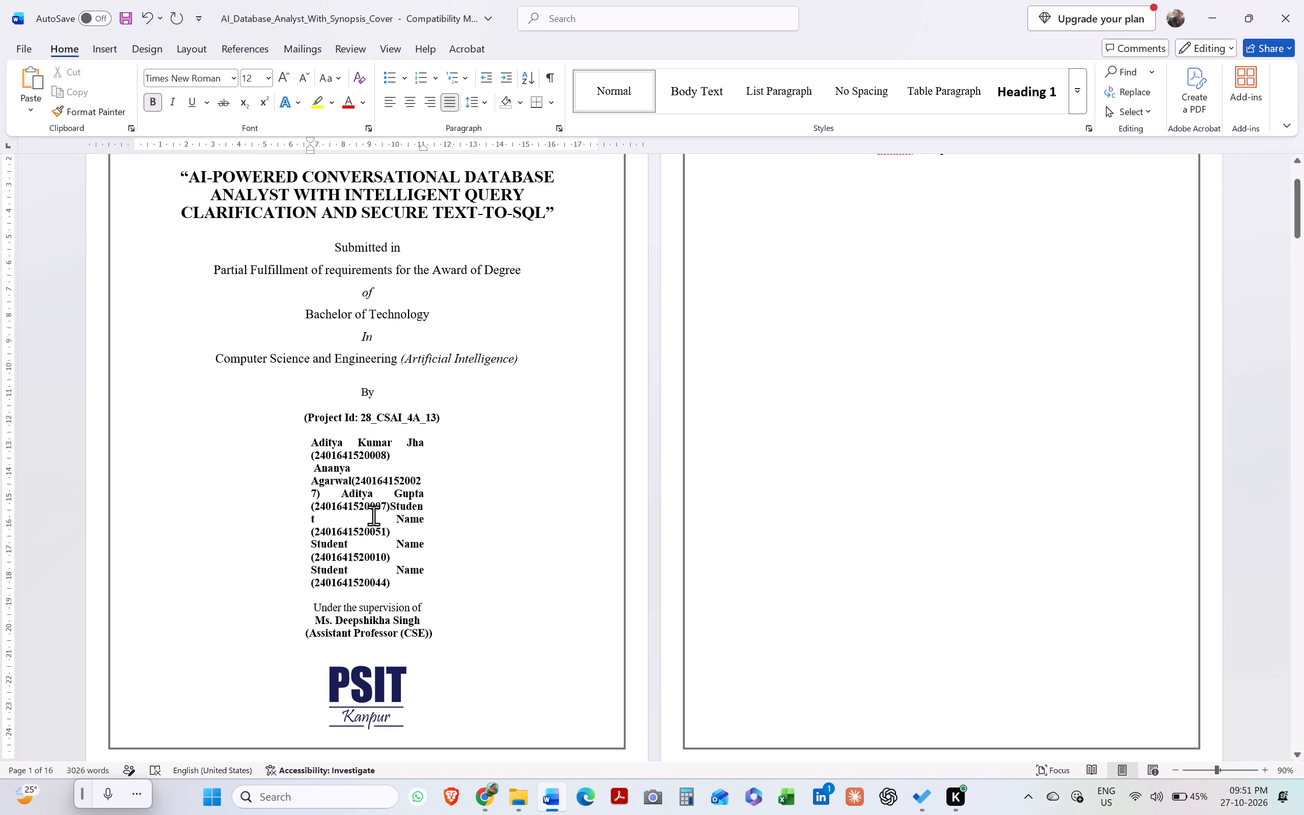
Break the line after the third student's roll number so the fourth student's entry starts on its own line.
left_click(393, 508)
key("Left")
key("Return")
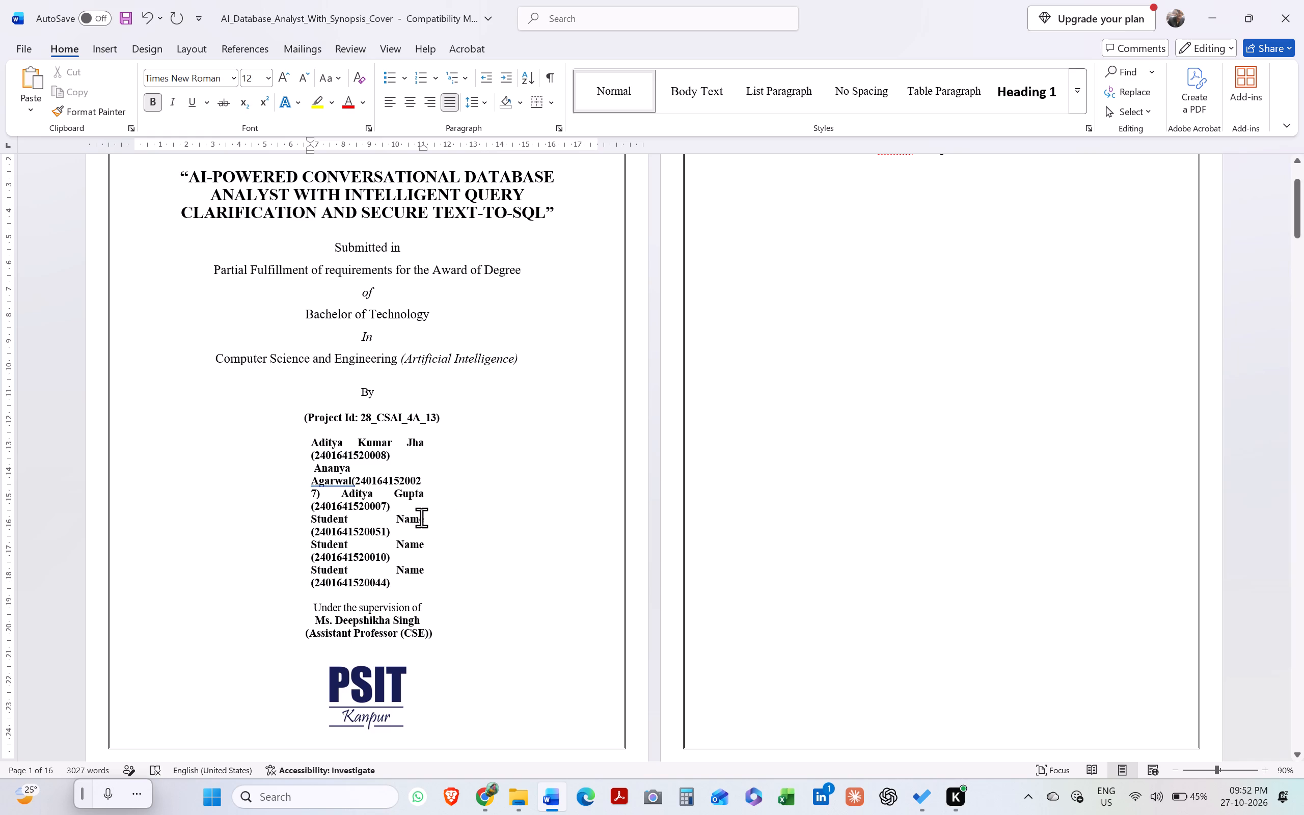
Replace the fourth student's name placeholder with the fourth student's full name, keeping the roll number after it.
left_click(320, 515)
left_click_drag(320, 515, 365, 517)
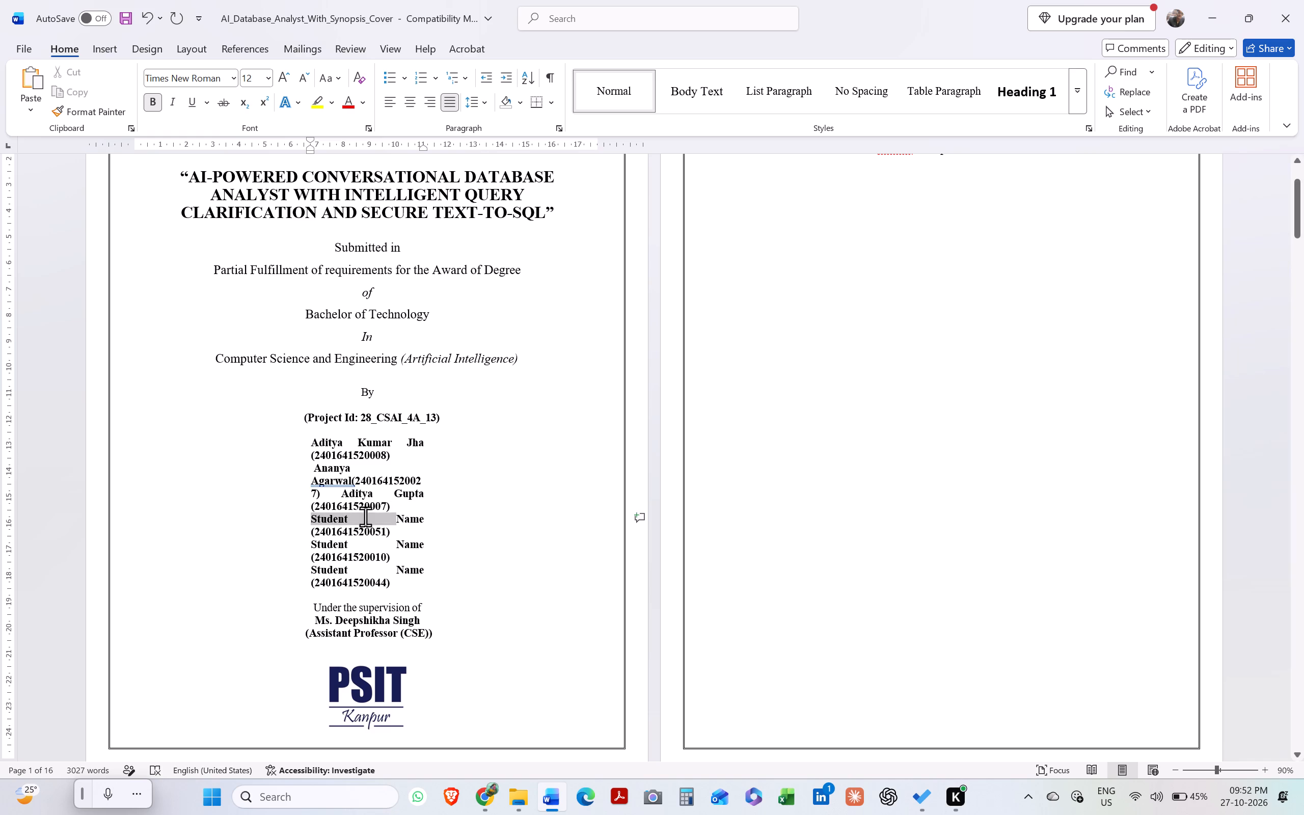
left_click_drag(365, 517, 406, 517)
key("BackSpace")
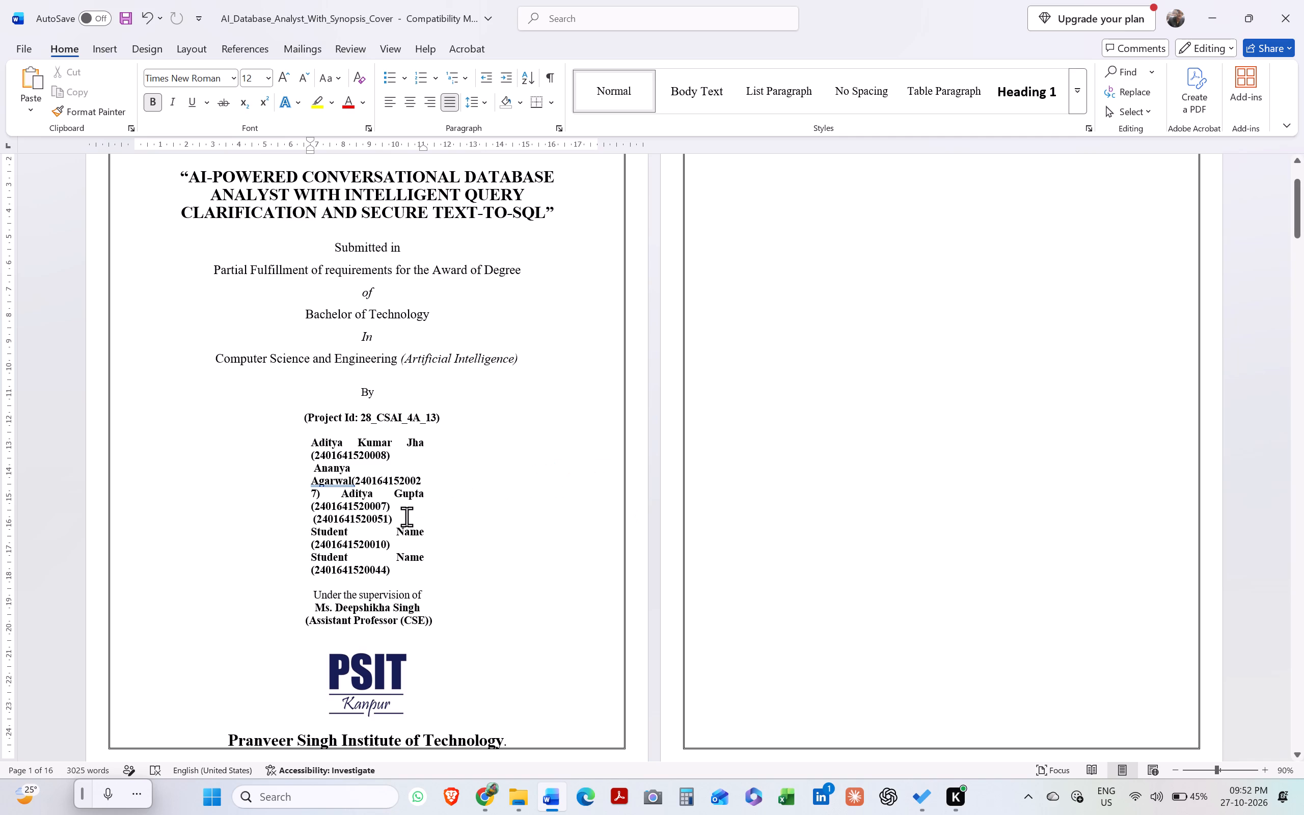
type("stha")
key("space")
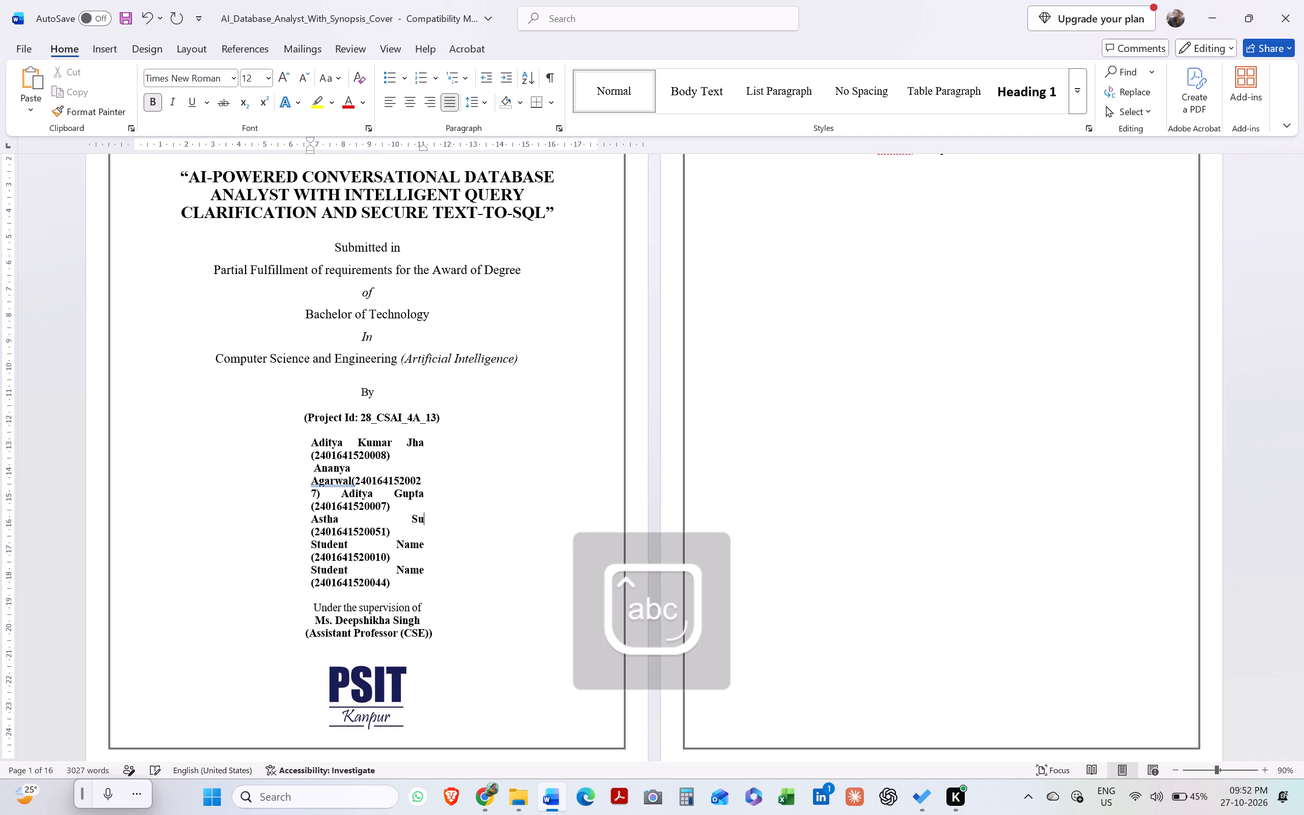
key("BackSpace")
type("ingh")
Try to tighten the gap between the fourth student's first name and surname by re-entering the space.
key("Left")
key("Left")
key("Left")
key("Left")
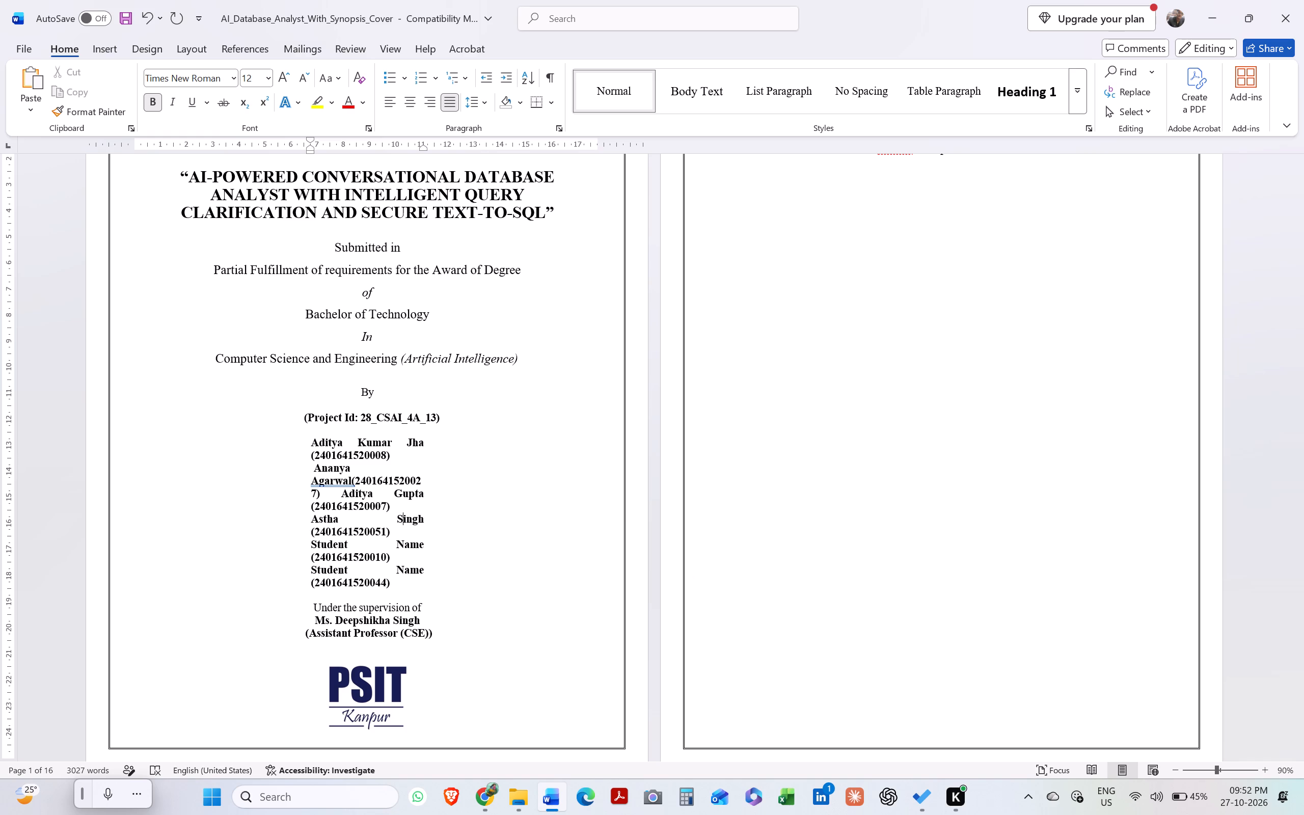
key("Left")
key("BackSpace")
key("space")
Replace the fifth student's name placeholder with the fifth student's full name in front of the roll number.
scroll(373, 540, "up", 5, "ctrl")
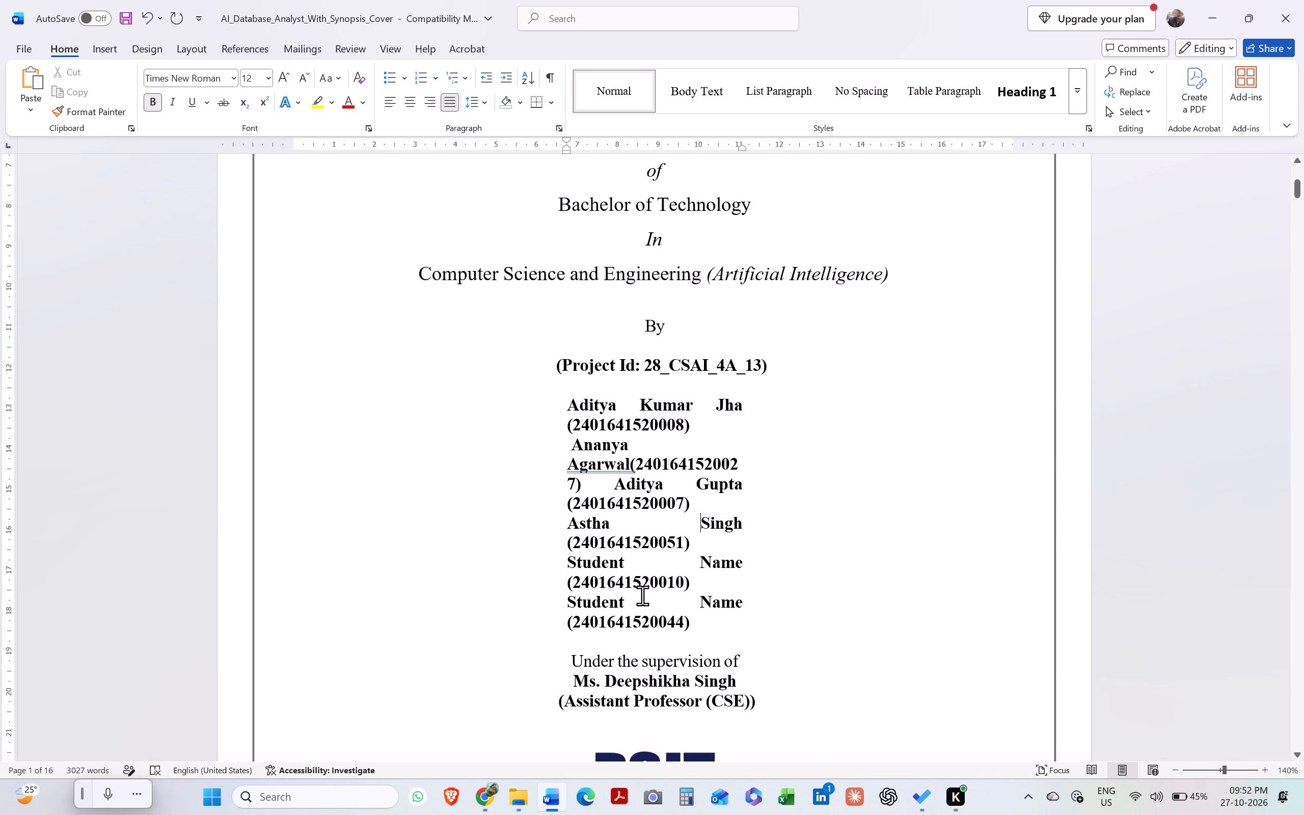
left_click_drag(748, 566, 661, 578)
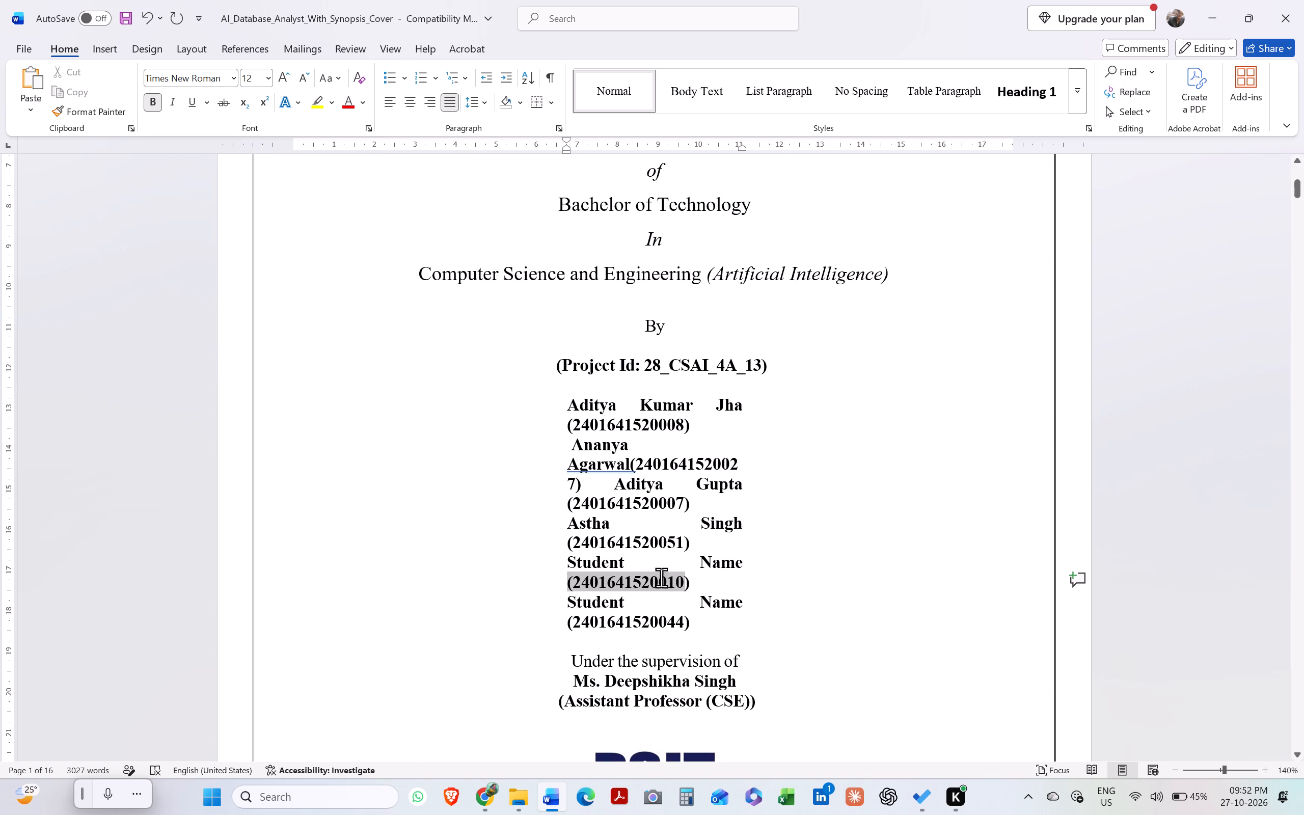
left_click_drag(661, 578, 548, 567)
key("BackSpace")
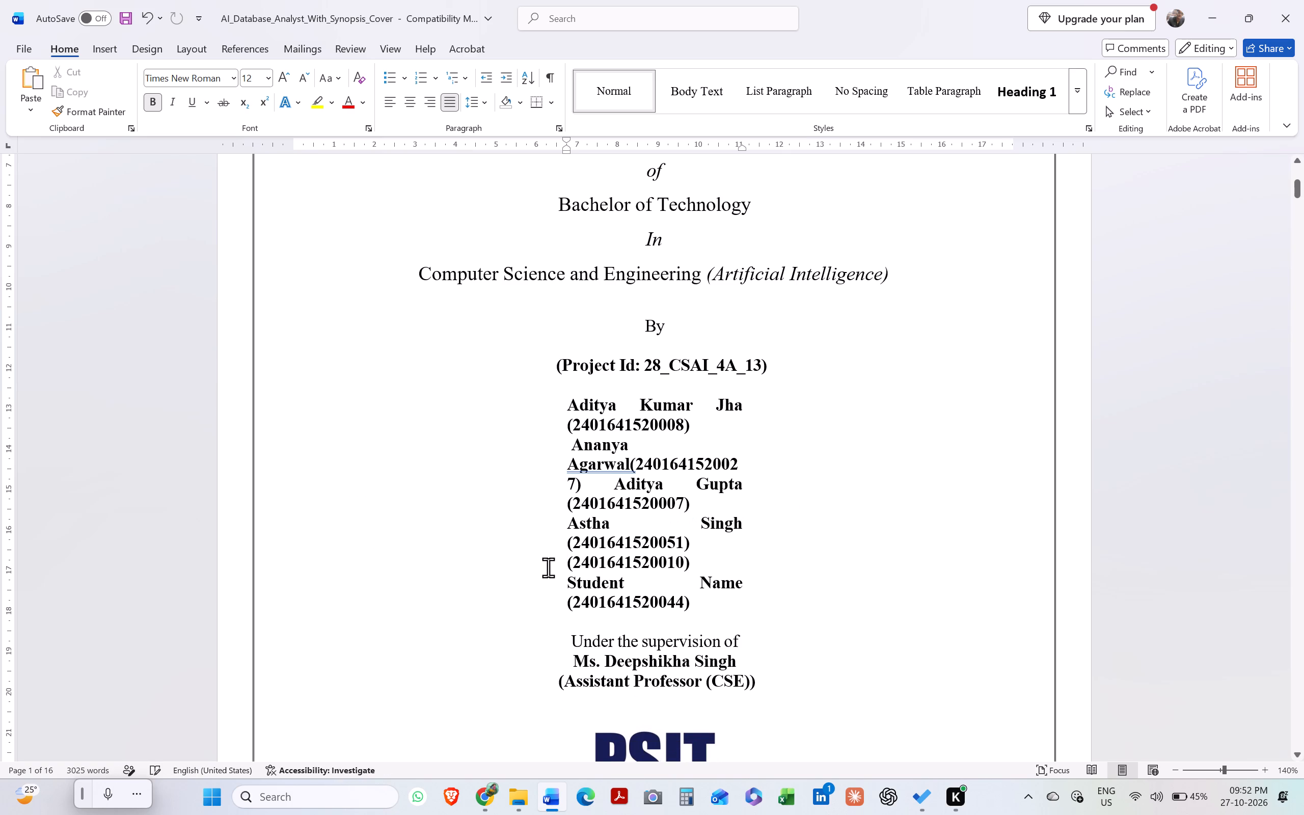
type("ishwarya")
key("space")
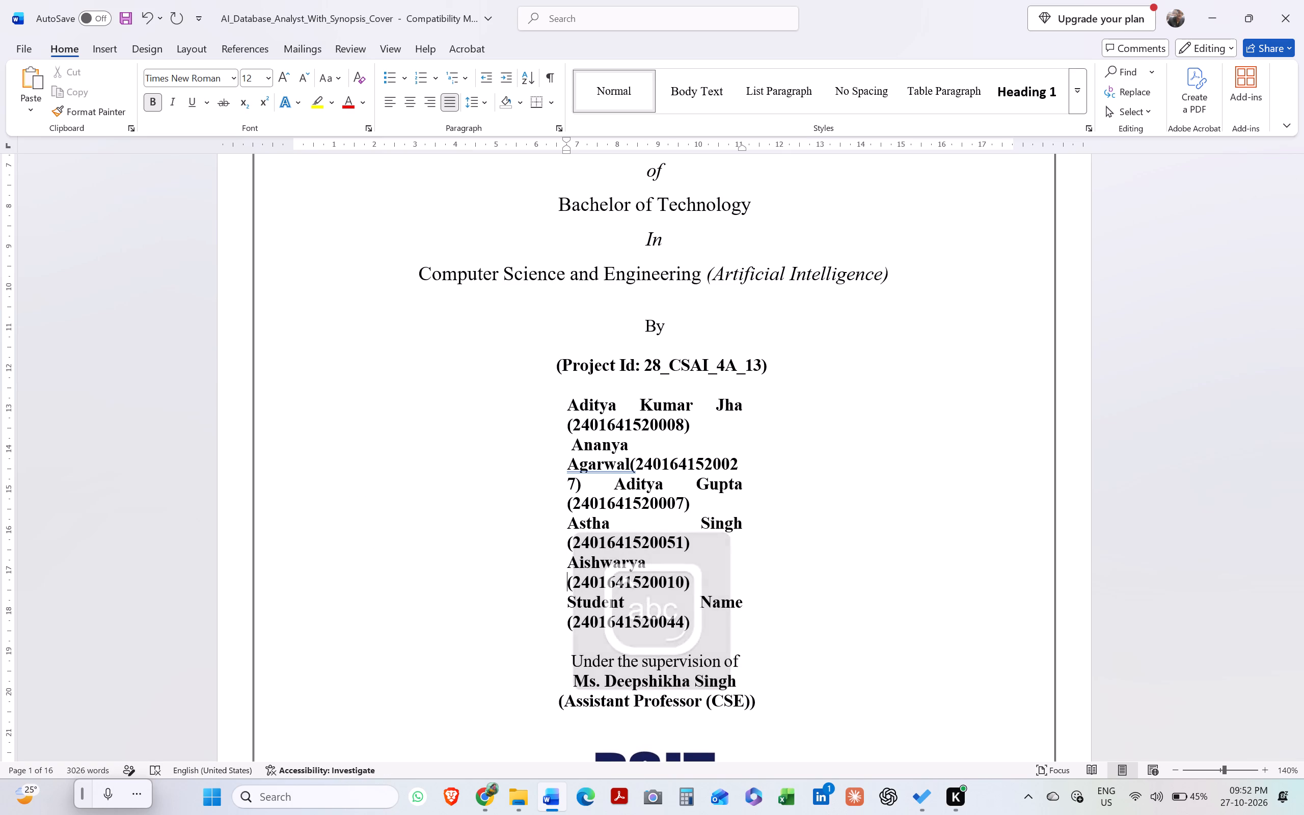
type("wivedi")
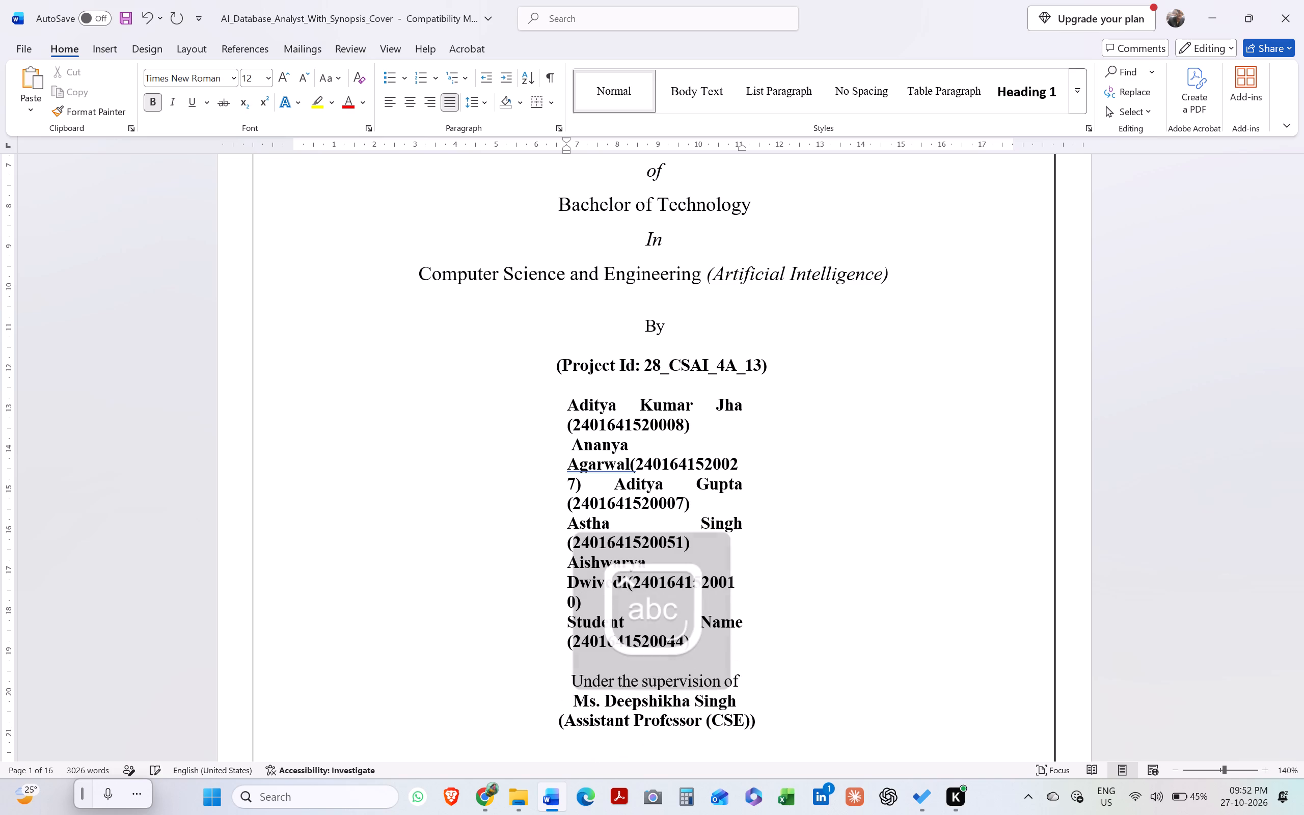
Replace the sixth student's name placeholder with the sixth student's full name on its own line above the roll number.
scroll(596, 476, "down", 1)
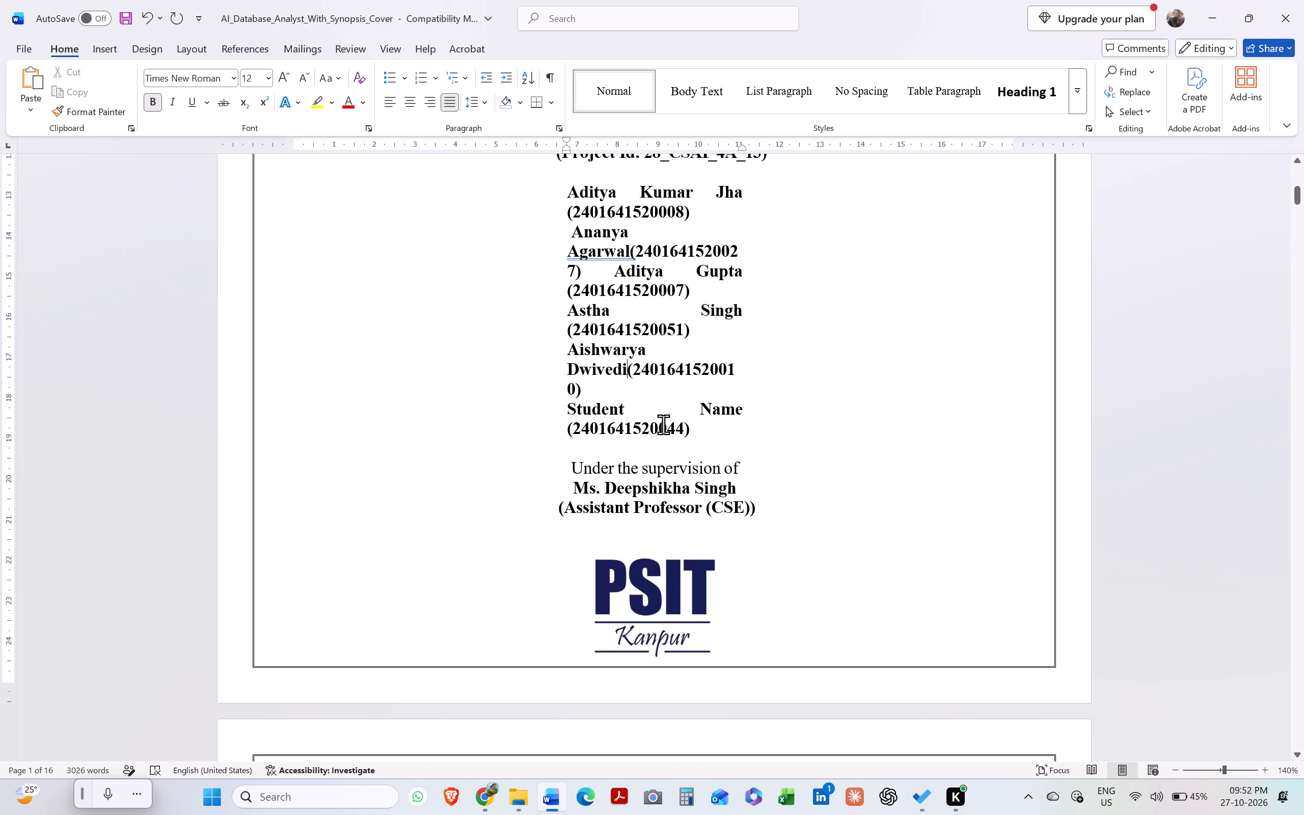
left_click_drag(749, 404, 575, 412)
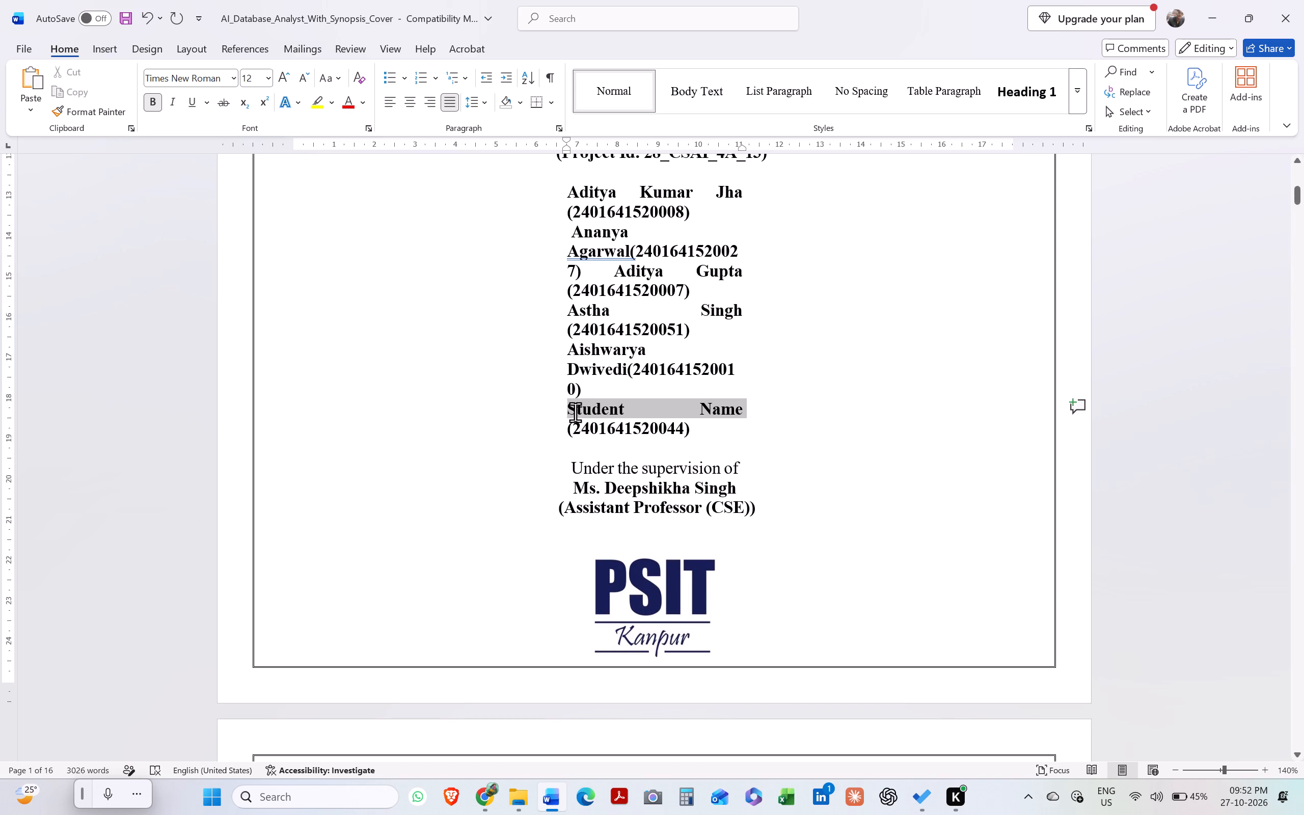
left_click_drag(575, 412, 565, 411)
key("BackSpace")
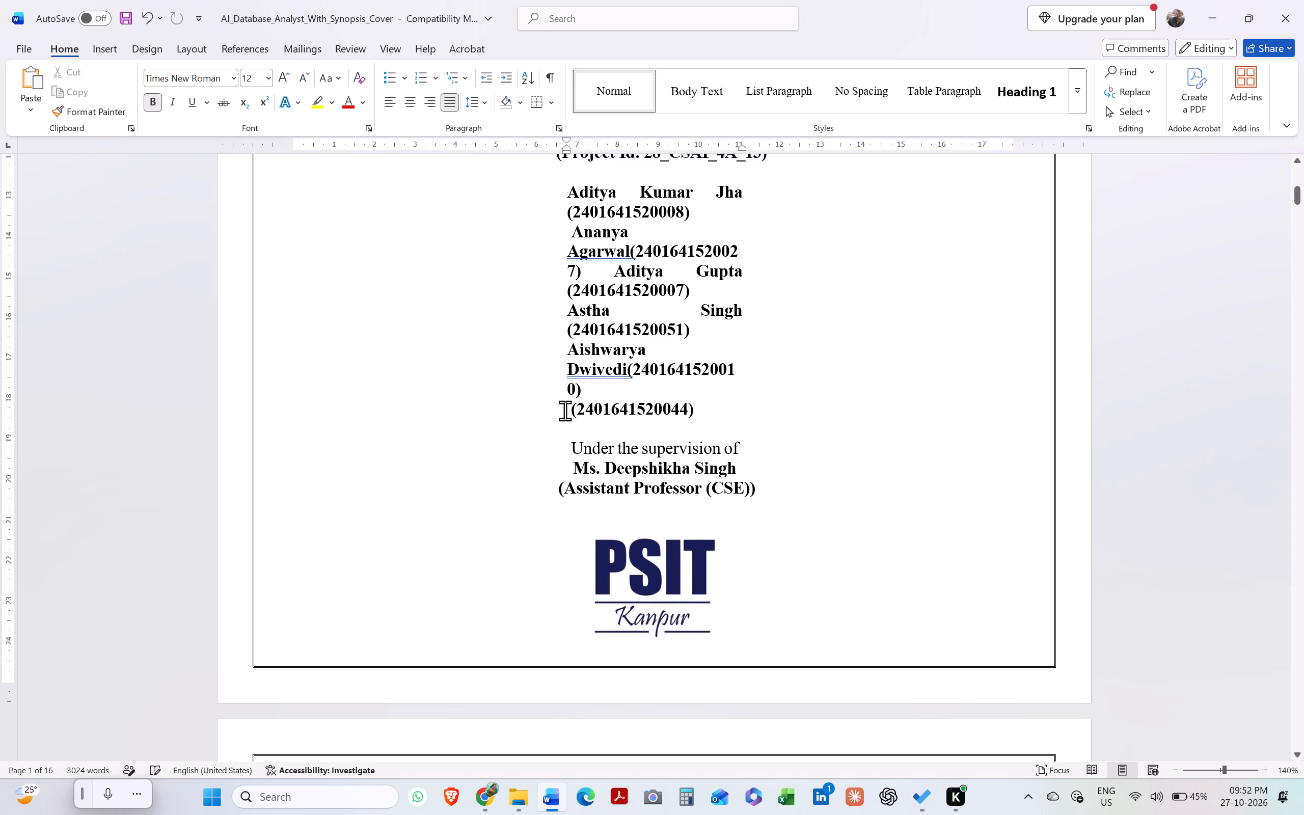
key("Return")
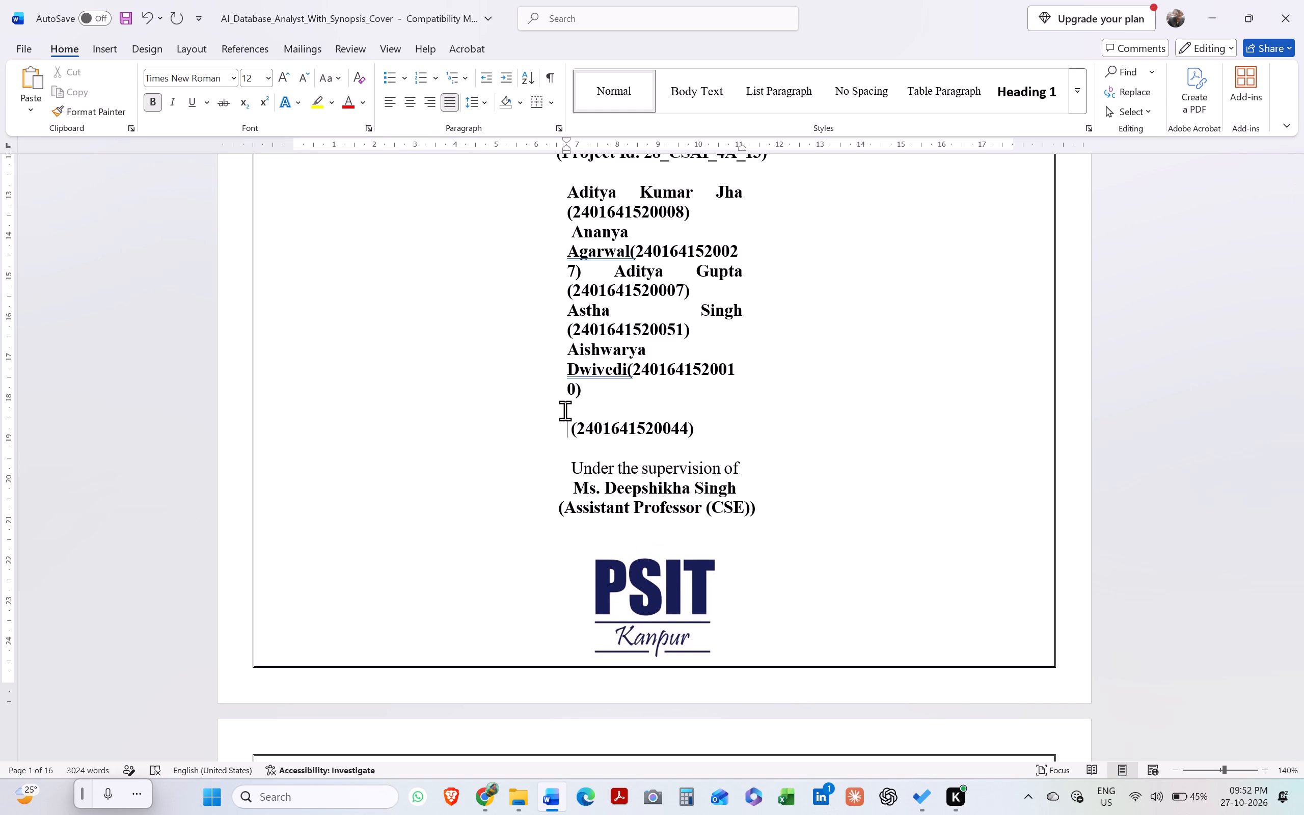
key("Up")
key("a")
key("BackSpace")
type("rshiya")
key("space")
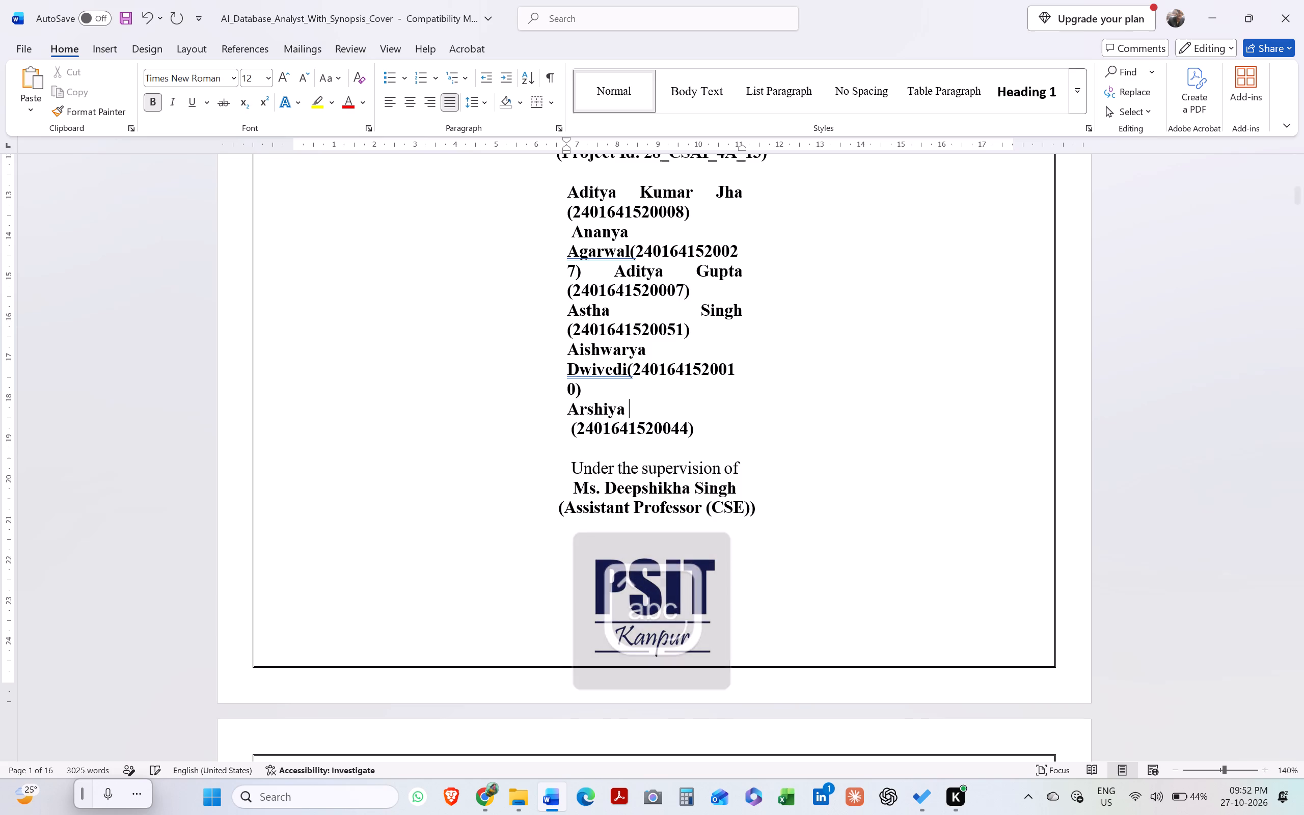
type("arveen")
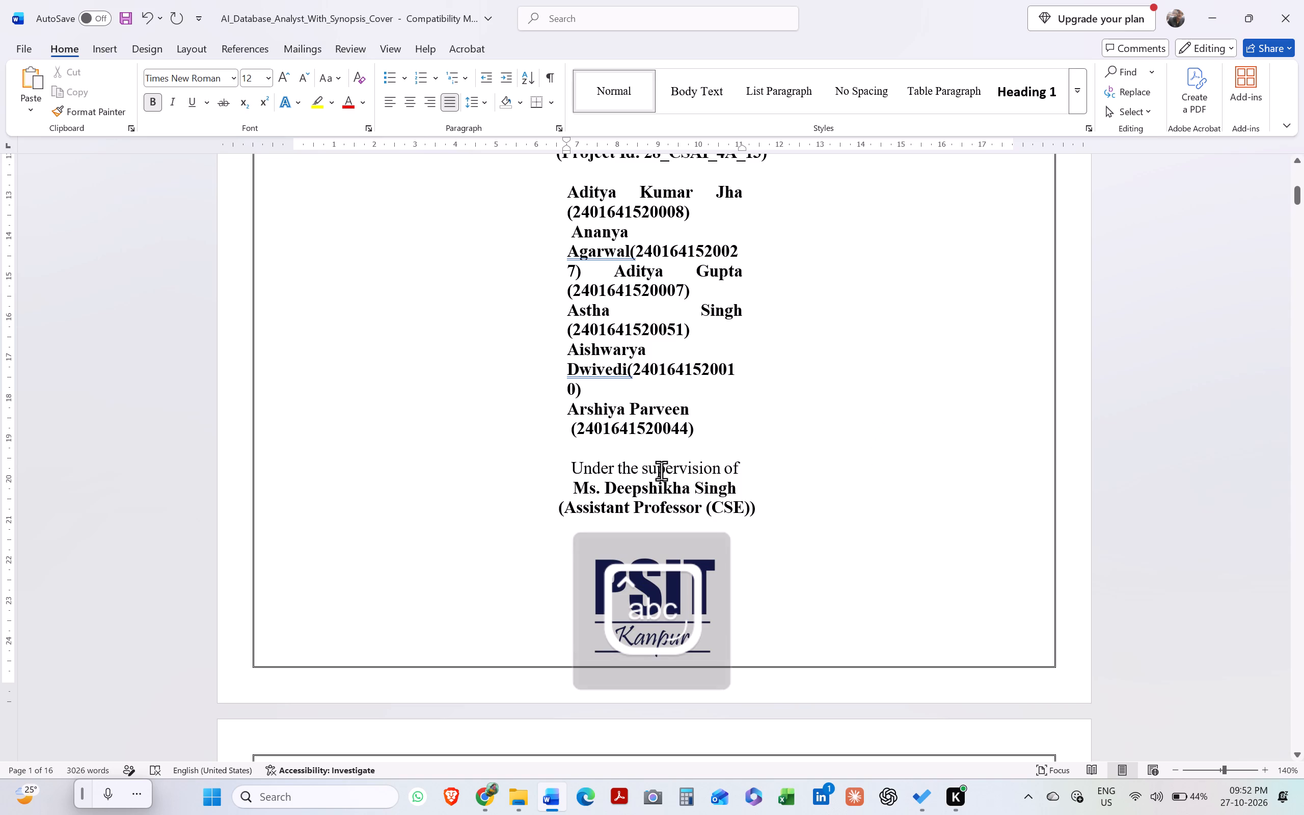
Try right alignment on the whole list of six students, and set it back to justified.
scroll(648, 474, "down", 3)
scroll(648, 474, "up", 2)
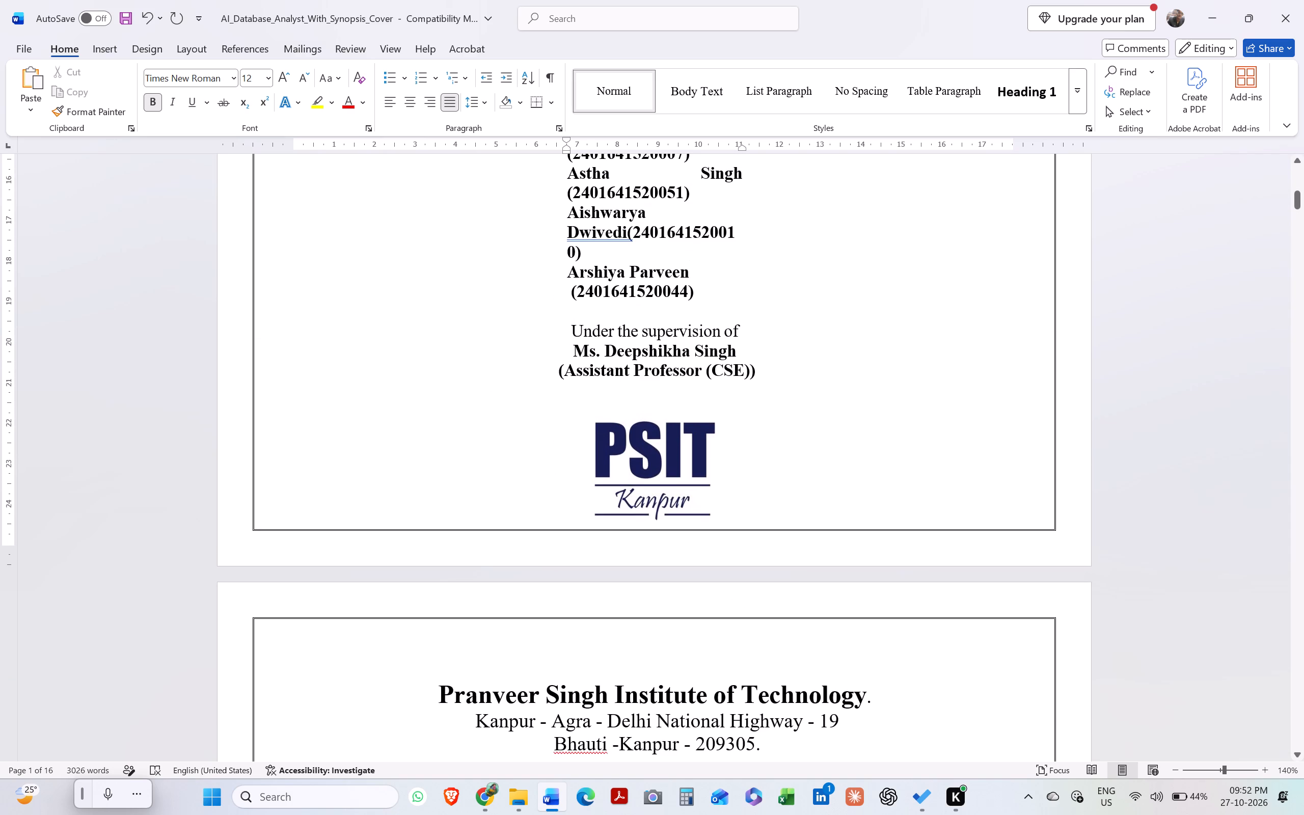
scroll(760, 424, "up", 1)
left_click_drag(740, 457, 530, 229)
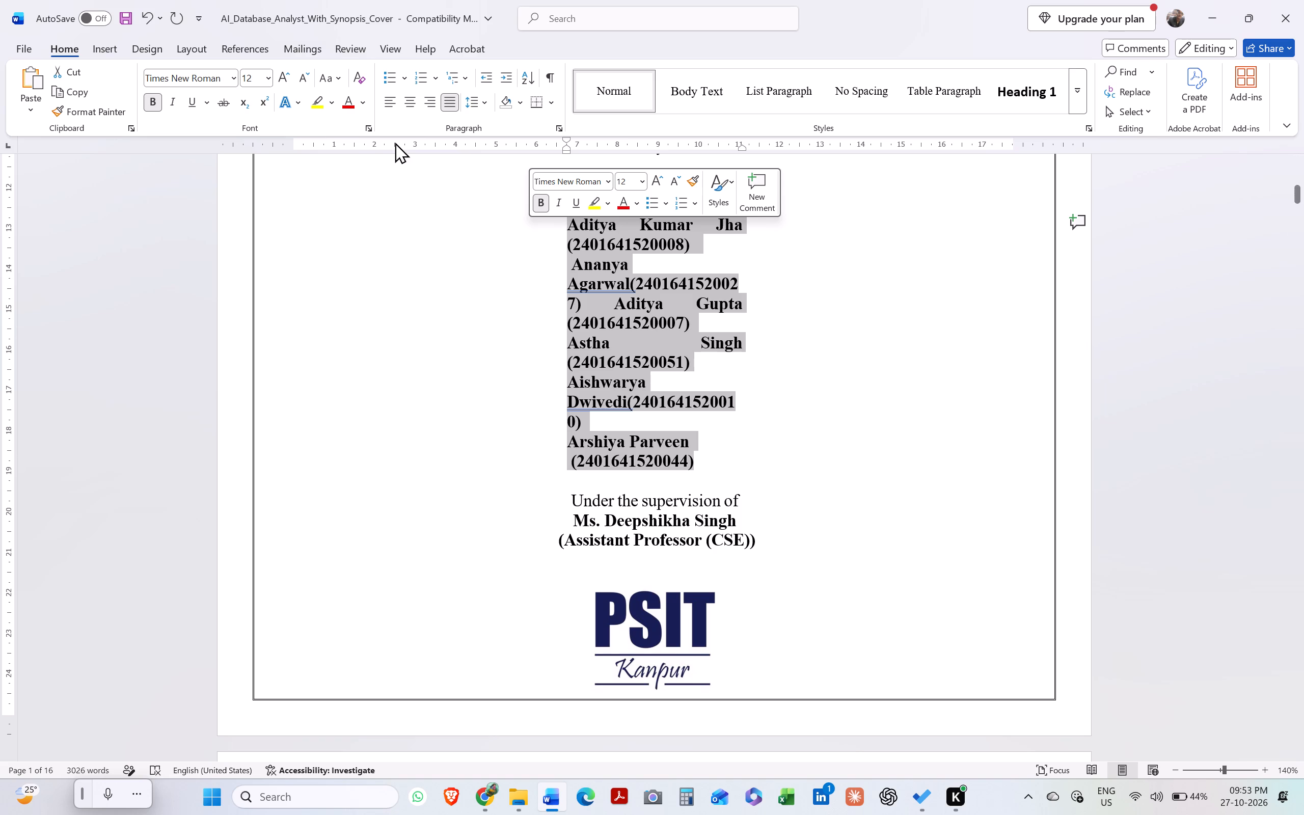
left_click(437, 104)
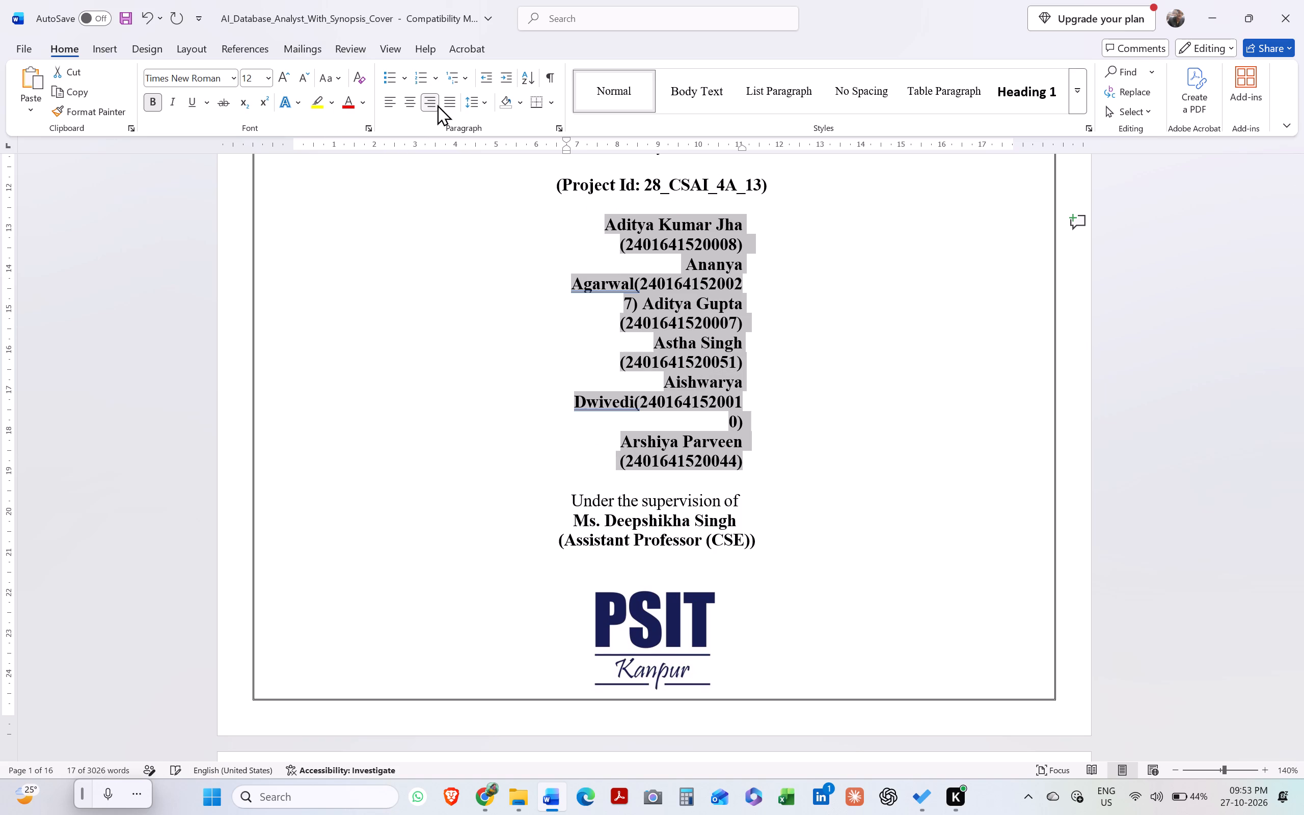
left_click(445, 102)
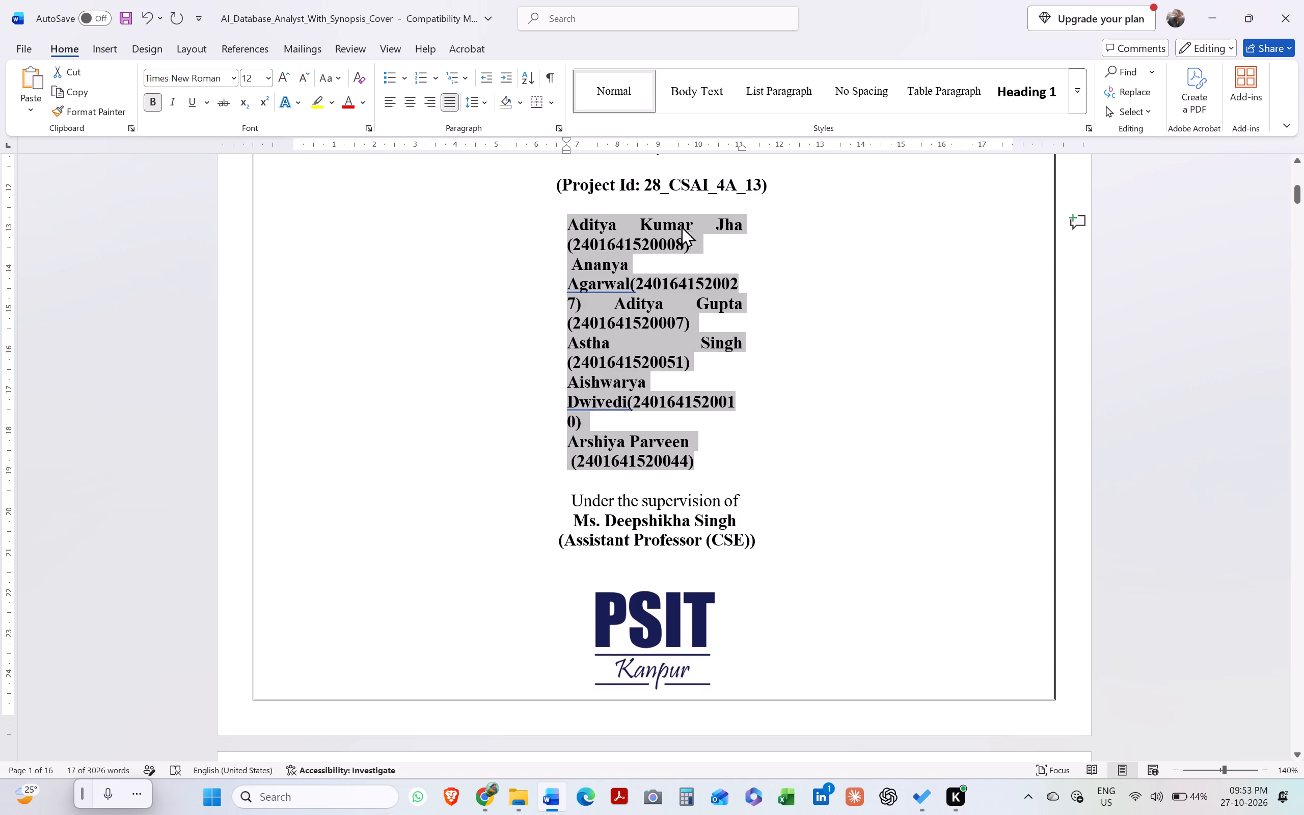
Insert an empty line between the first and second students' entries.
left_click(703, 226)
left_click(703, 237)
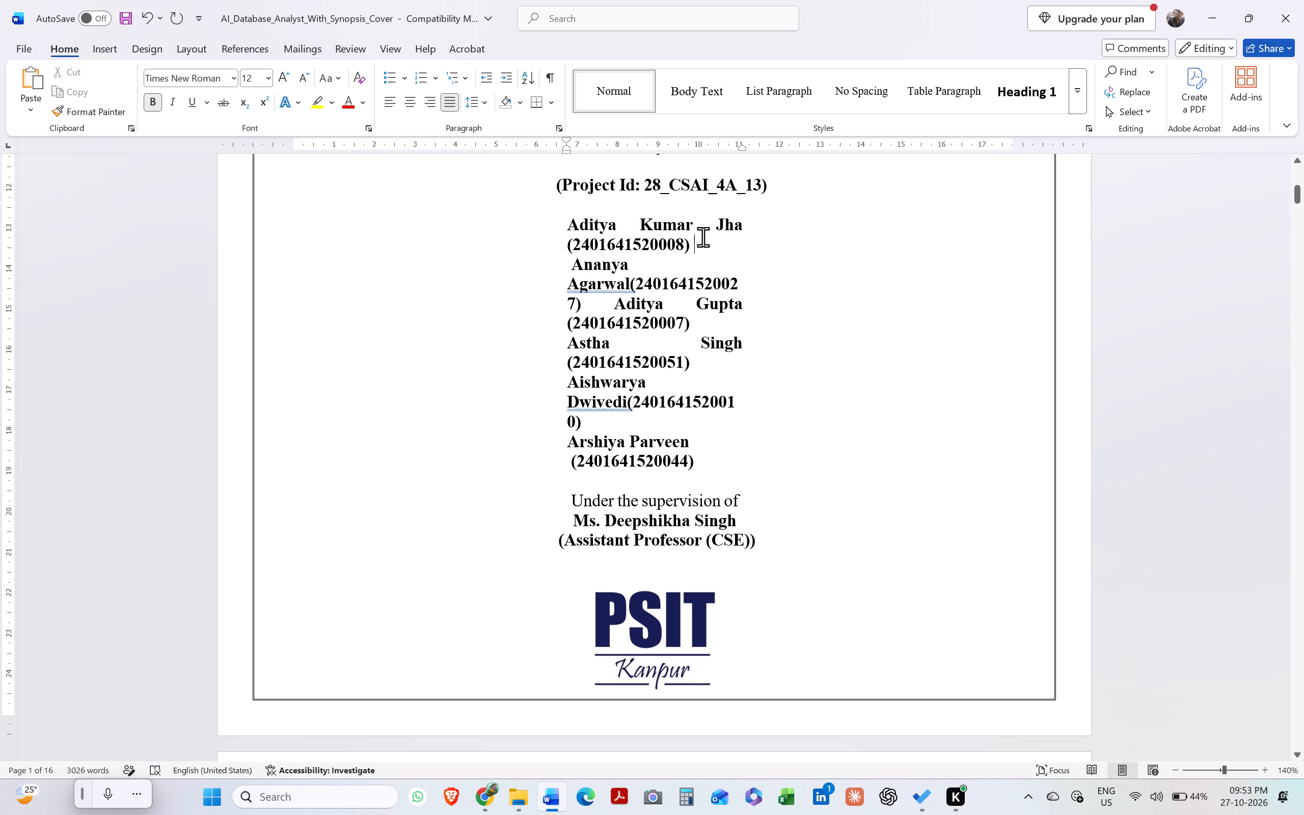
key("Return")
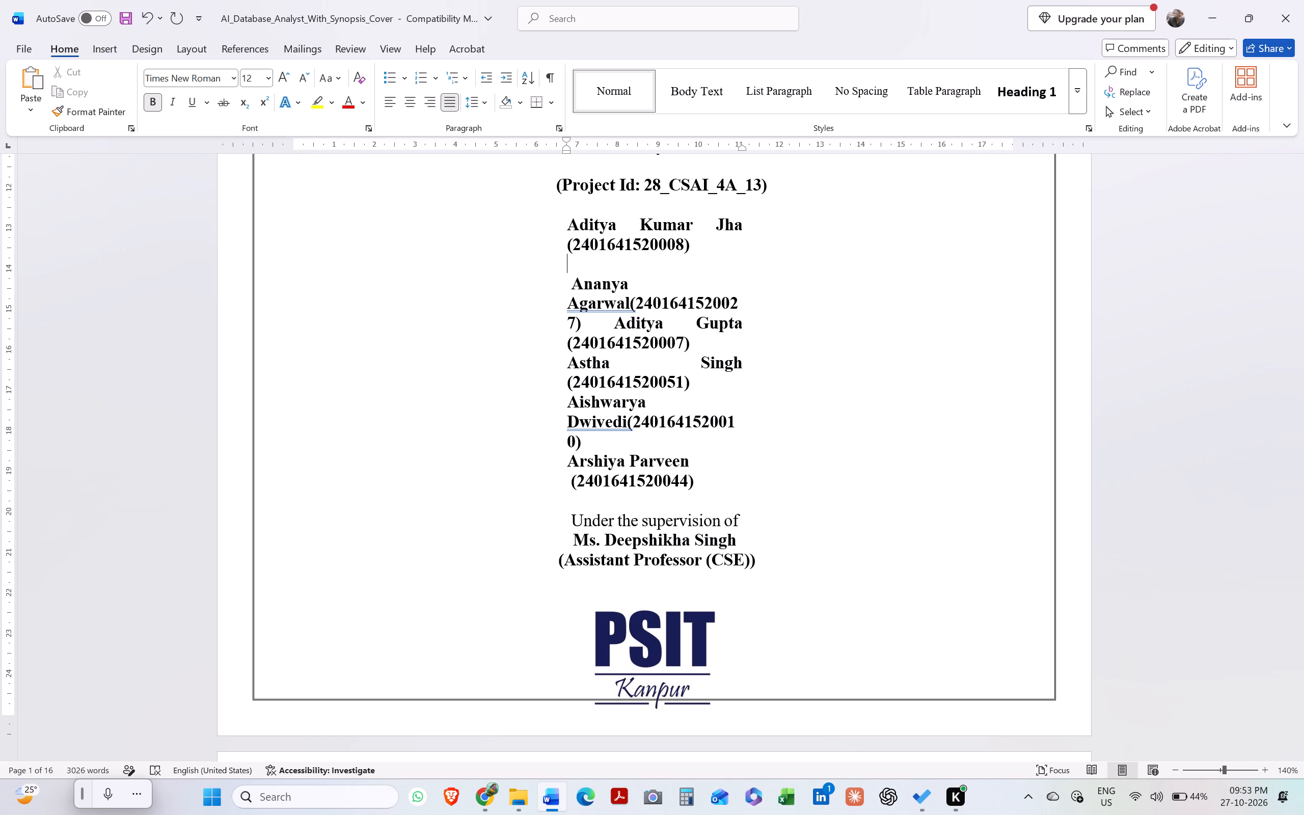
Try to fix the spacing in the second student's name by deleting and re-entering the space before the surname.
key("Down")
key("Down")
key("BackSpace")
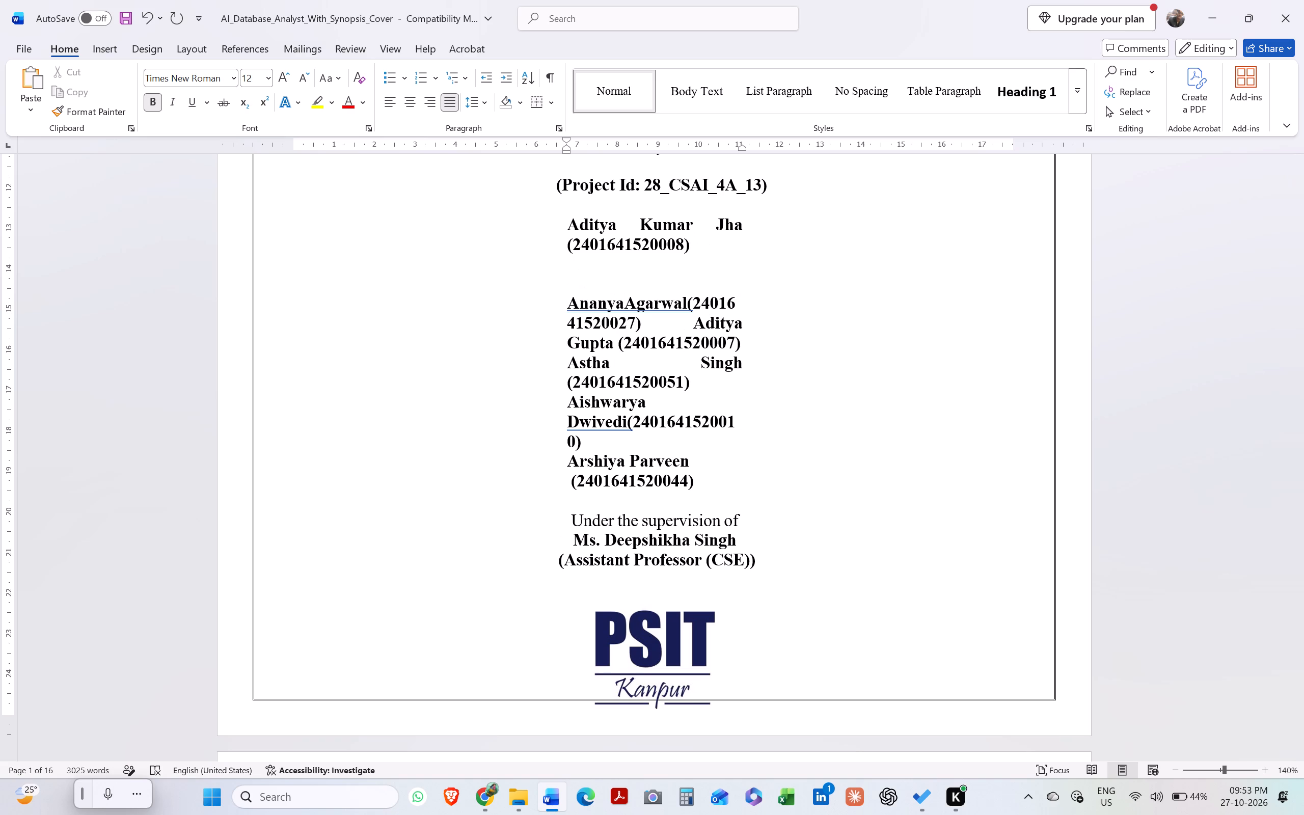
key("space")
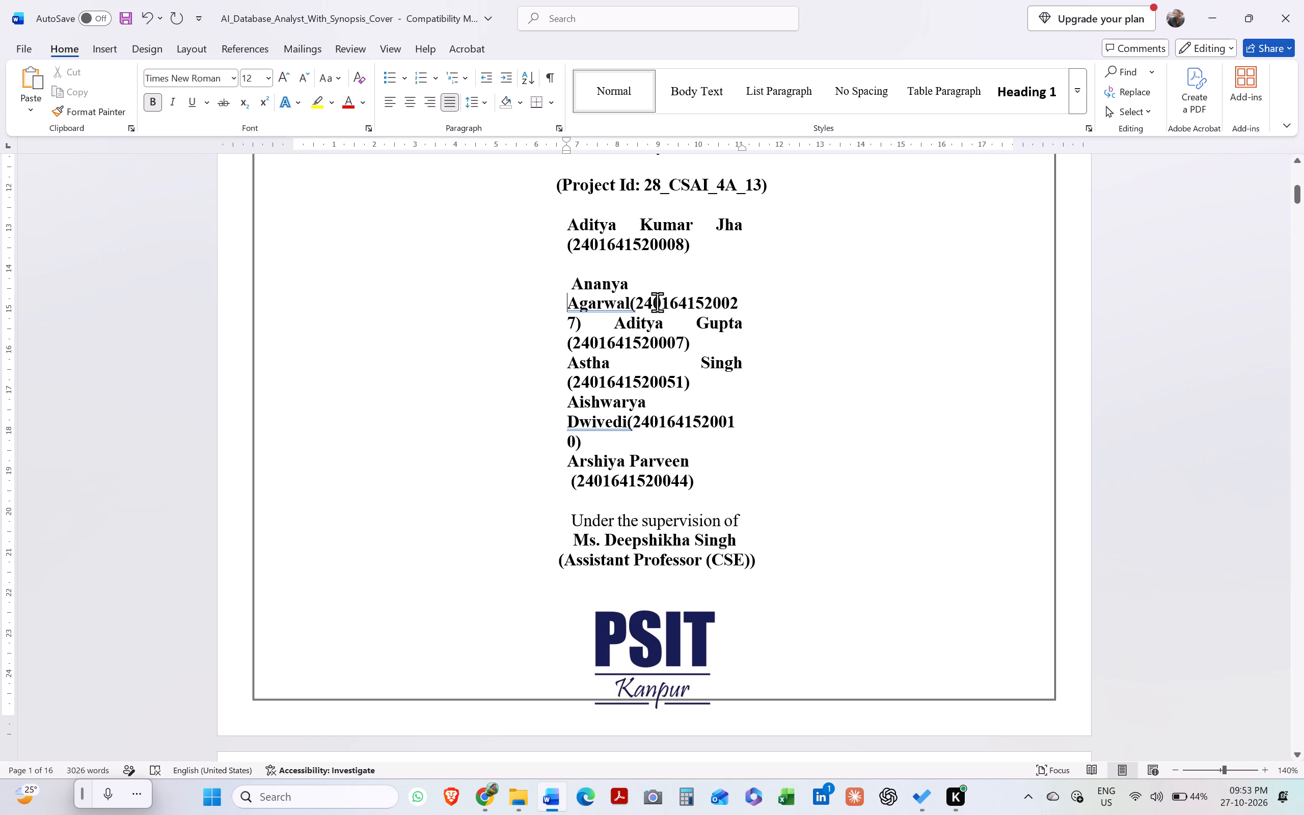
Insert a space between the second student's surname and the roll number.
left_click(631, 308)
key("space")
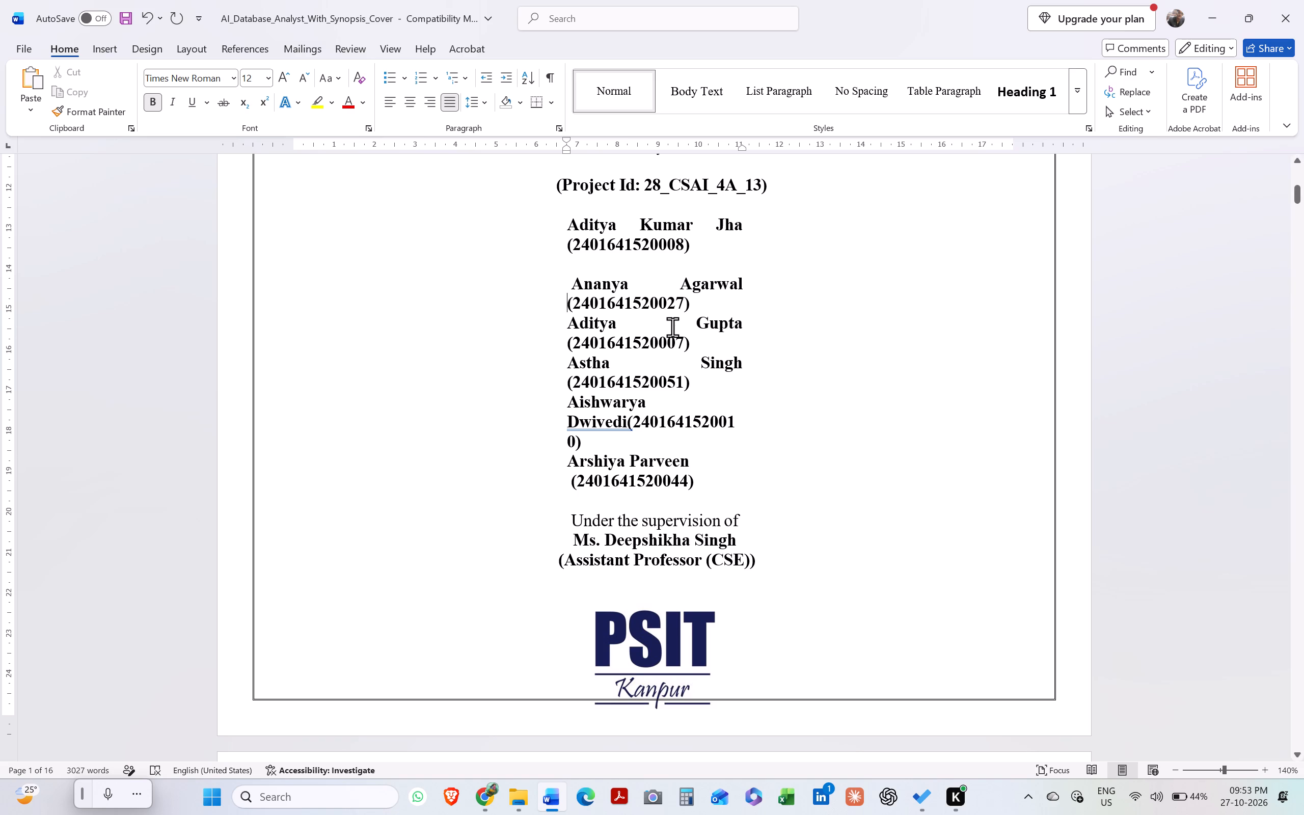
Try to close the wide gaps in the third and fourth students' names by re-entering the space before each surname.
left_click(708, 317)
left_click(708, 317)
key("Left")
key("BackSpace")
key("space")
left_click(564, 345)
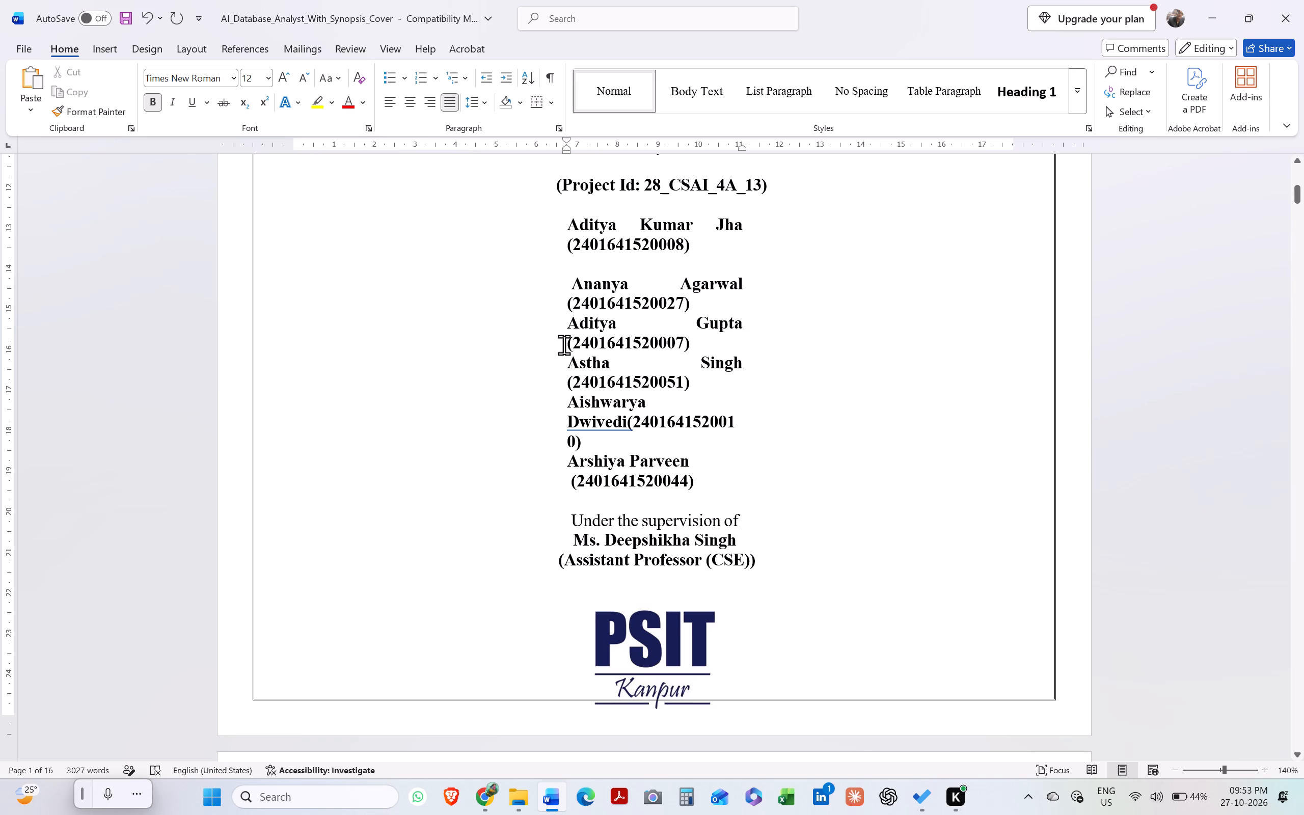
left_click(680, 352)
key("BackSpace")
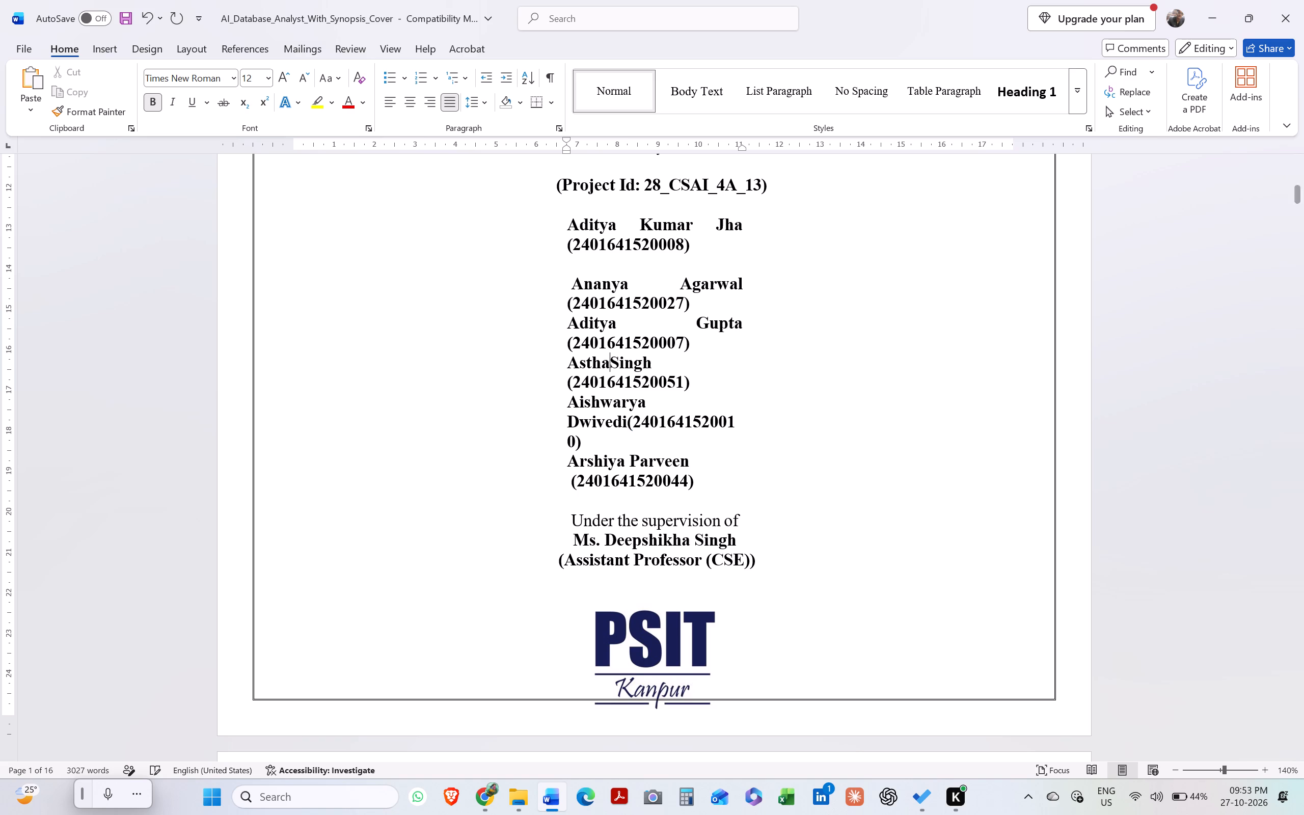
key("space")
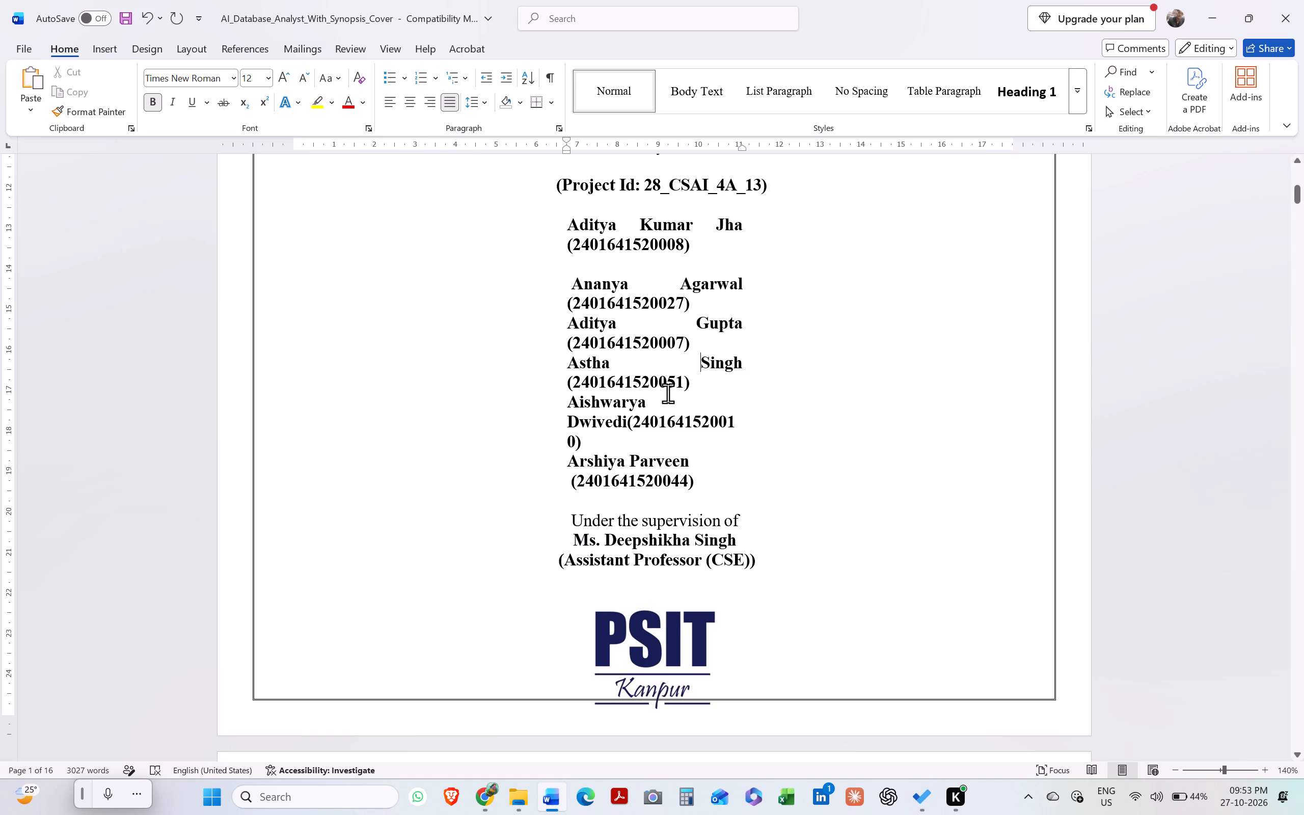
Try to fix the spacing in the fifth student's name by deleting and re-entering the space before the surname.
key("Down")
key("Down")
key("Right")
key("Right")
key("Left")
key("Left")
key("Left")
key("Right")
key("BackSpace")
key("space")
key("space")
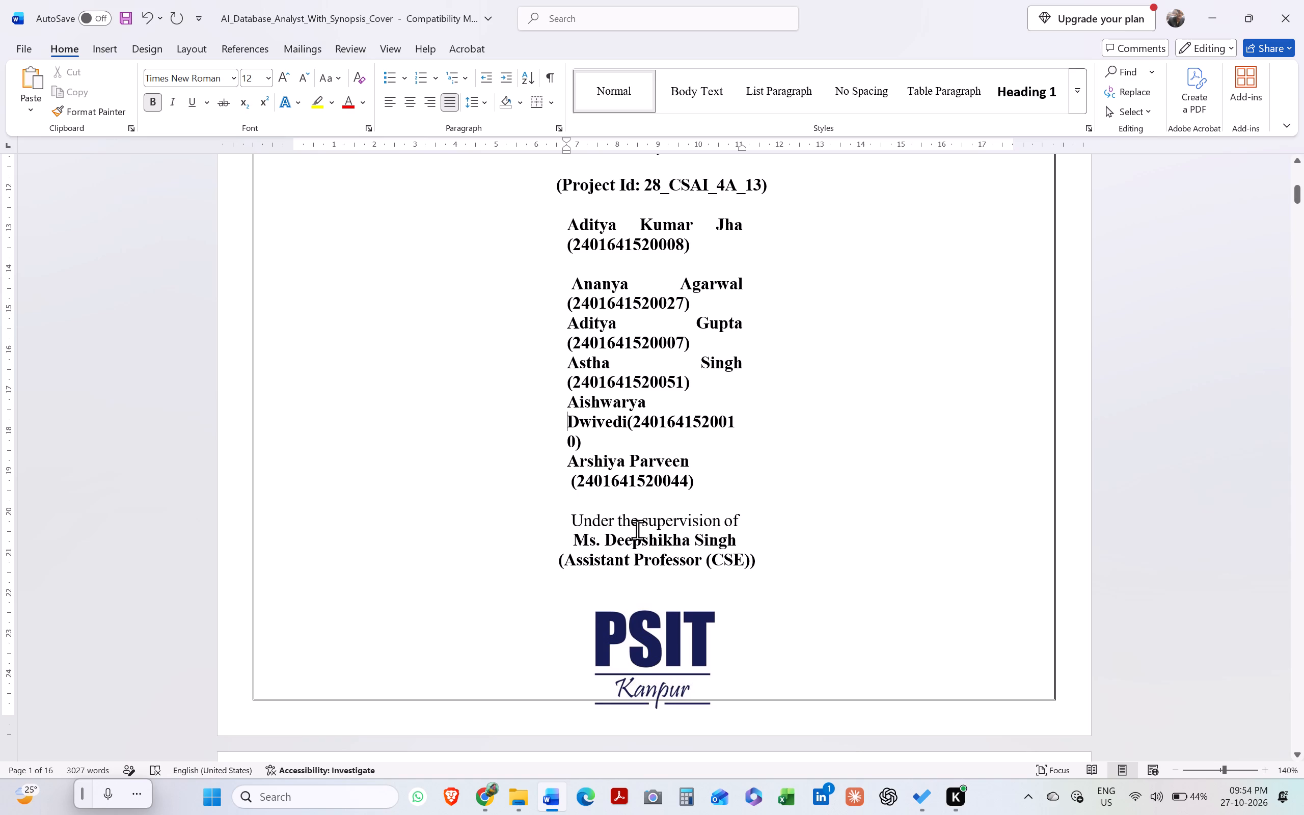
Look over the cover and the synopsis pages that follow it, as far as the Expected Outcome section.
scroll(637, 530, "down", 4)
scroll(637, 530, "up", 2)
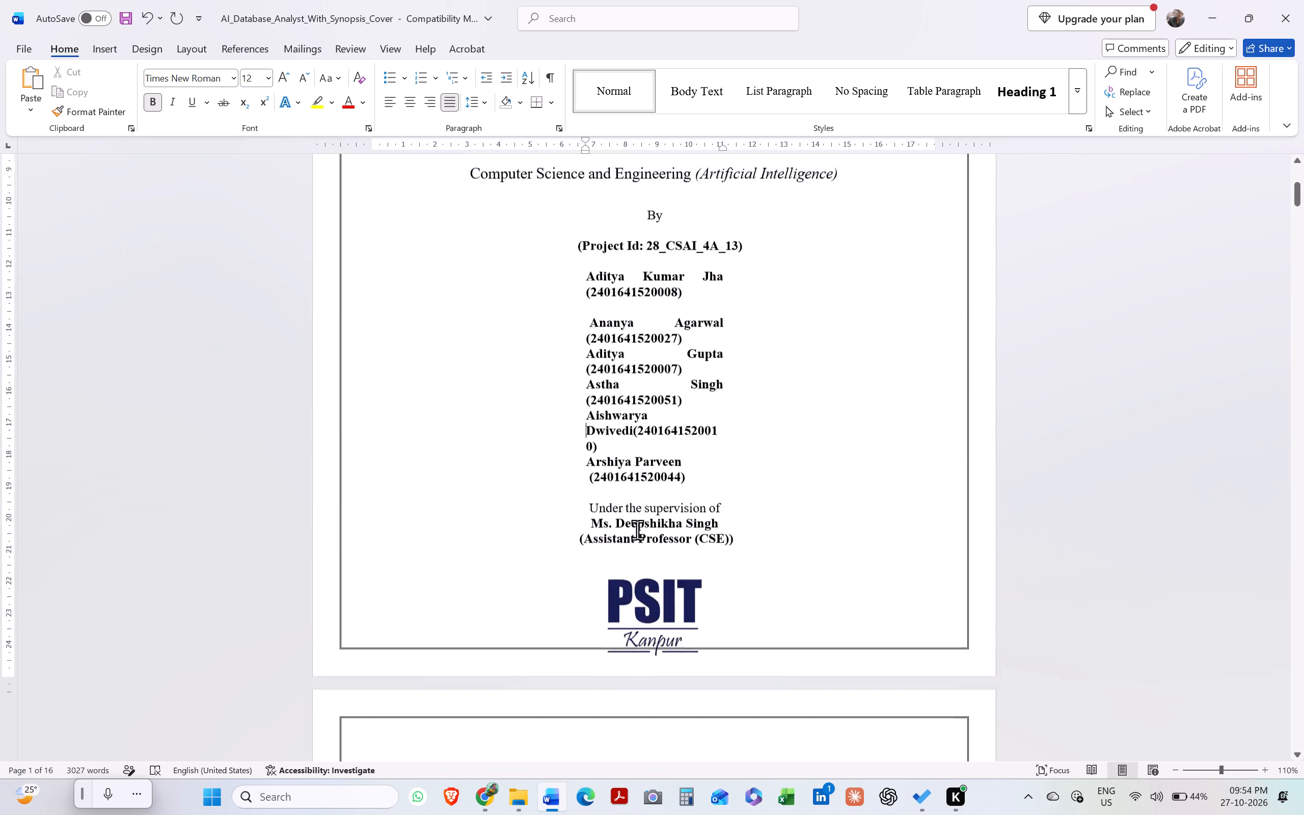
scroll(637, 530, "down", 6)
scroll(637, 530, "down", 3, "ctrl")
scroll(637, 530, "up", 2)
scroll(637, 530, "down", 4)
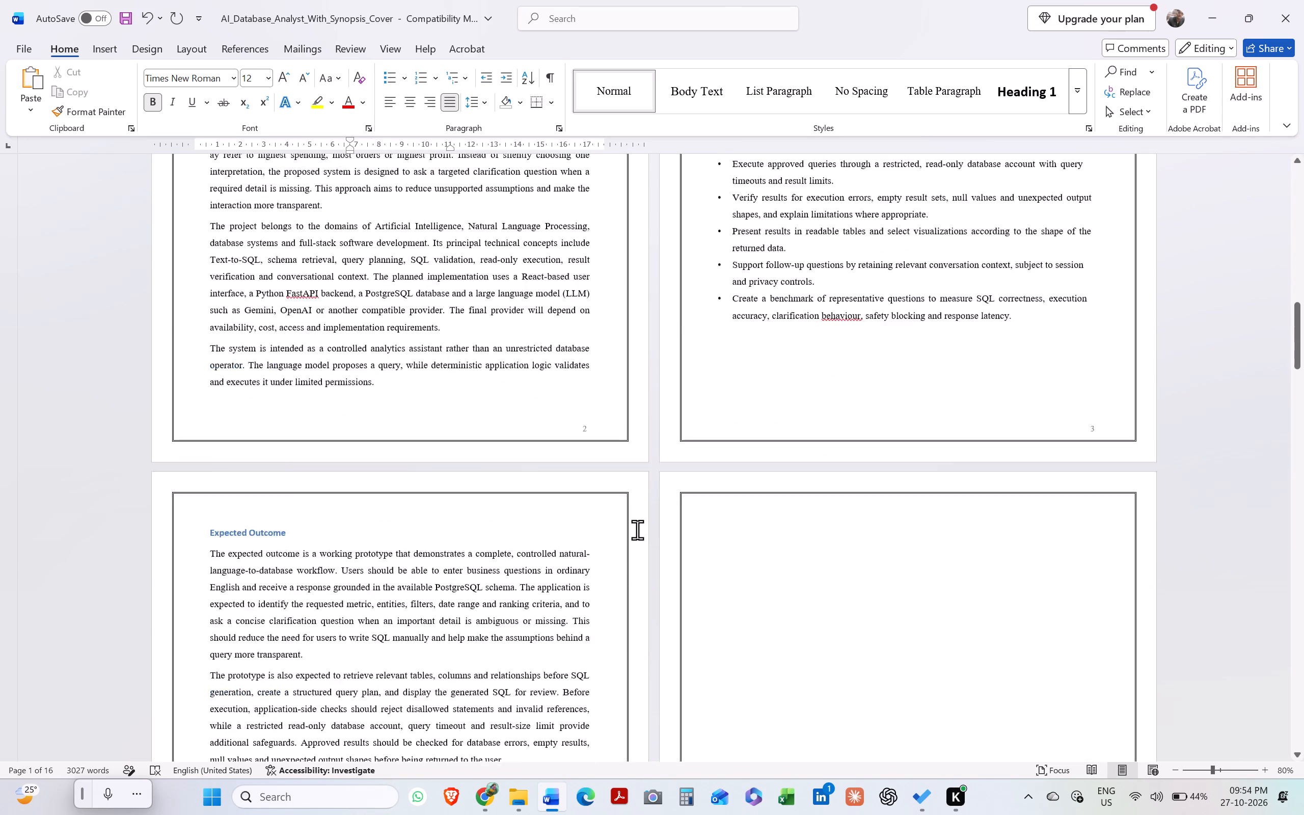
scroll(637, 530, "down", 2)
scroll(637, 530, "right", 1)
scroll(637, 530, "up", 2)
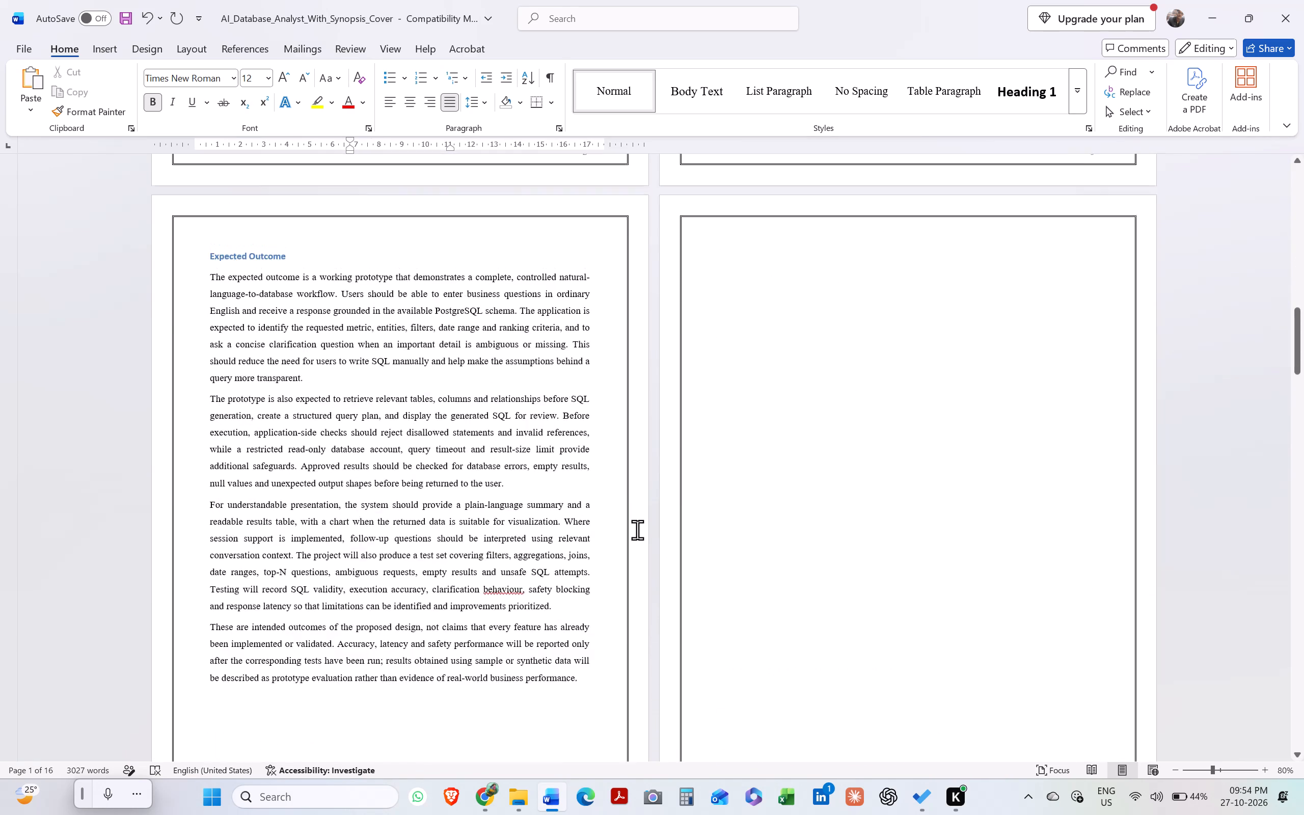
scroll(637, 530, "up", 11)
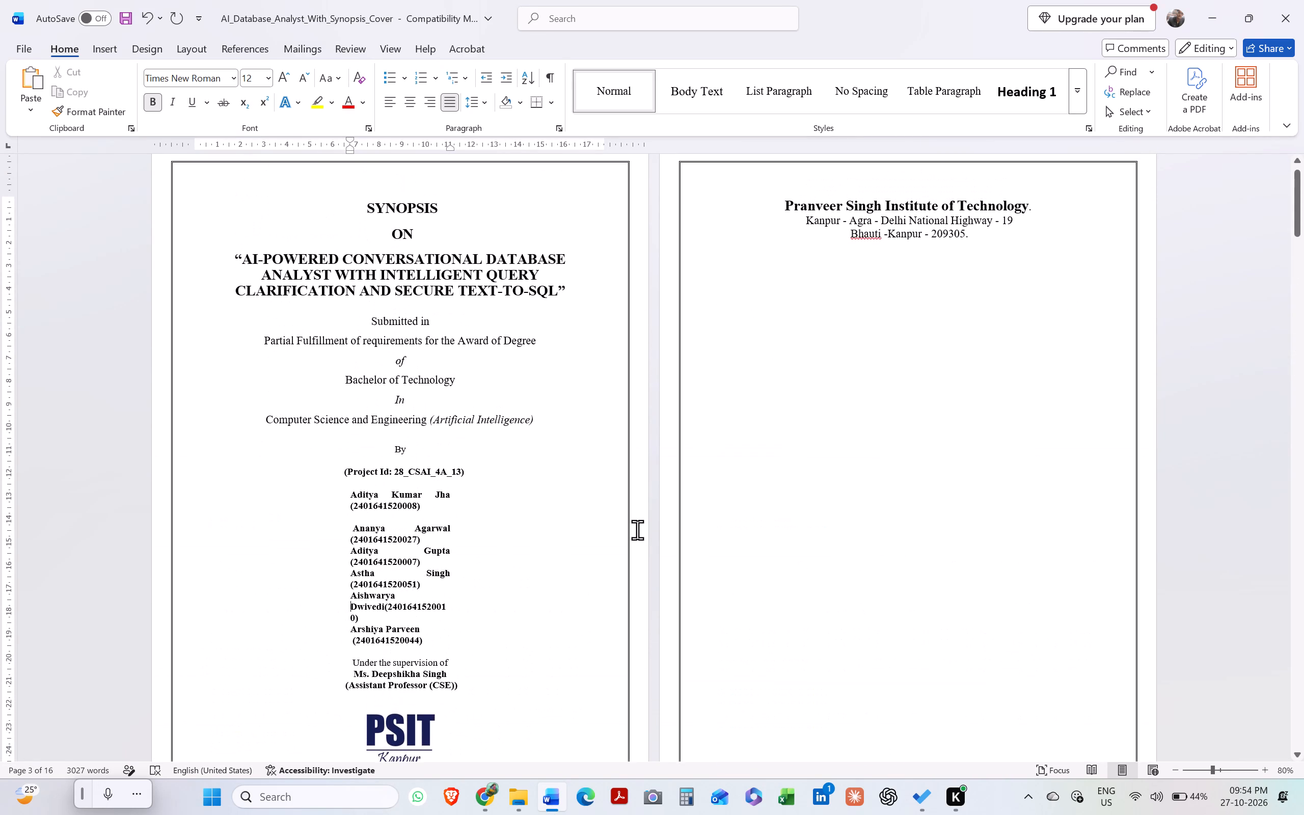
scroll(414, 556, "up", 6, "ctrl")
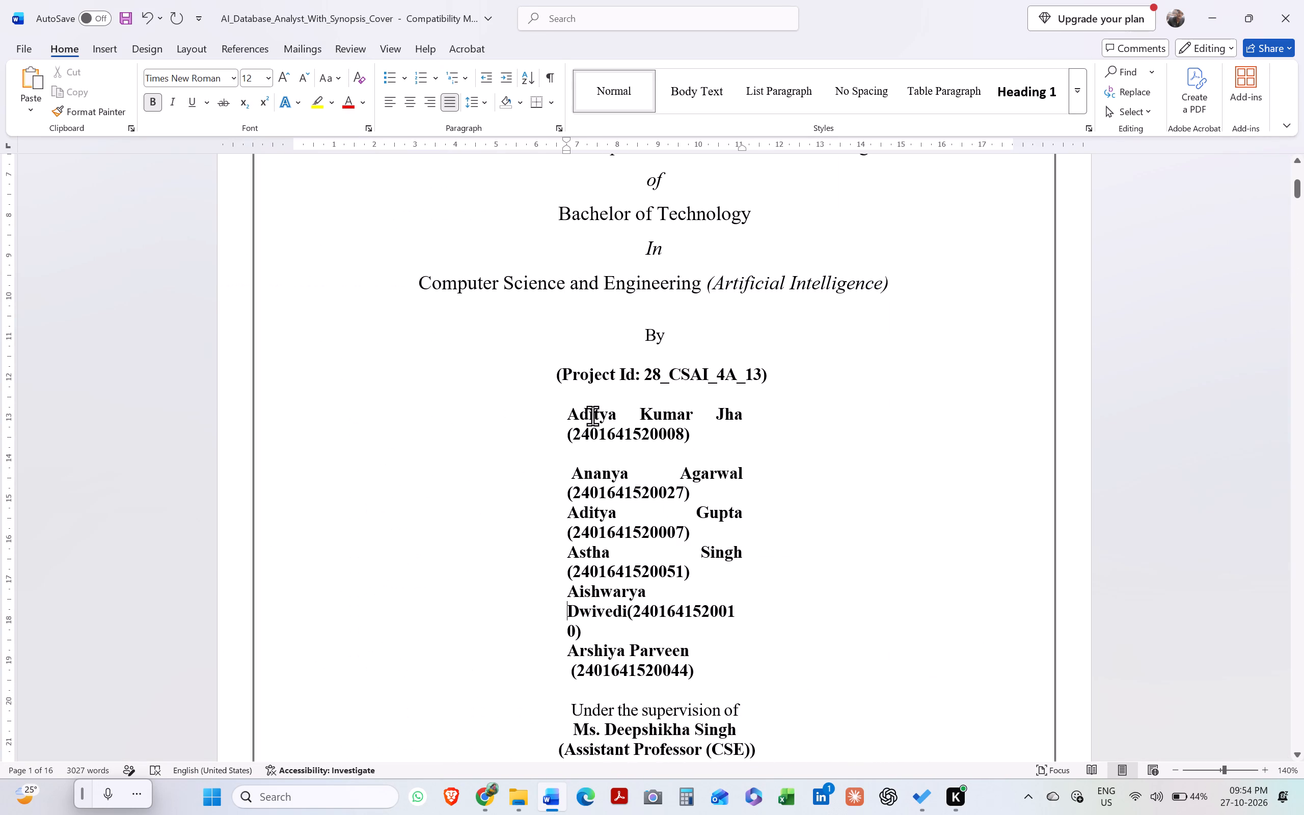
Change the block from the Project Id line through the six students' entries from justified to left alignment.
left_click_drag(560, 378, 835, 632)
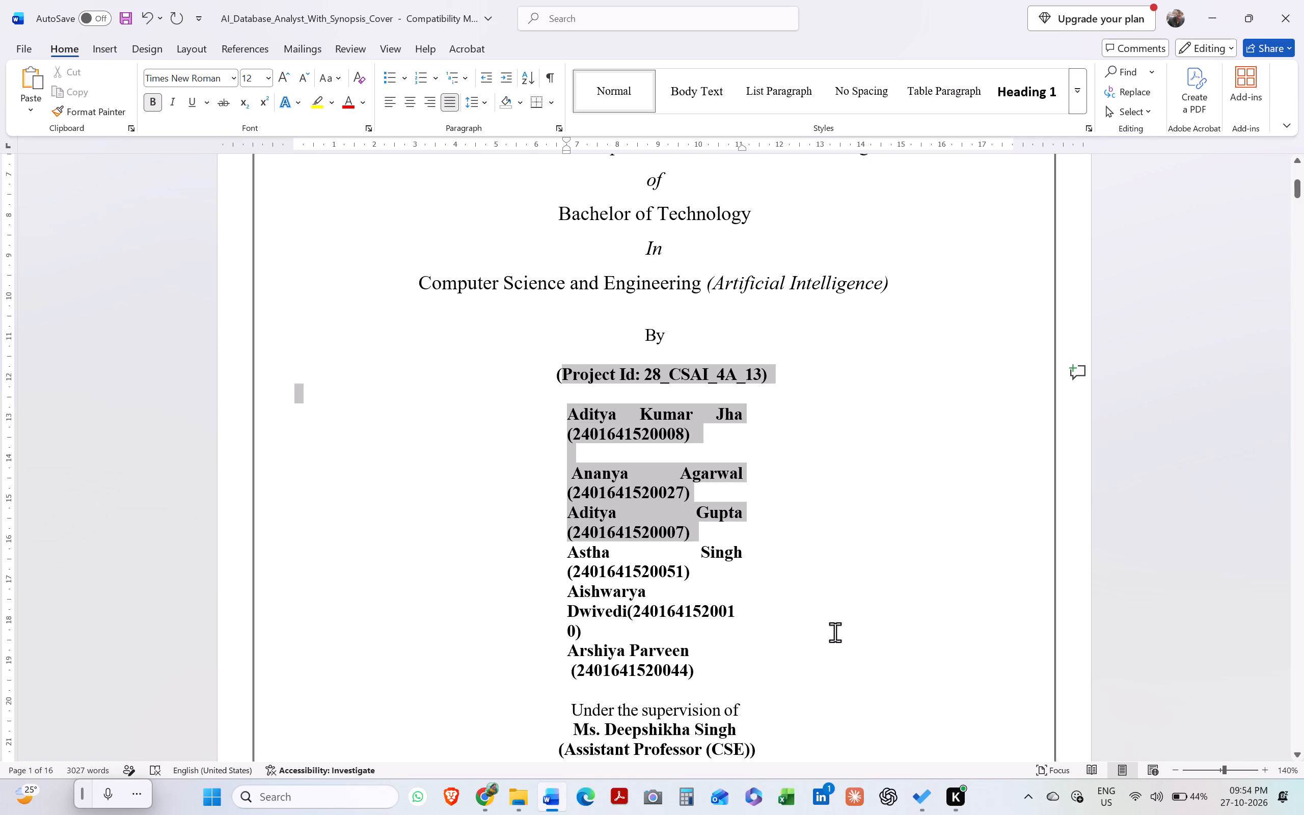
left_click_drag(835, 632, 798, 682)
scroll(798, 682, "down", 2)
scroll(707, 256, "up", 1)
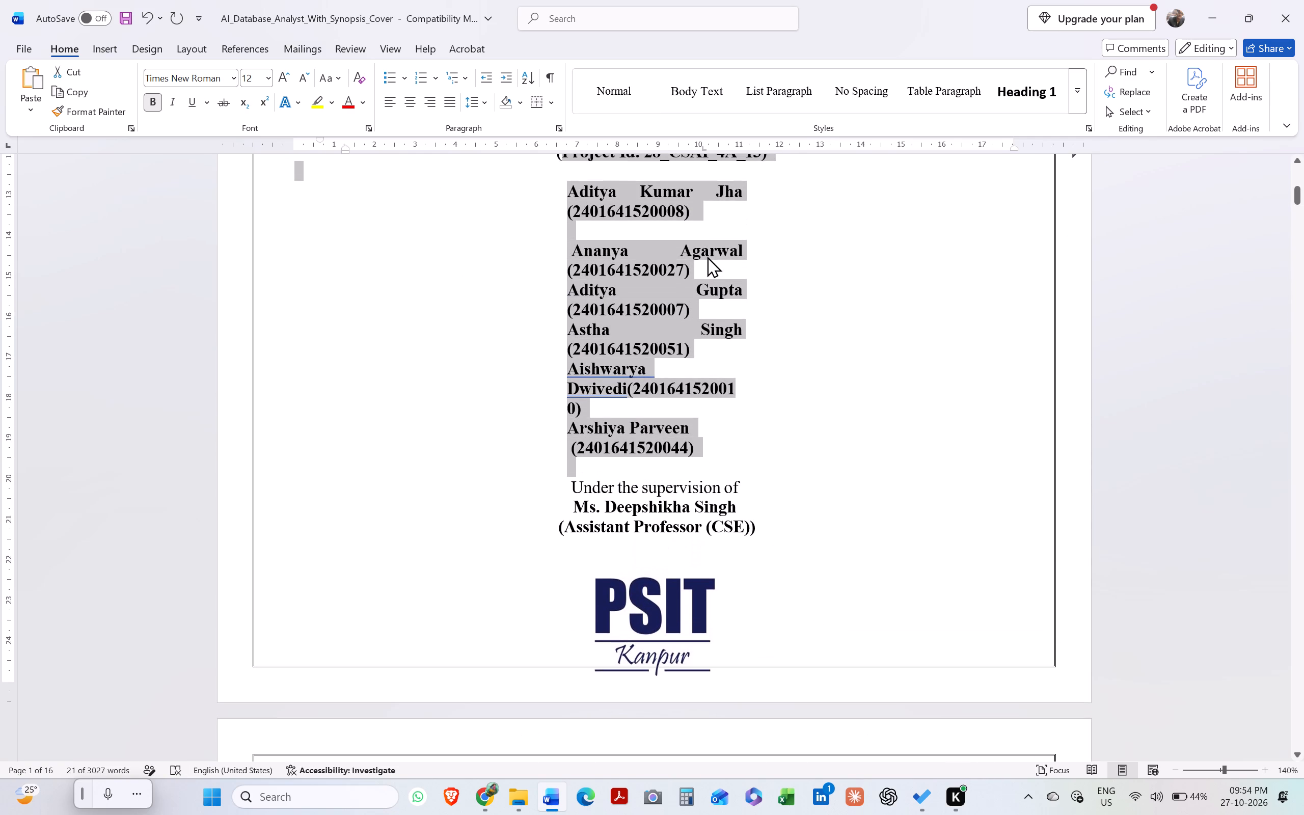
right_click(681, 291)
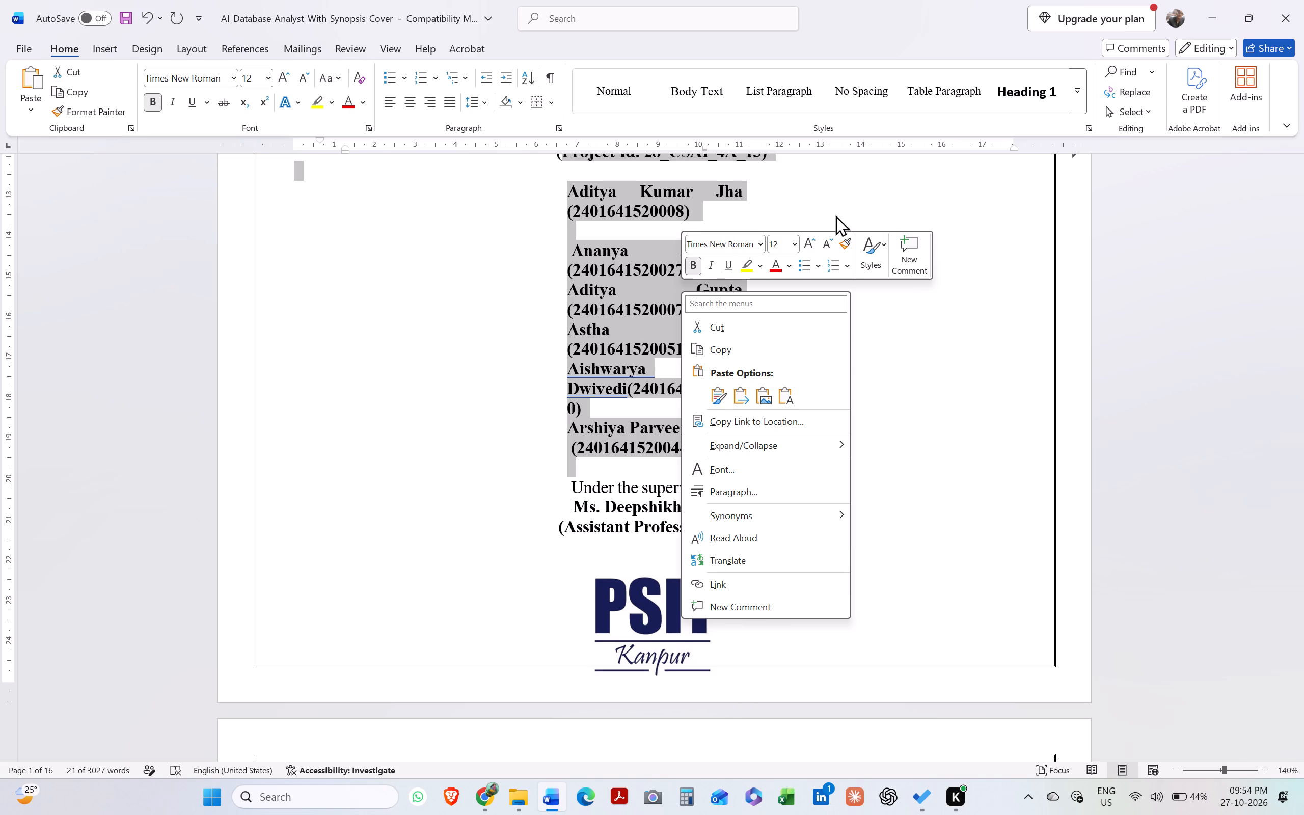
left_click(843, 270)
left_click(843, 270)
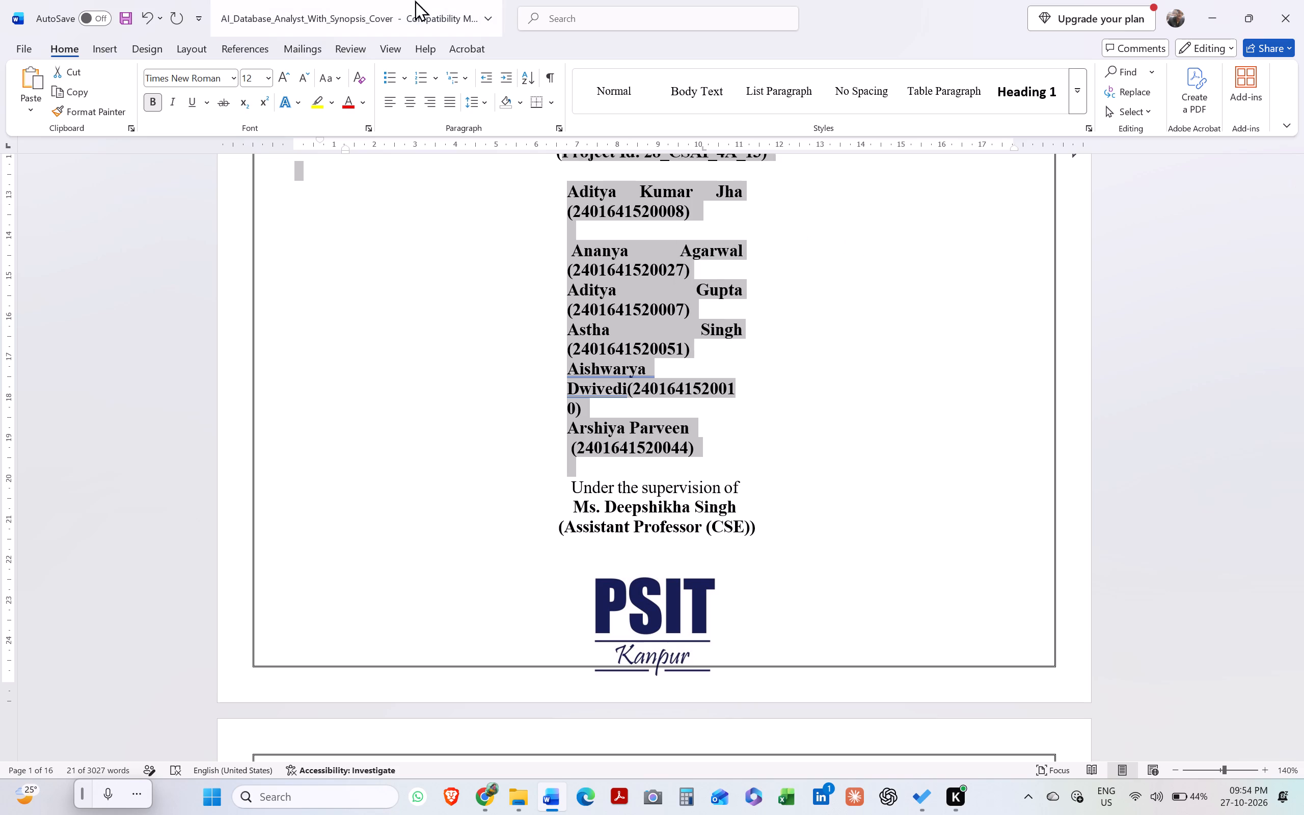
left_click(445, 97)
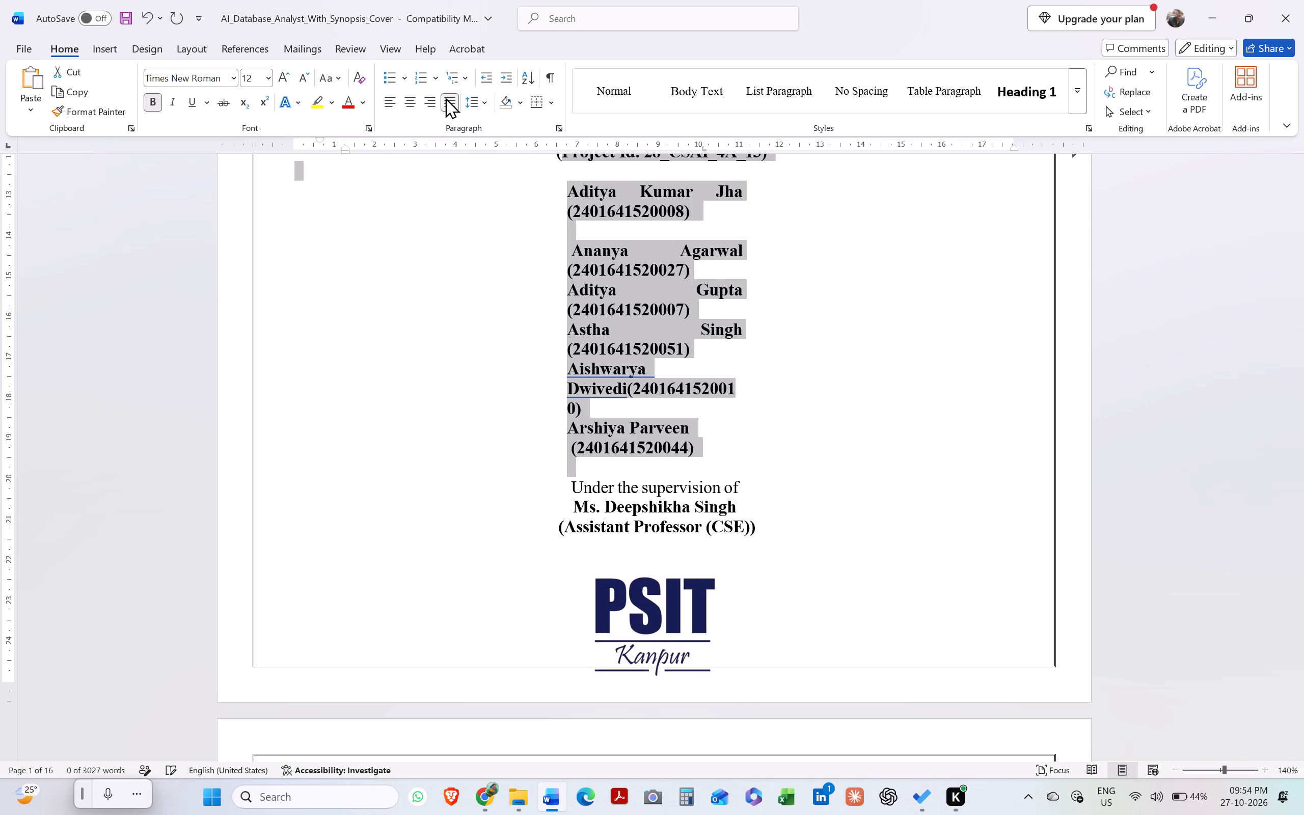
left_click(445, 97)
left_click(445, 97)
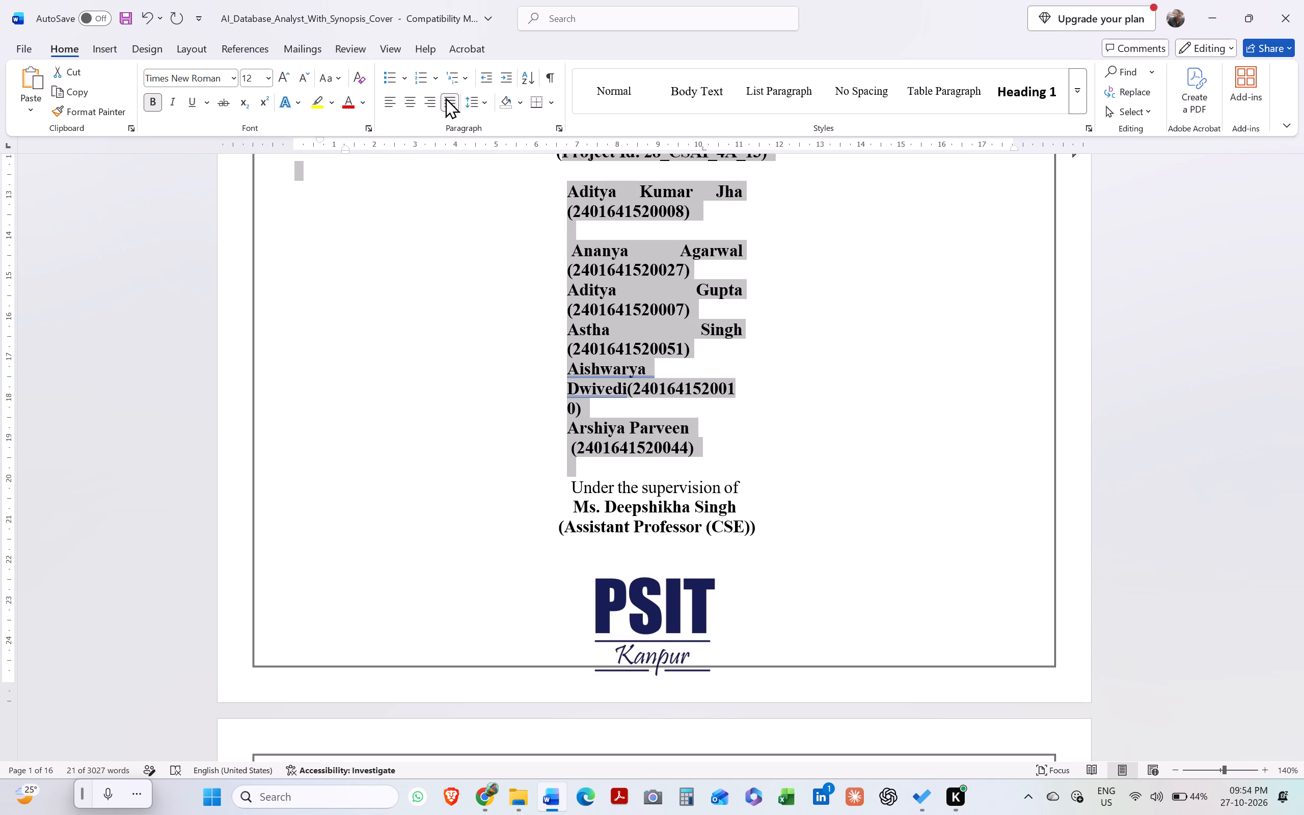
left_click(445, 97)
scroll(675, 252, "up", 1)
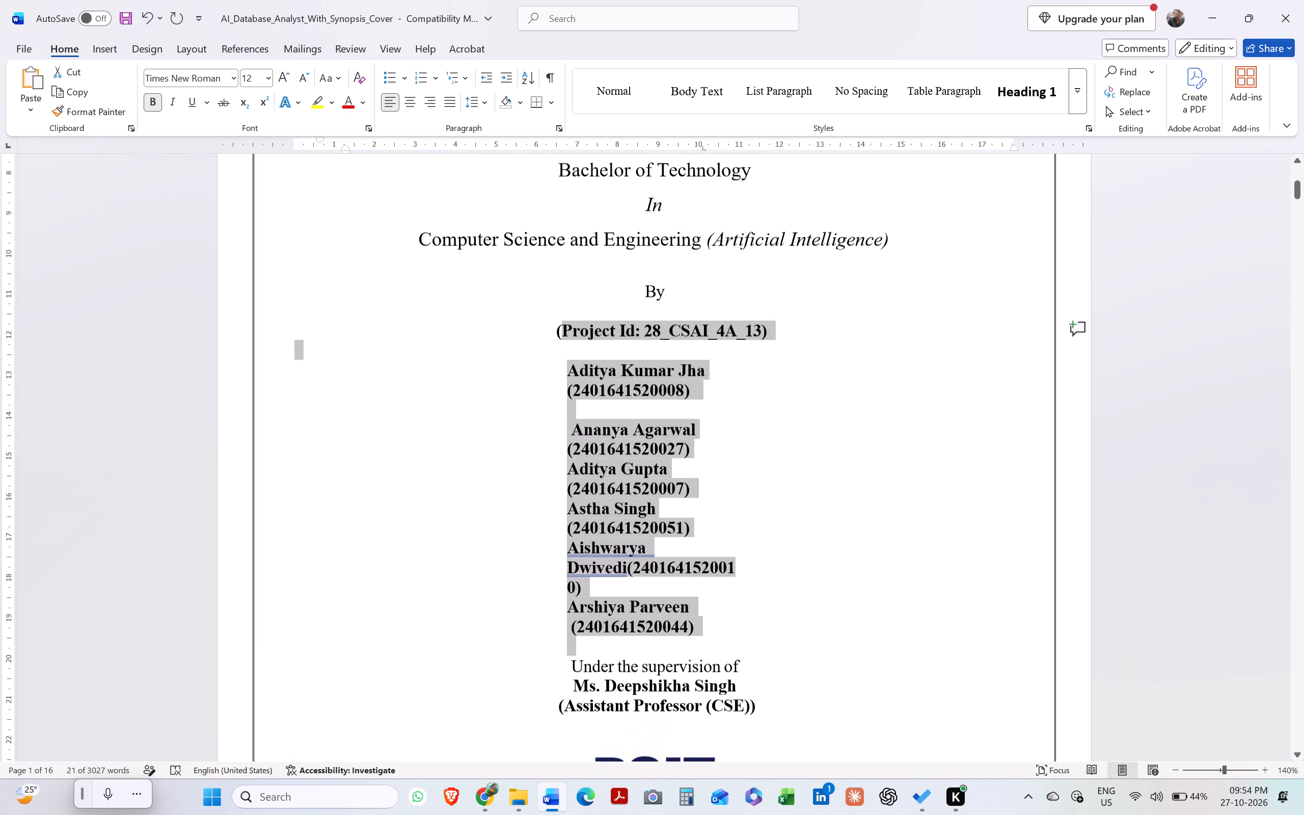
left_click(624, 360)
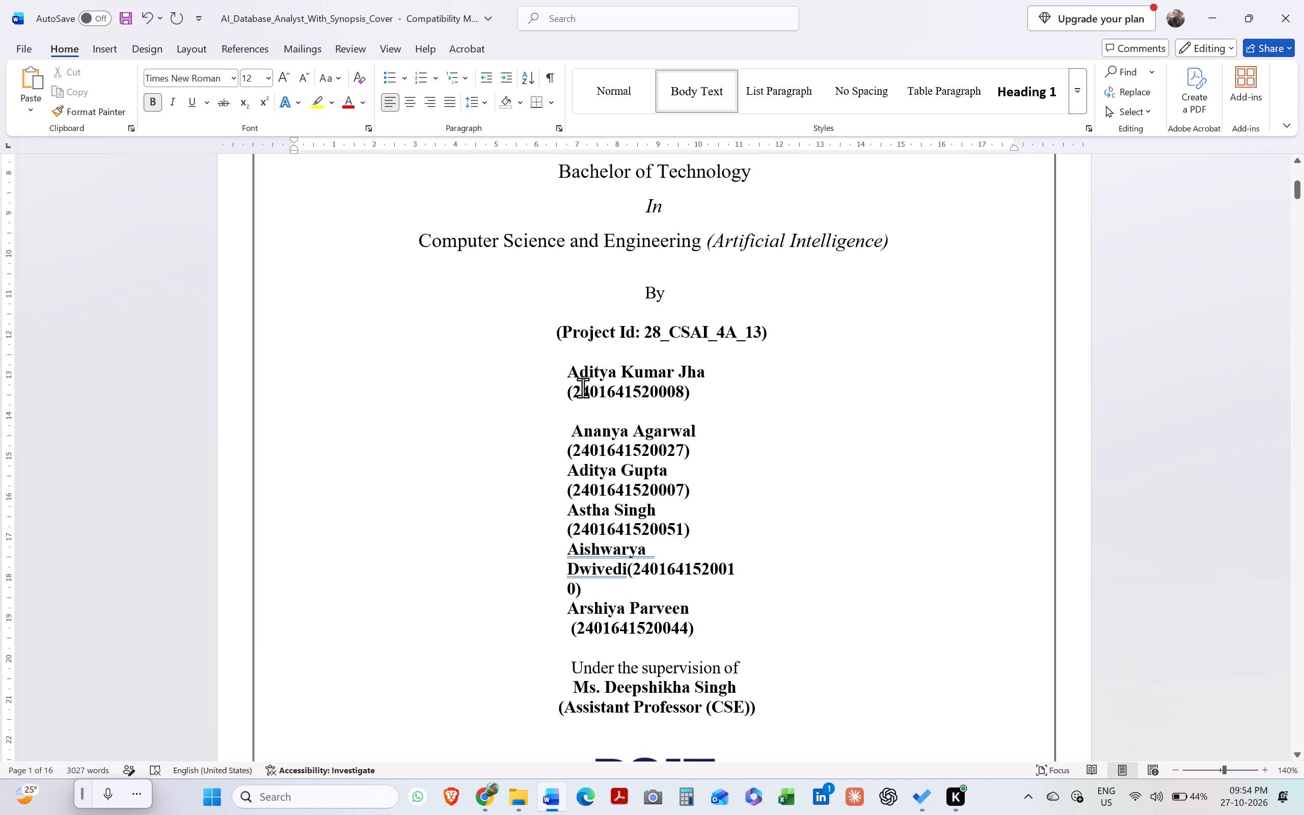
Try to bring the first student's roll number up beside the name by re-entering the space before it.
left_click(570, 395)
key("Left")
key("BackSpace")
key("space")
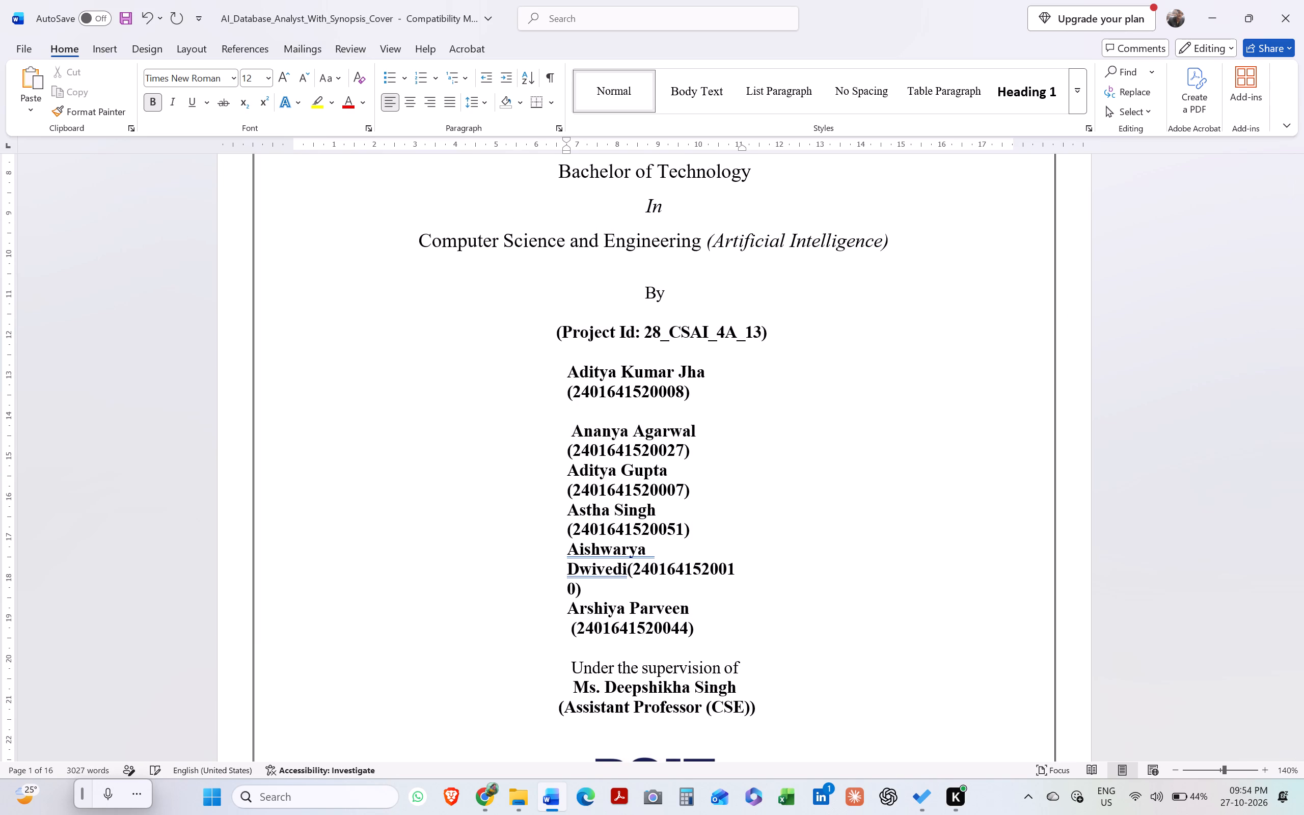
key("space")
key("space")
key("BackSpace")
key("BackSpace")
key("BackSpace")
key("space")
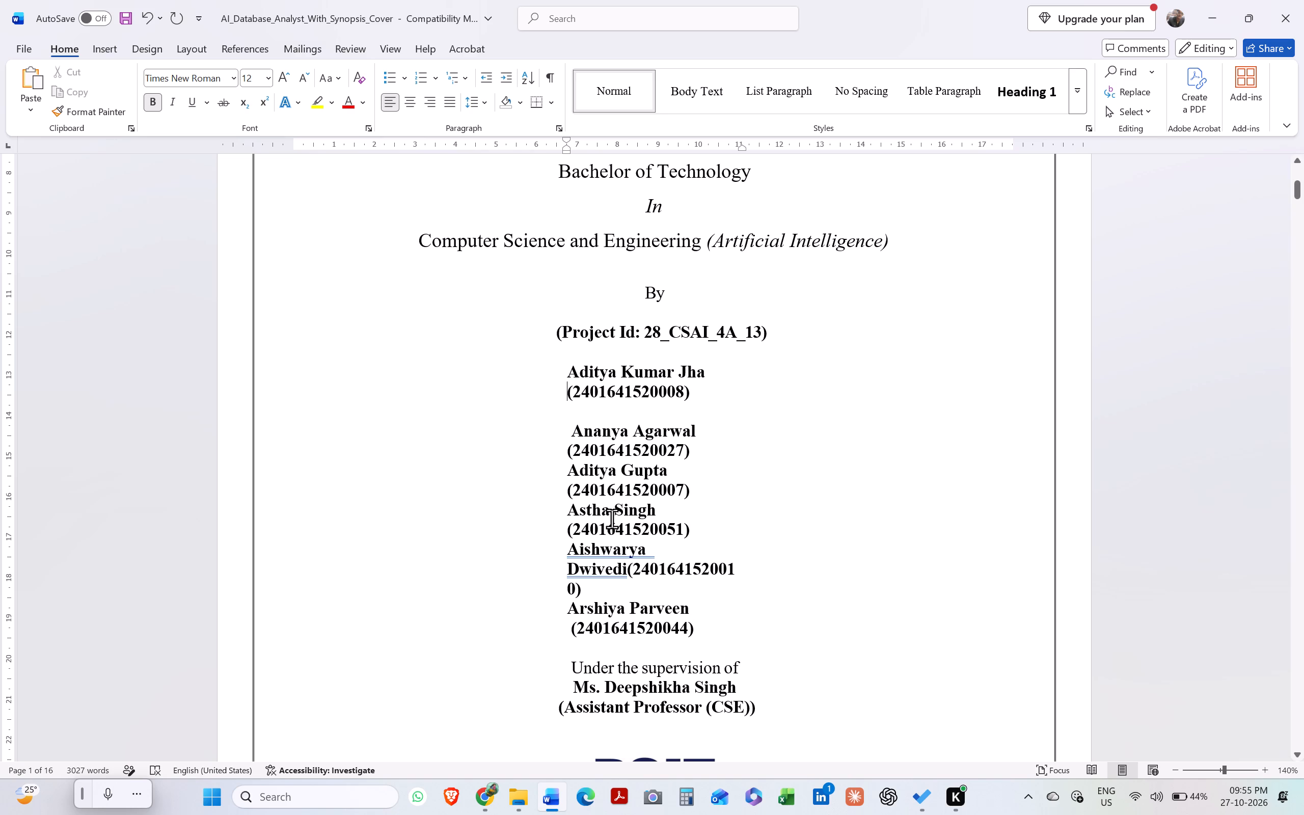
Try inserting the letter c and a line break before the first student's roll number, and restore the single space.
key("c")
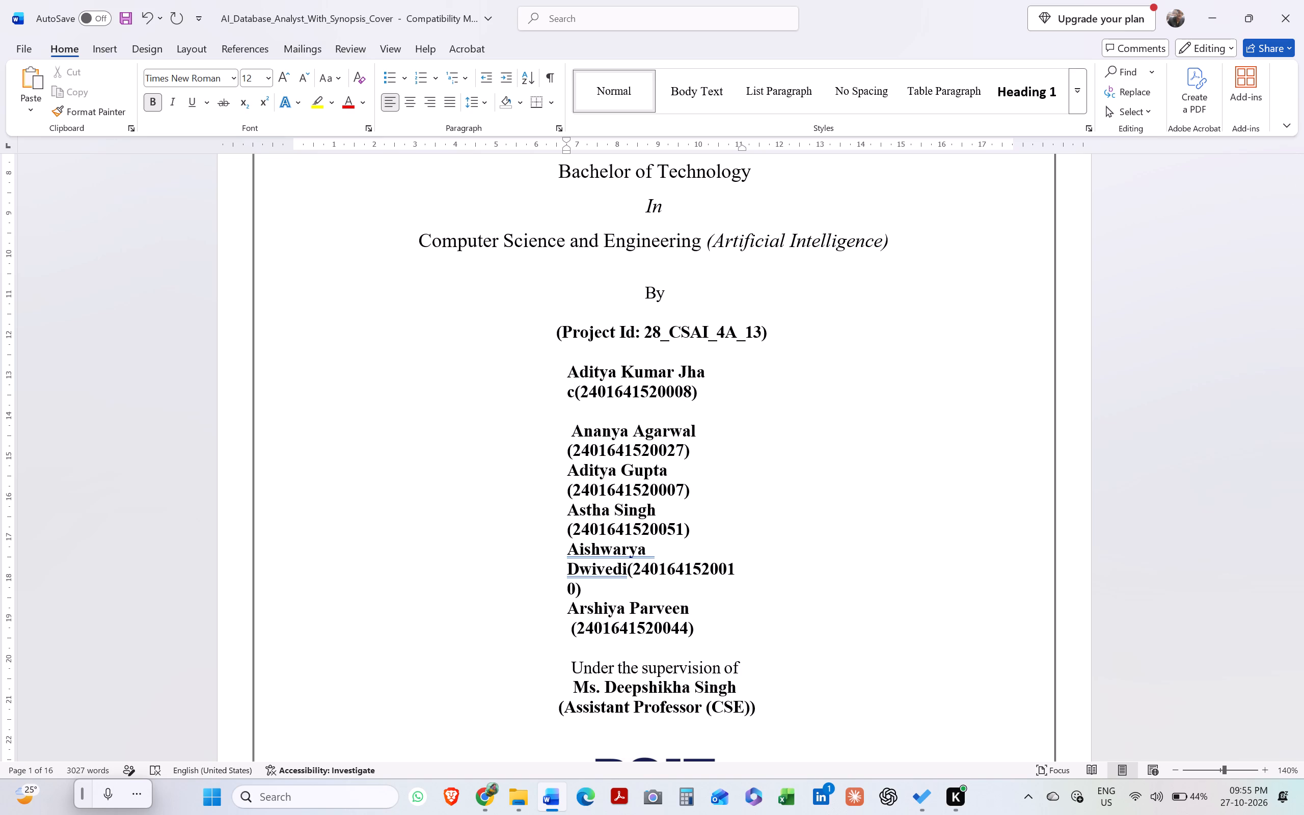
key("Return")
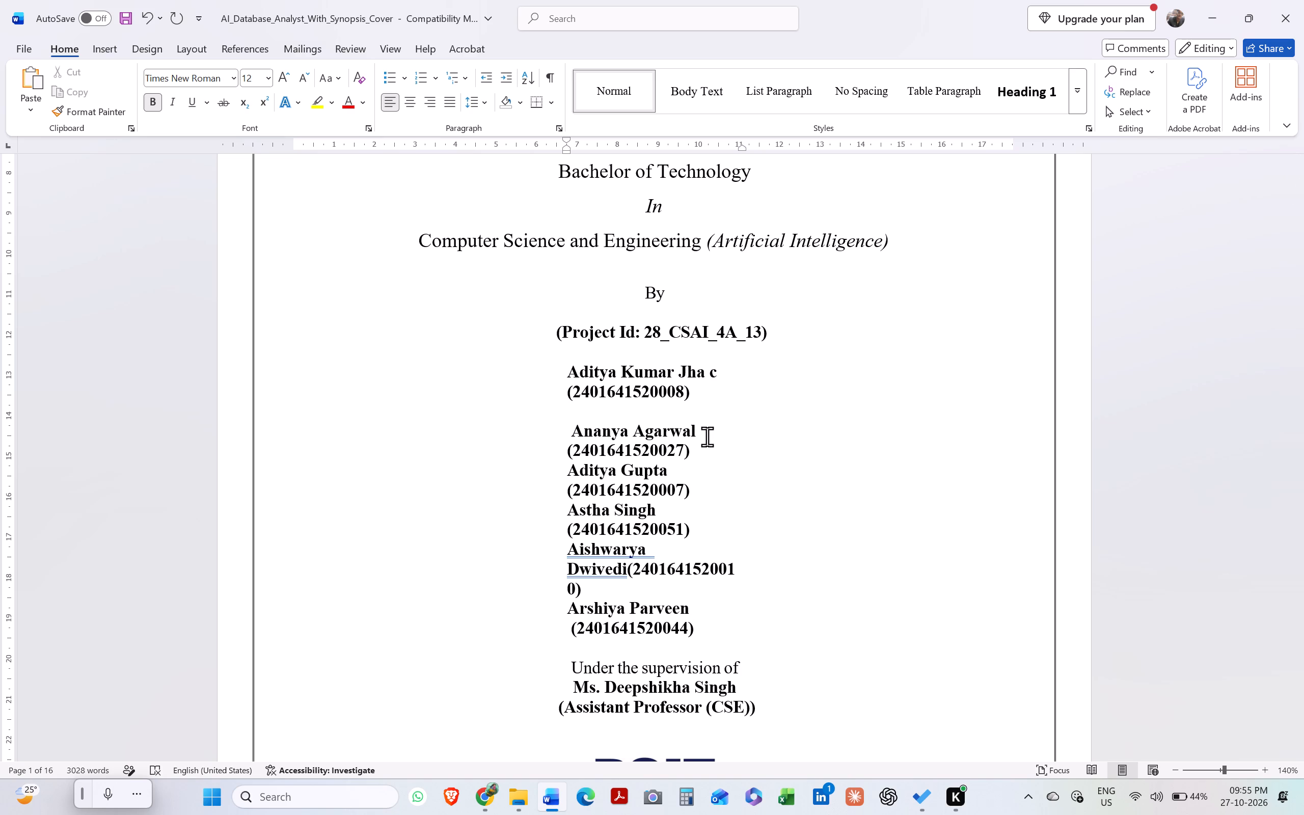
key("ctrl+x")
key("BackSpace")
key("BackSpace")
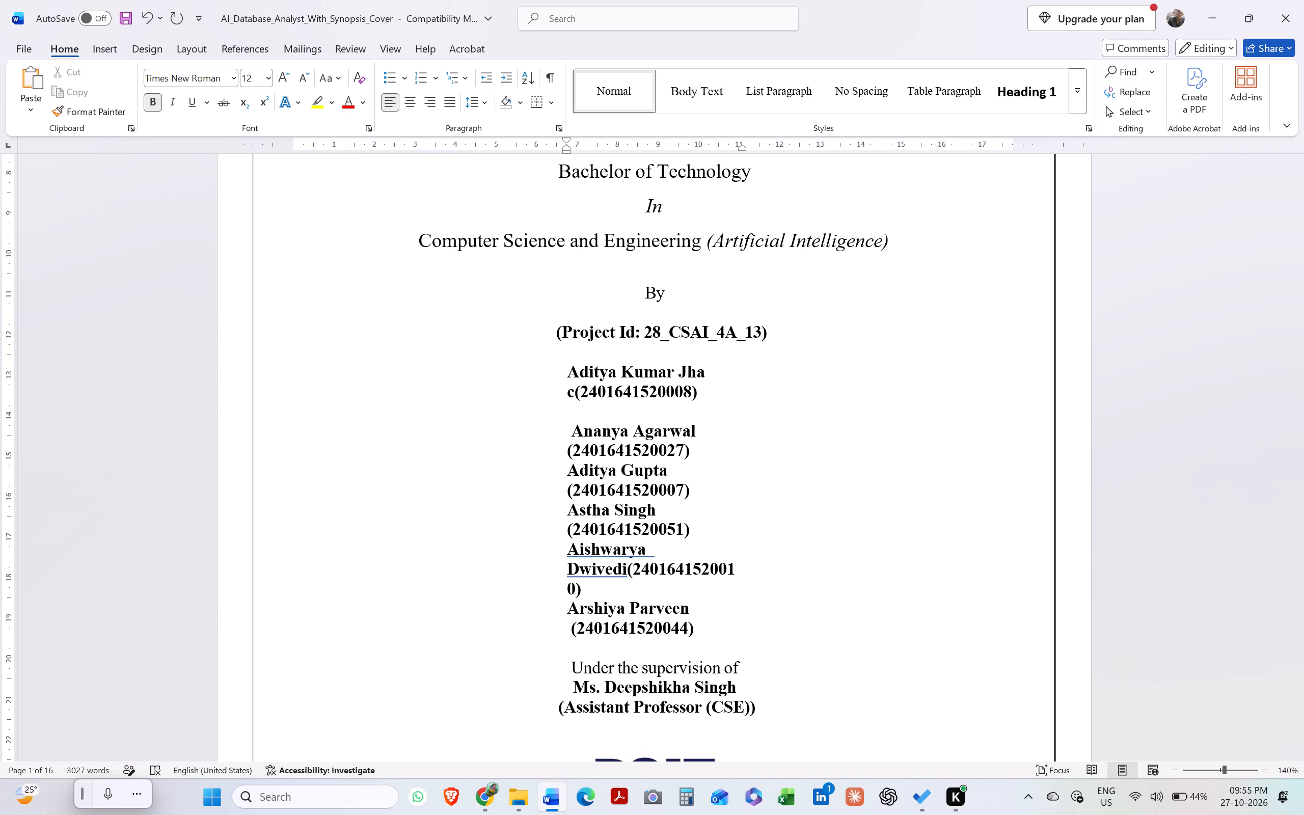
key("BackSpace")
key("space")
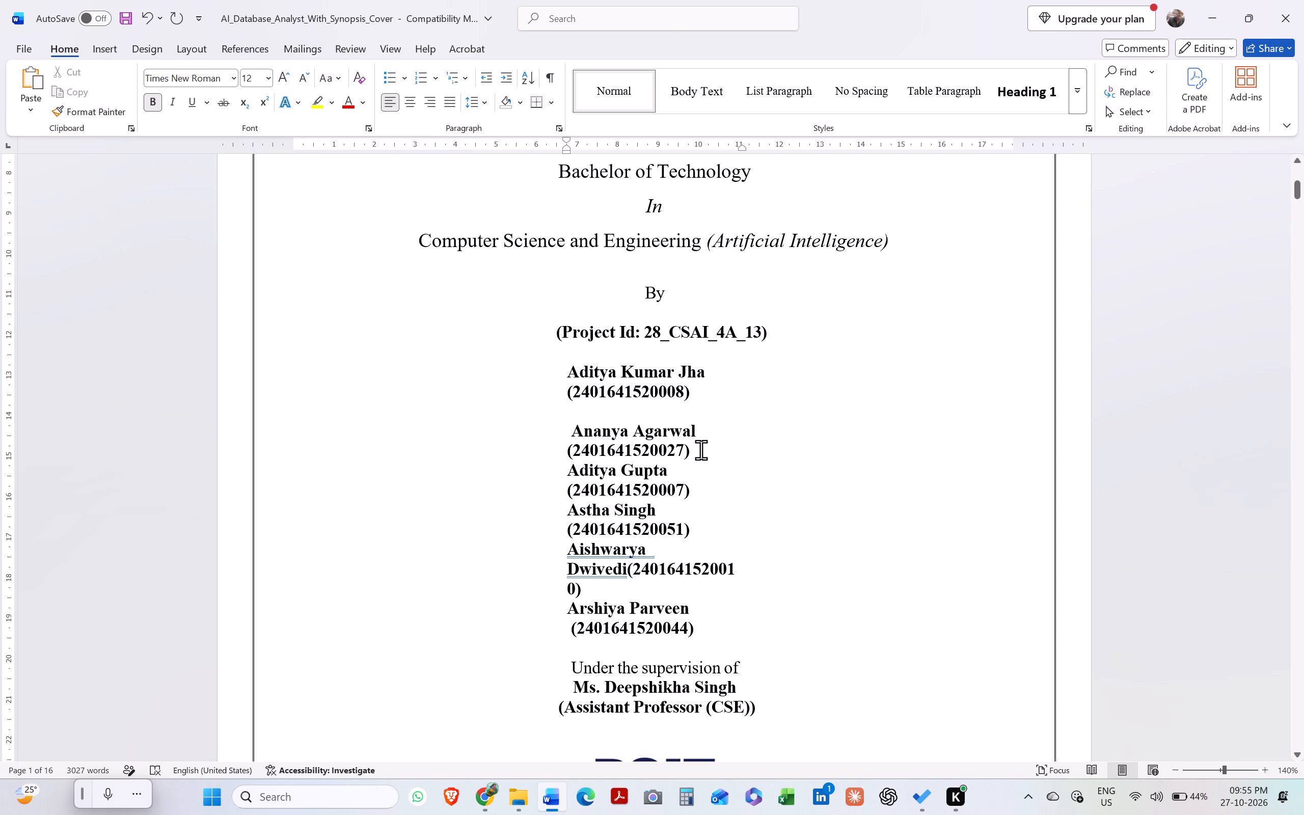
Insert an empty line after each of the second, third, fourth and fifth students' entries.
left_click(709, 451)
key("Return")
key("Return")
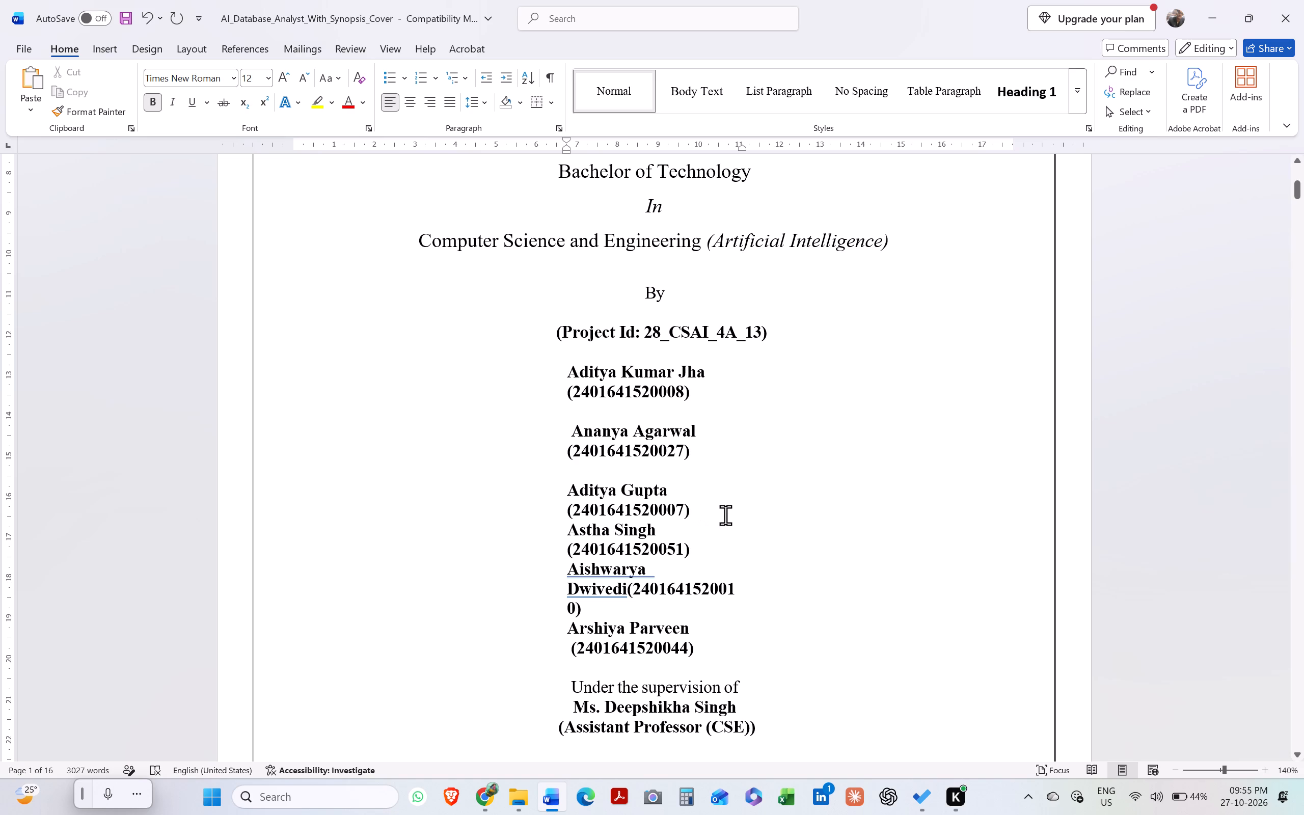
left_click(715, 505)
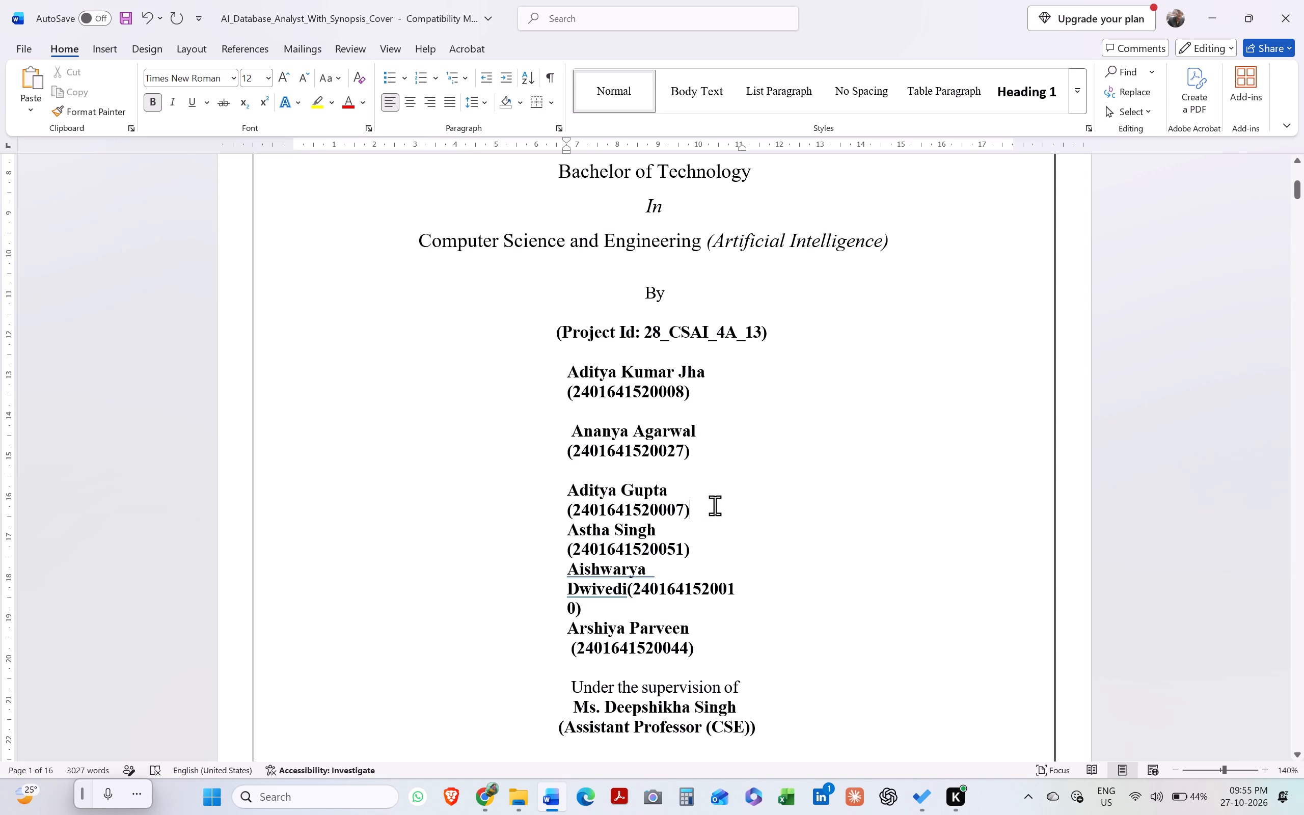
left_click(715, 505)
key("Return")
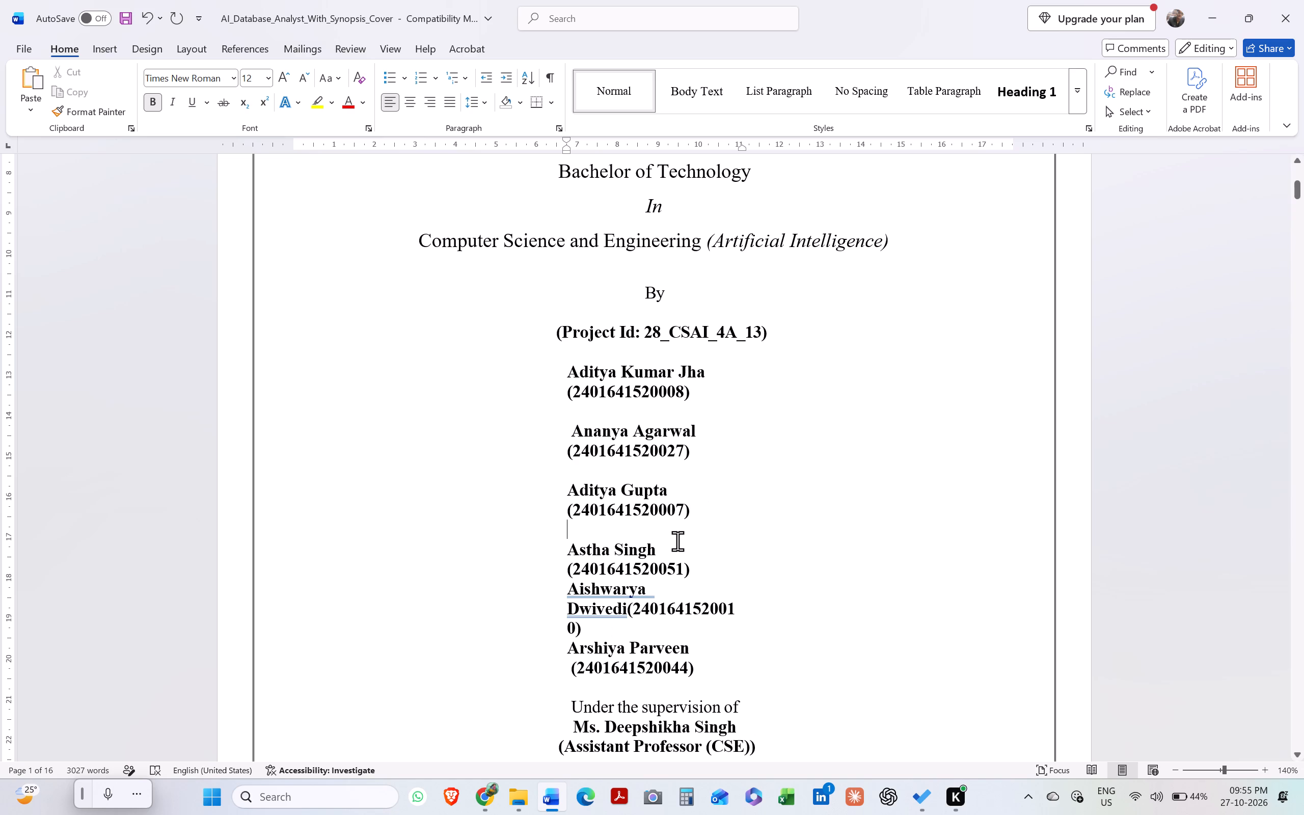
scroll(677, 541, "down", 1)
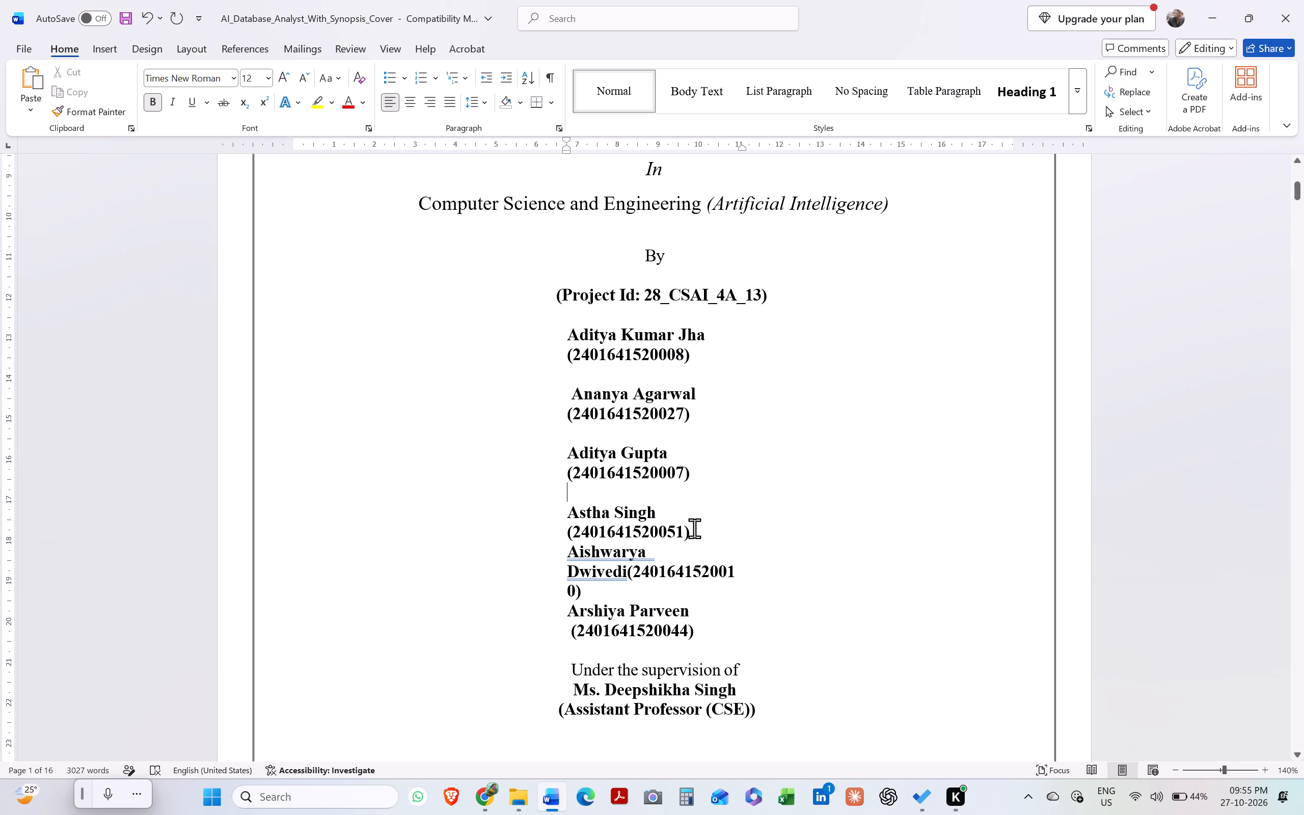
left_click(694, 528)
left_click(694, 528)
key("Return")
key("Return")
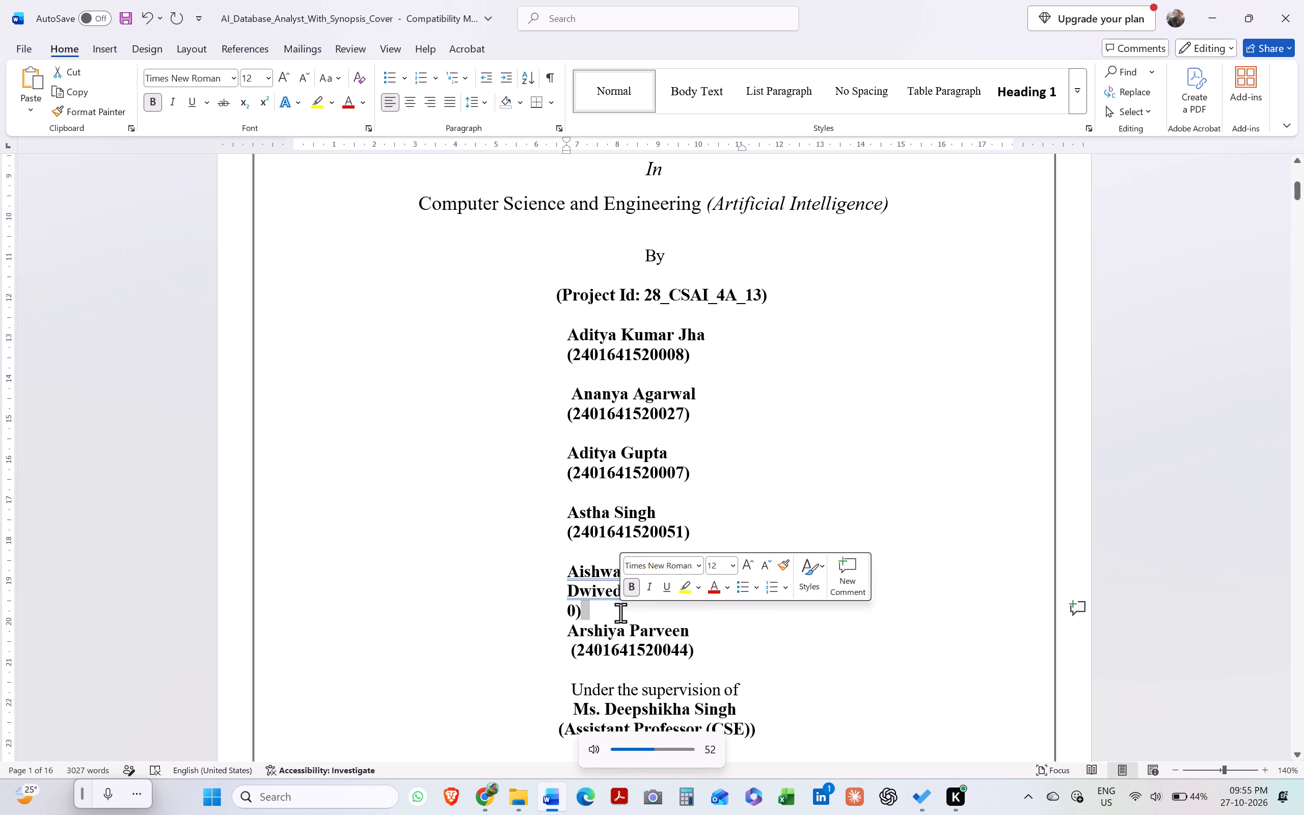
key("Return")
key("Return")
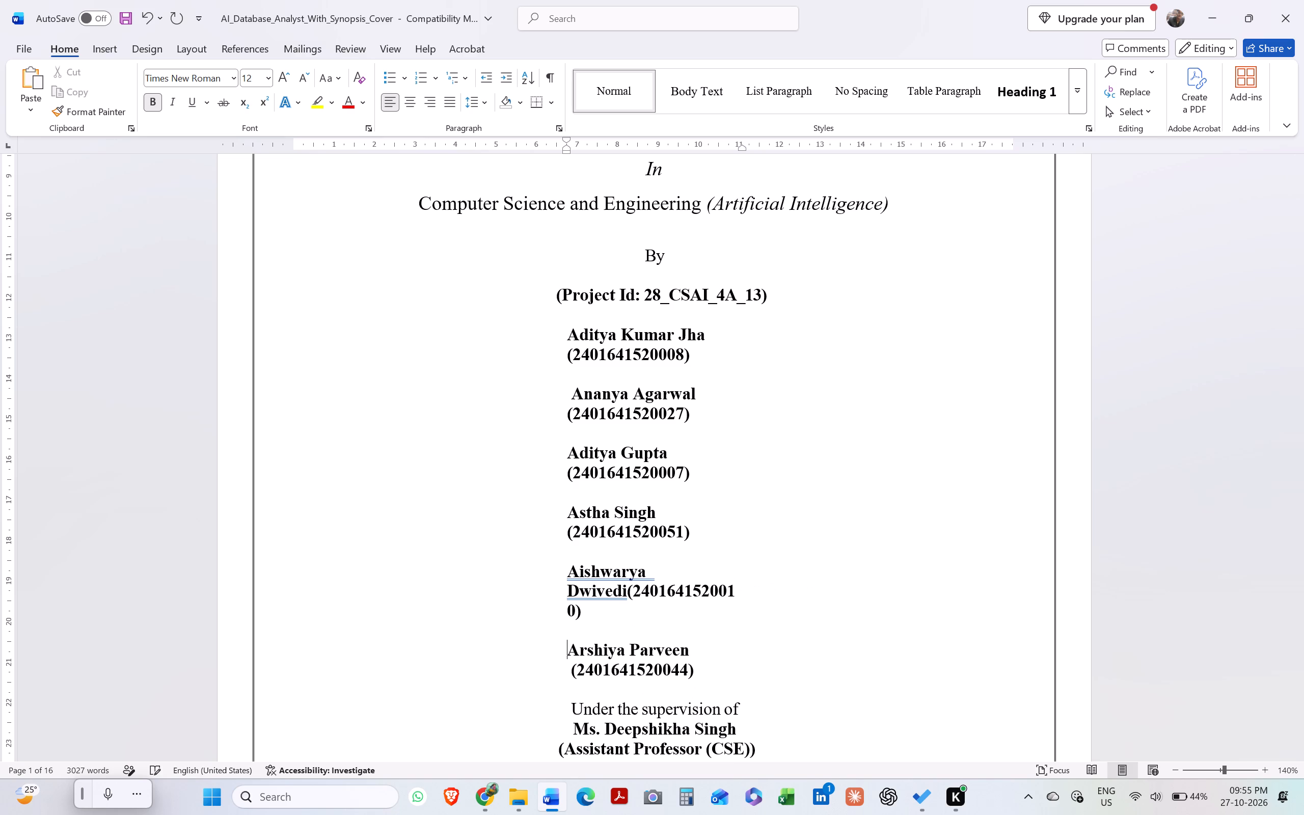
Review the synopsis from the cover through the References section at reduced zoom, and return to the student list on the cover.
scroll(620, 613, "down", 3)
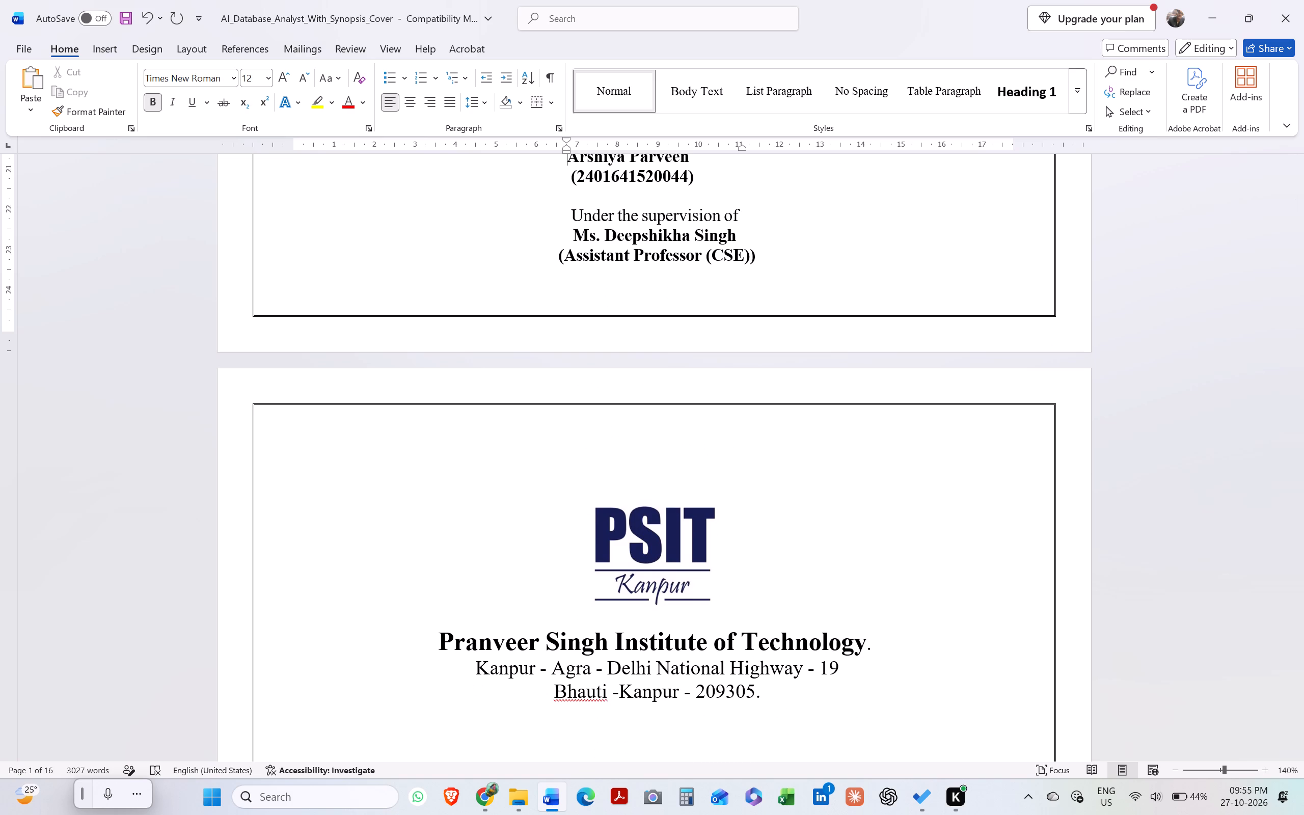
scroll(620, 613, "down", 4)
scroll(620, 613, "down", 5, "ctrl")
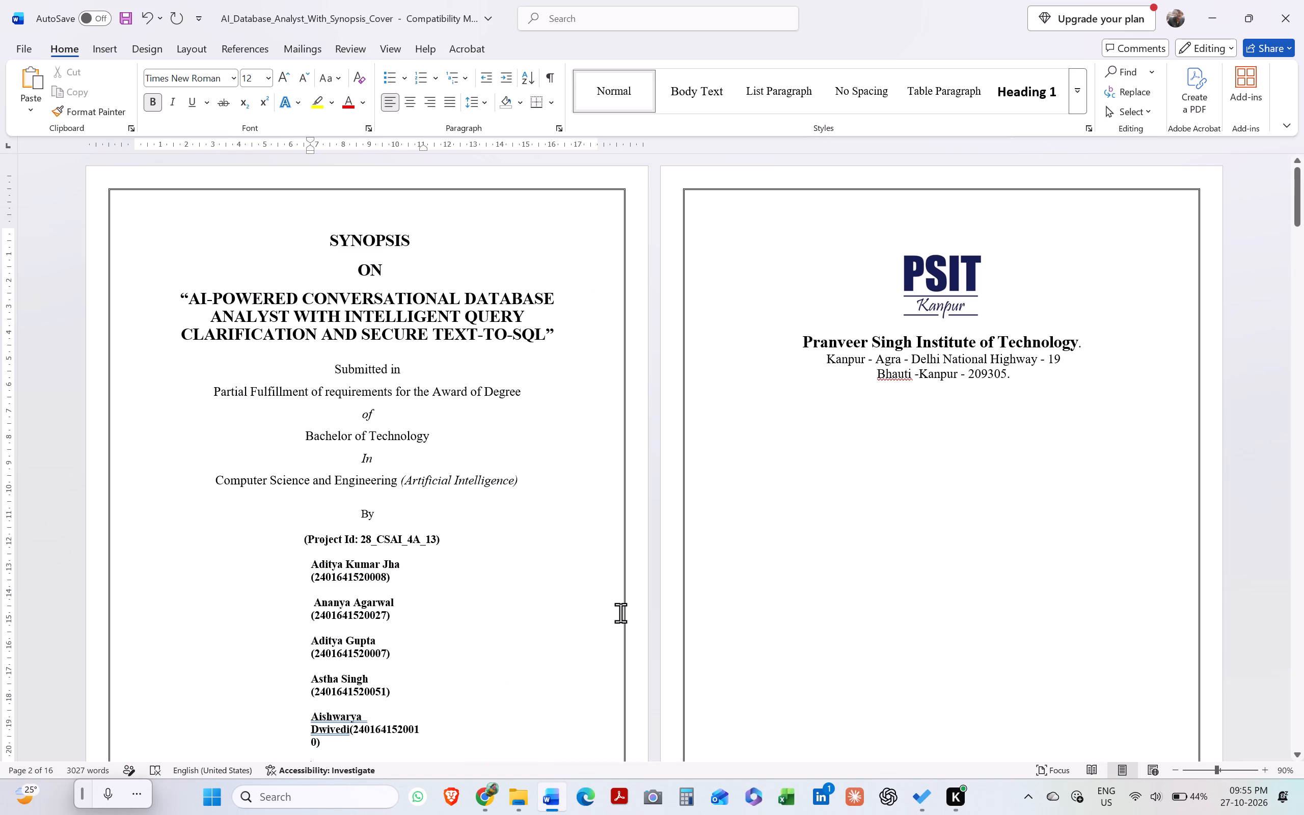
scroll(620, 613, "down", 1, "ctrl")
scroll(620, 613, "down", 4)
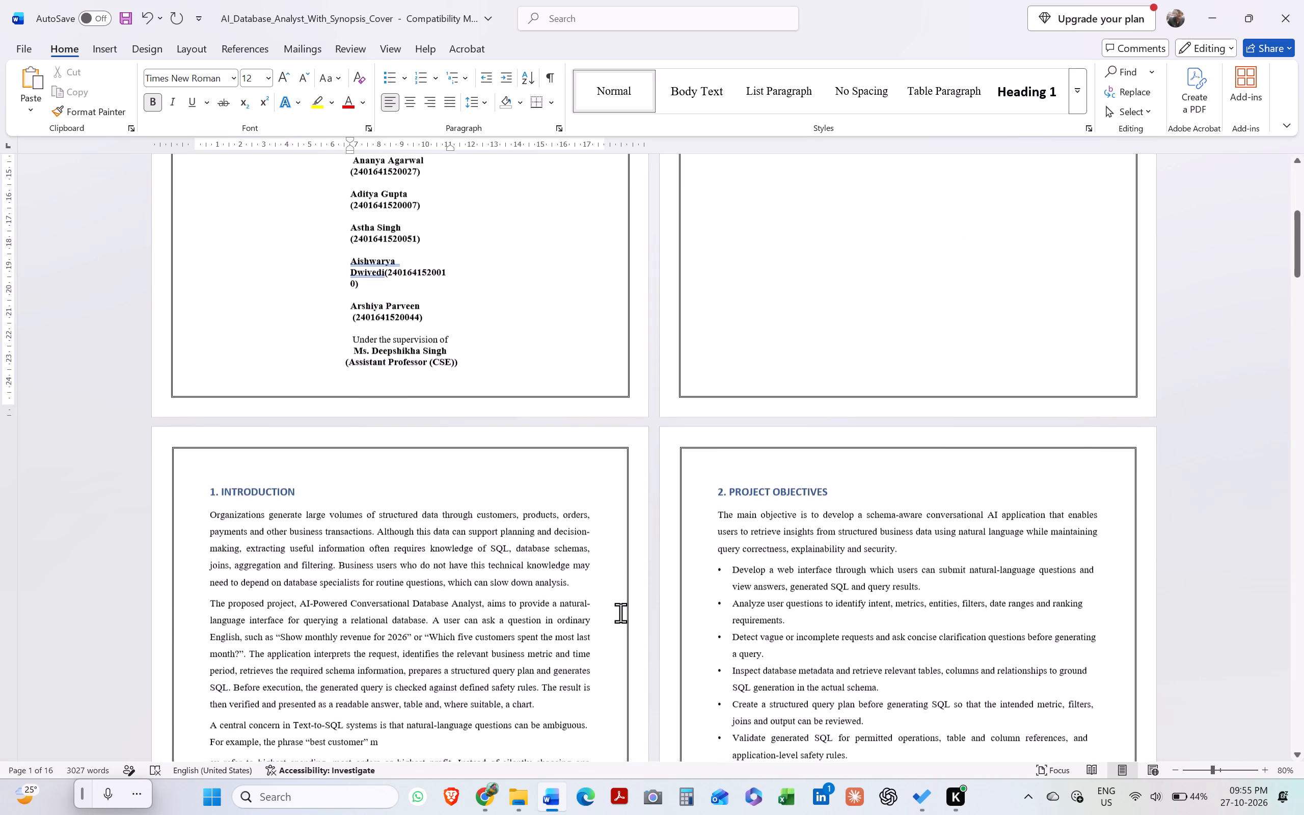
scroll(620, 613, "down", 9)
scroll(620, 613, "down", 17)
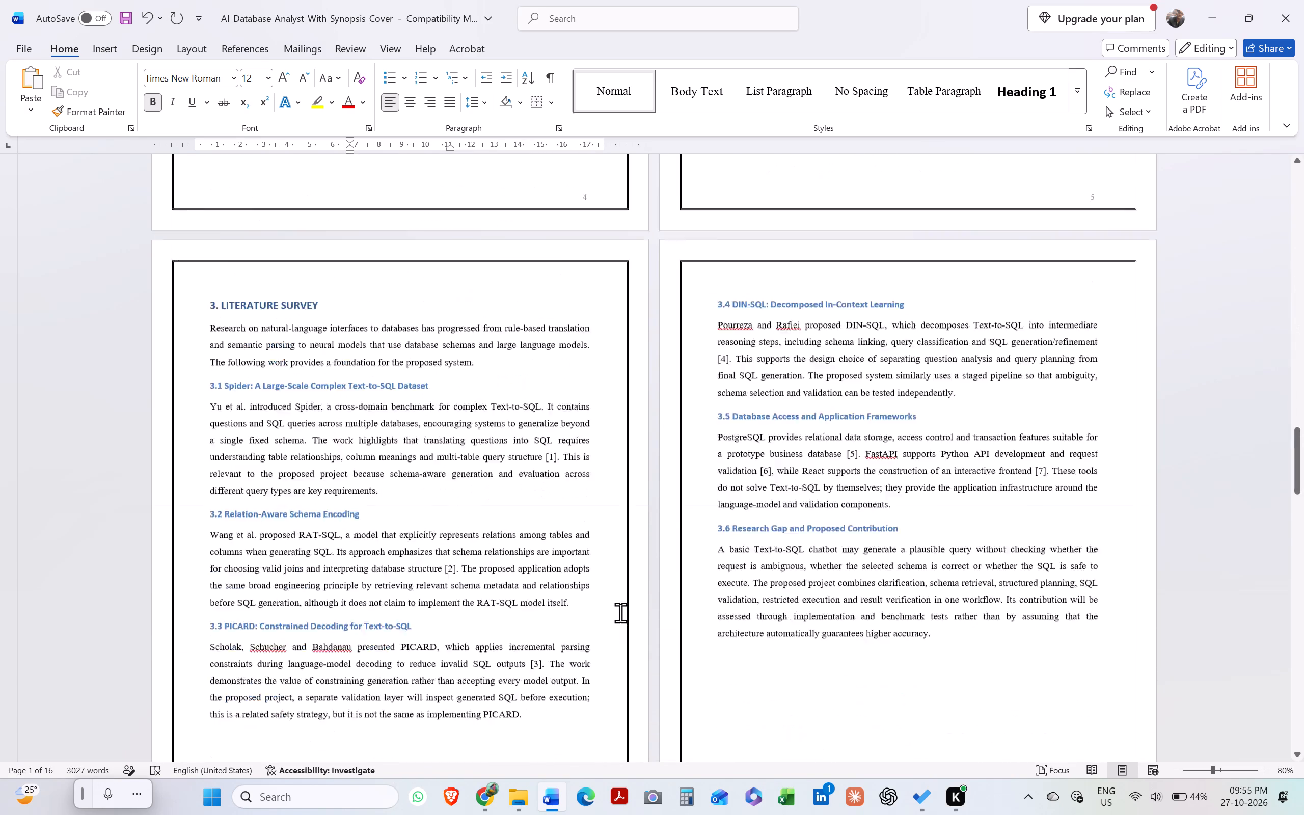
scroll(620, 613, "down", 20)
scroll(620, 613, "down", 20)
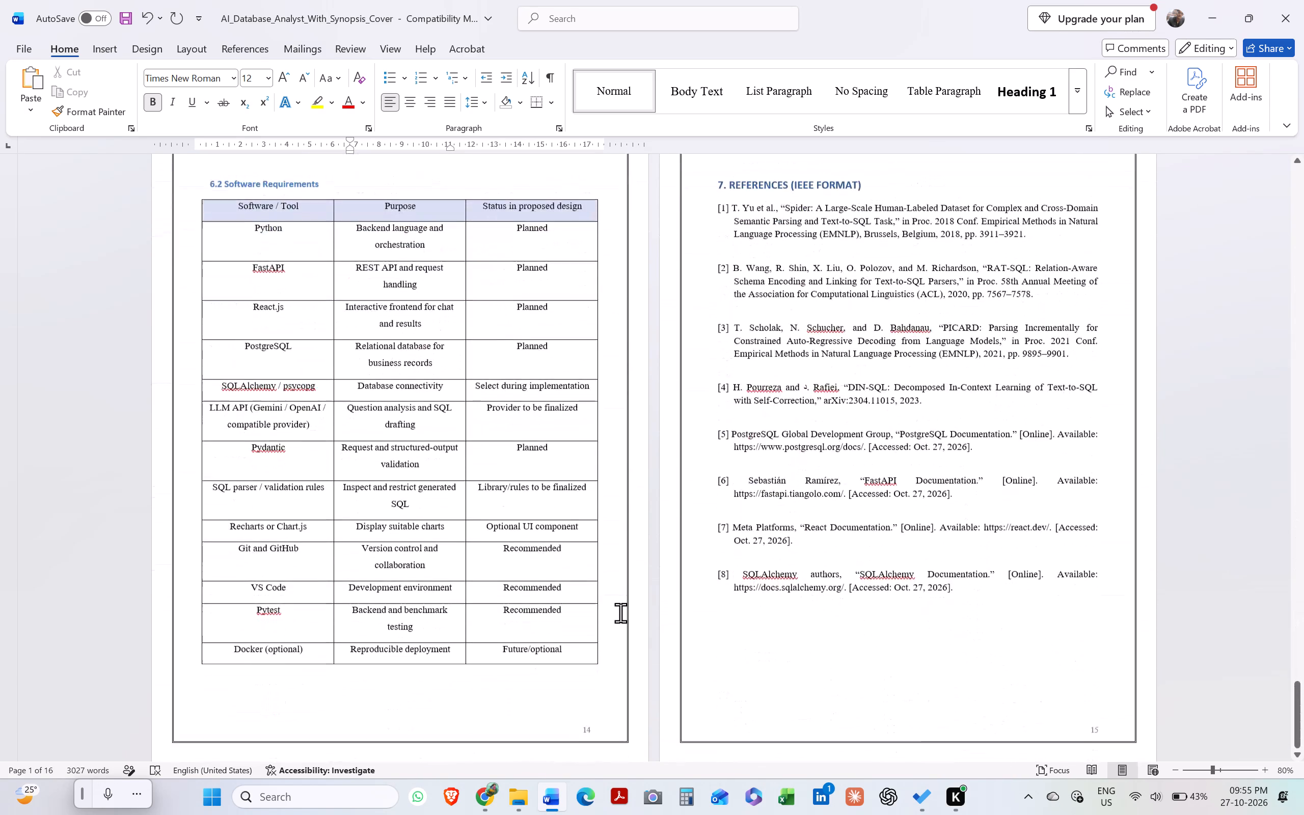
scroll(620, 613, "up", 19)
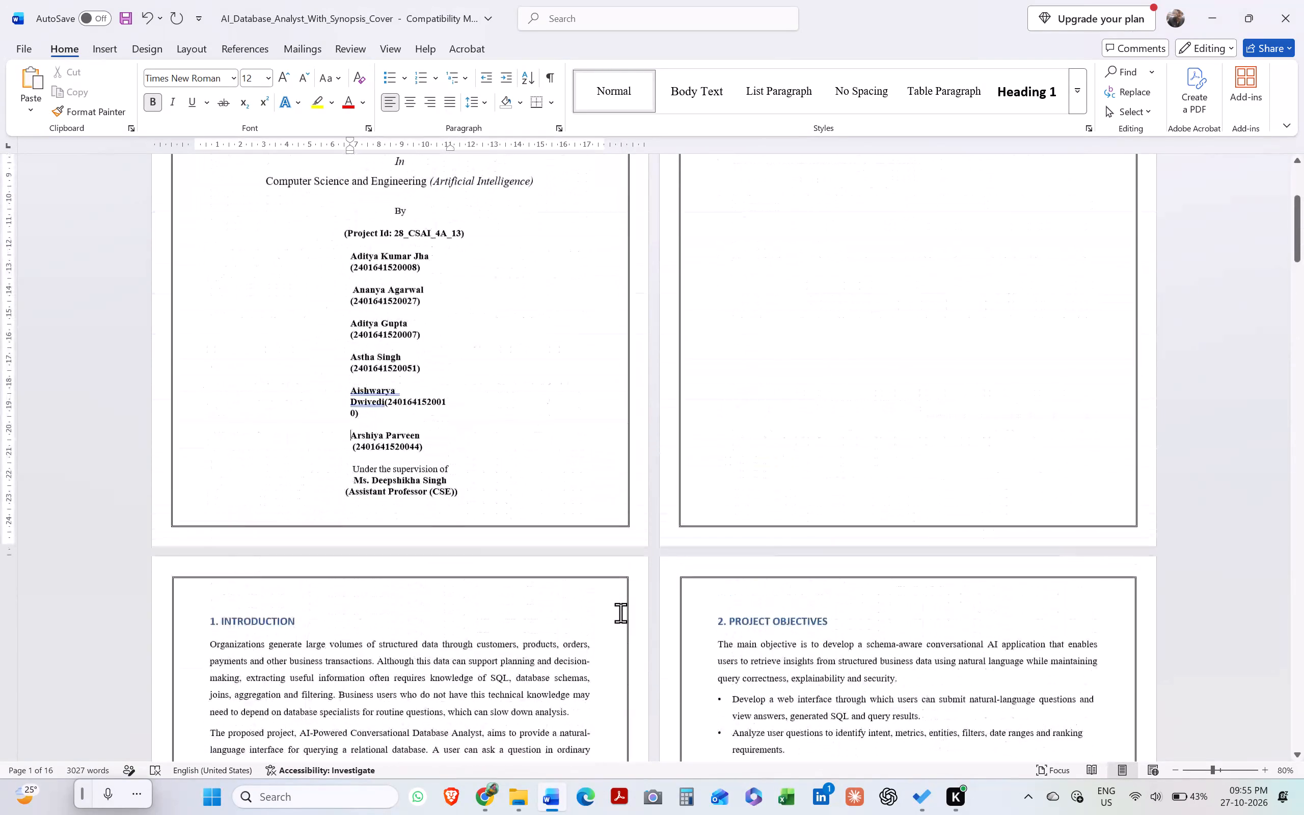
scroll(620, 613, "up", 2)
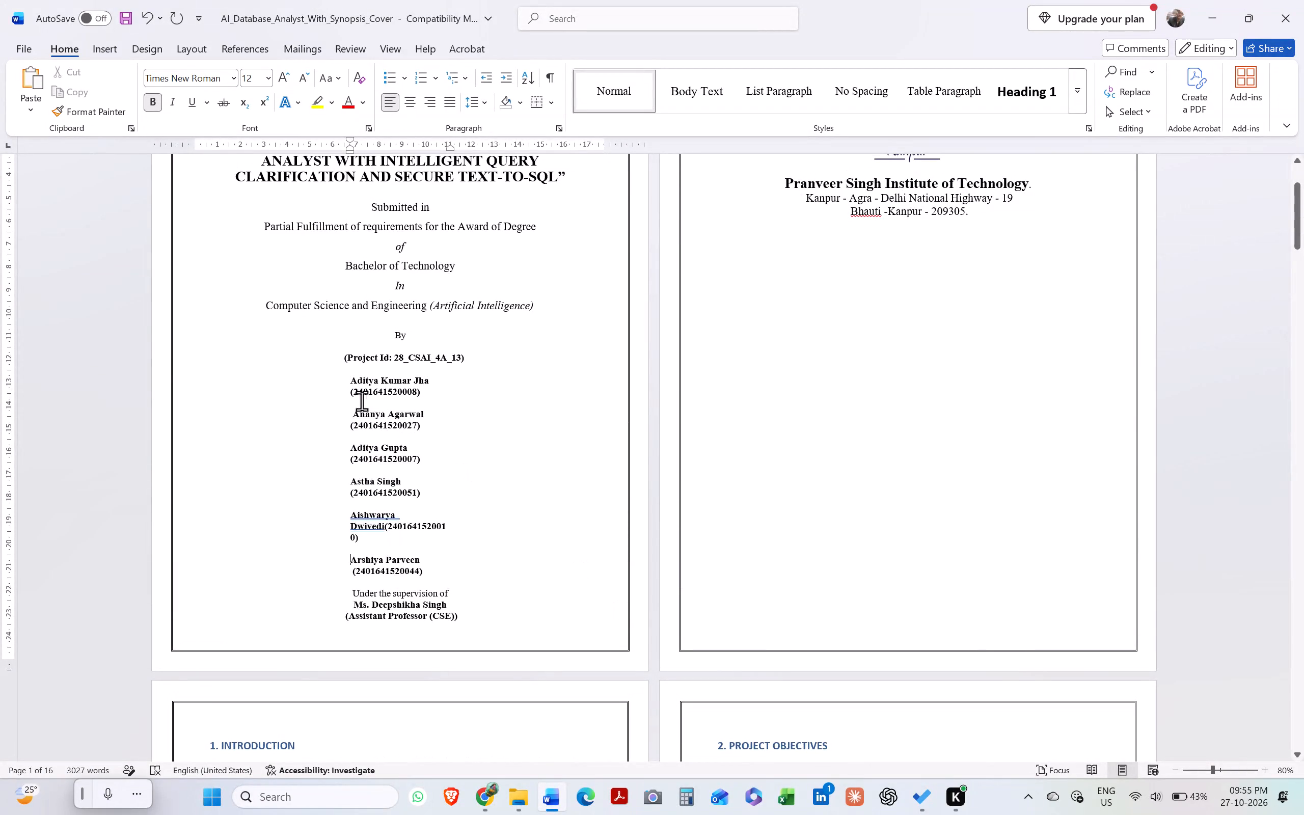
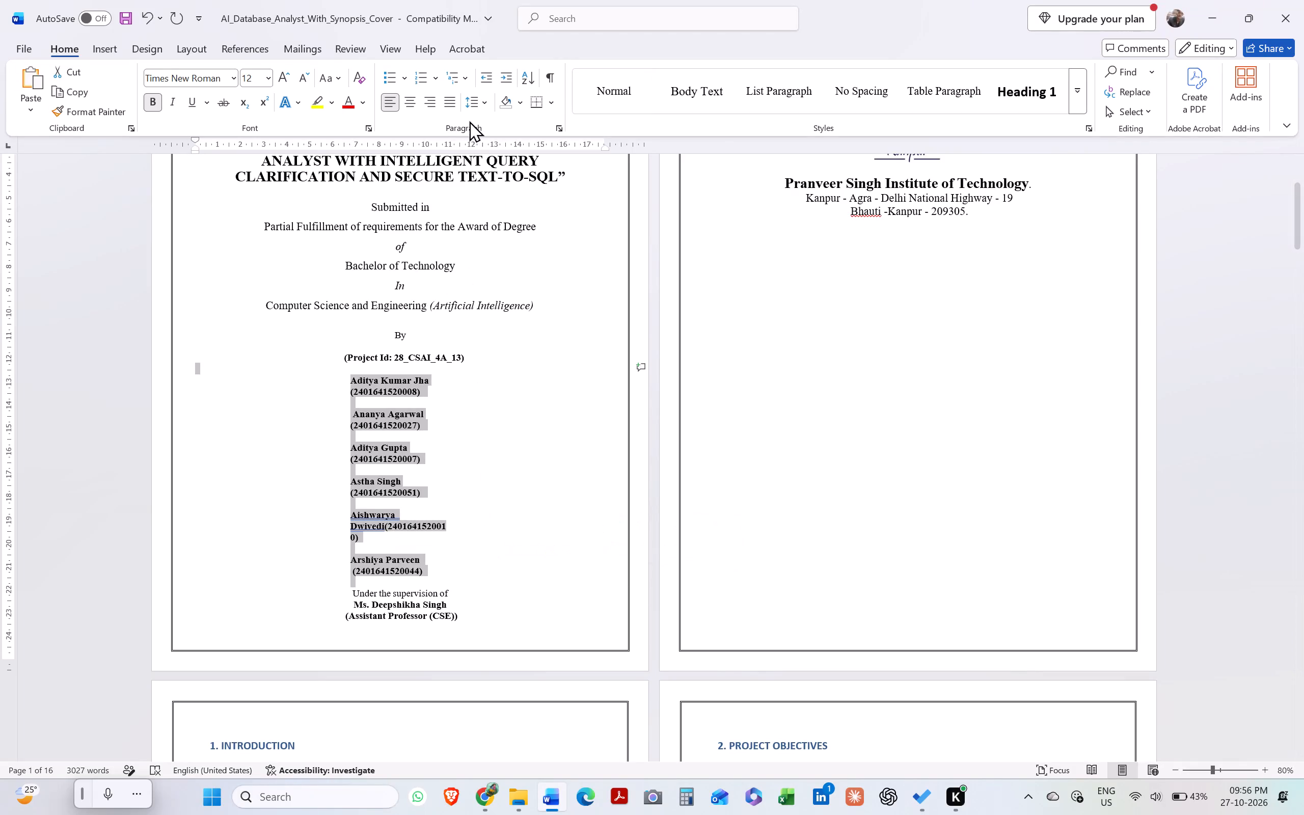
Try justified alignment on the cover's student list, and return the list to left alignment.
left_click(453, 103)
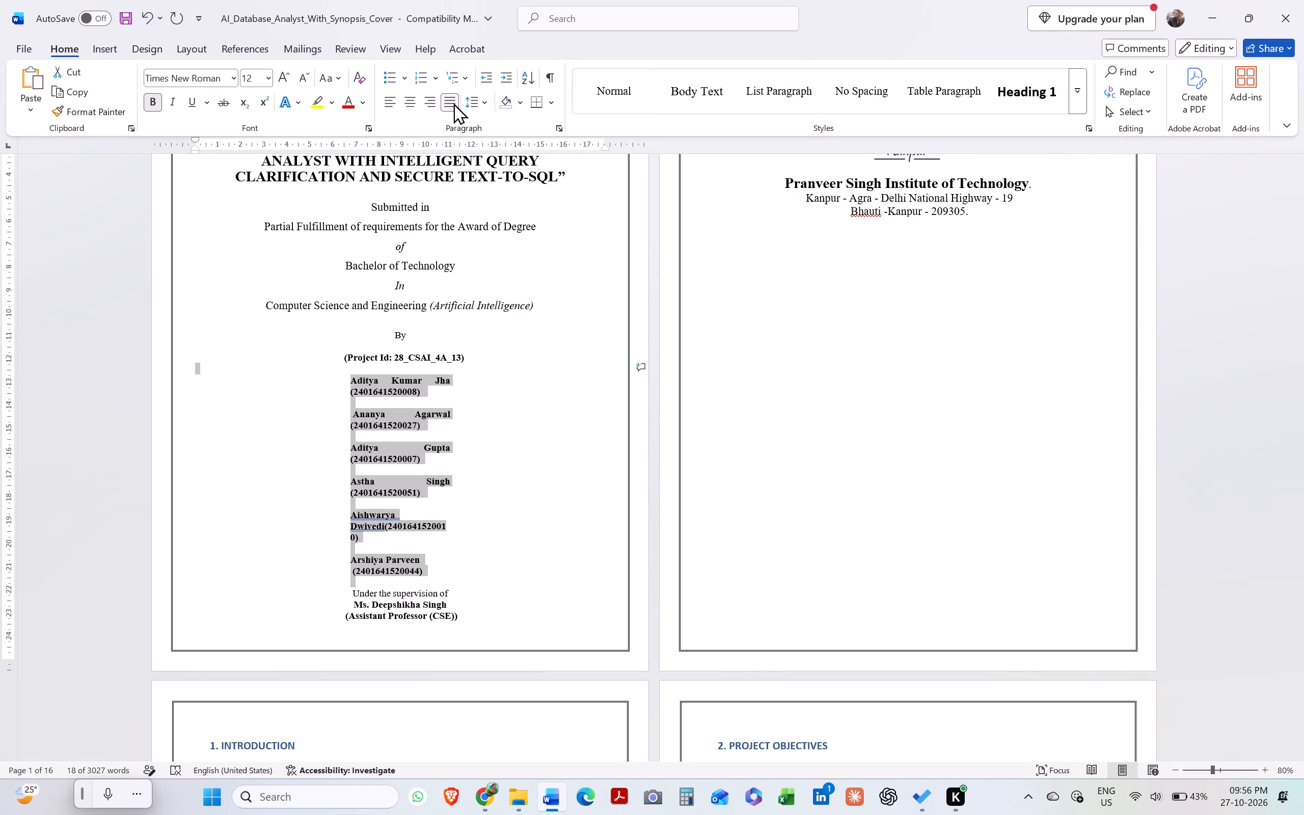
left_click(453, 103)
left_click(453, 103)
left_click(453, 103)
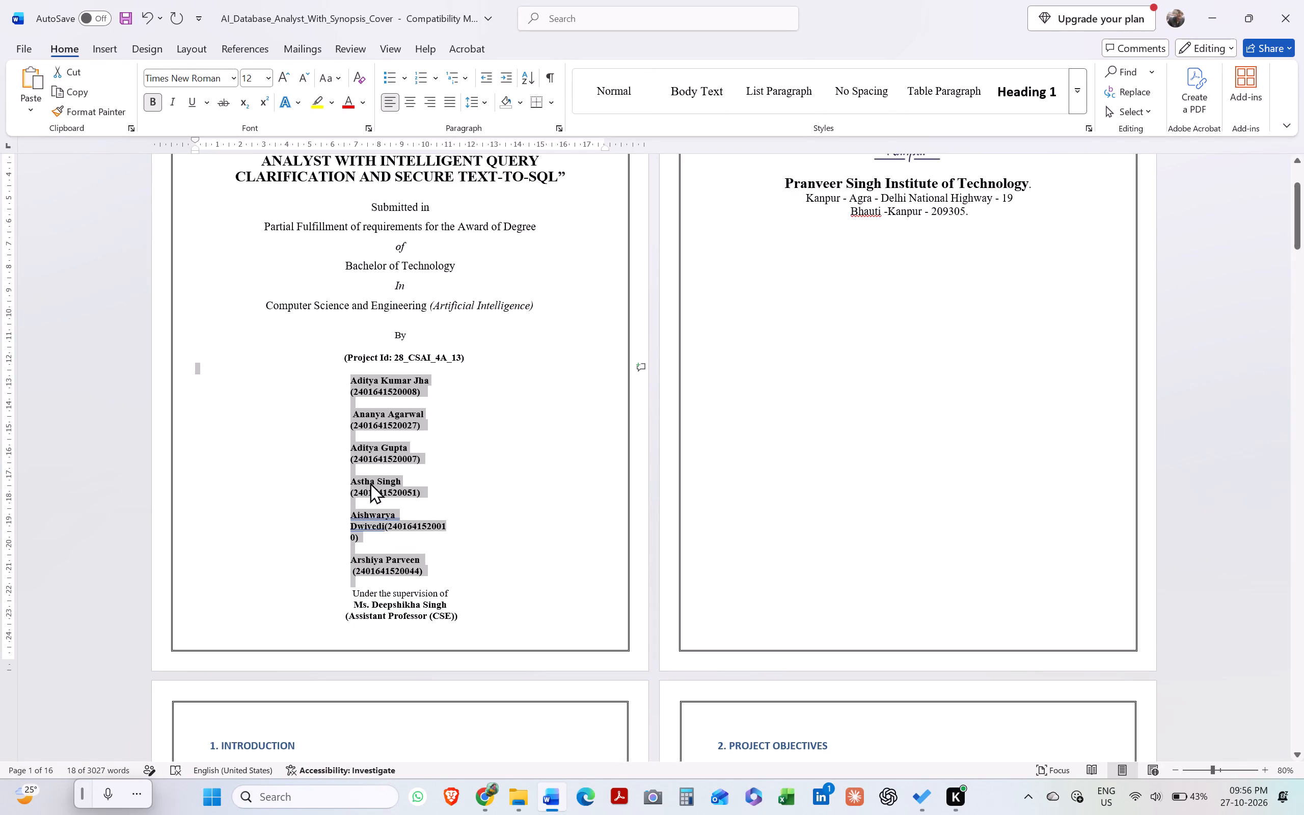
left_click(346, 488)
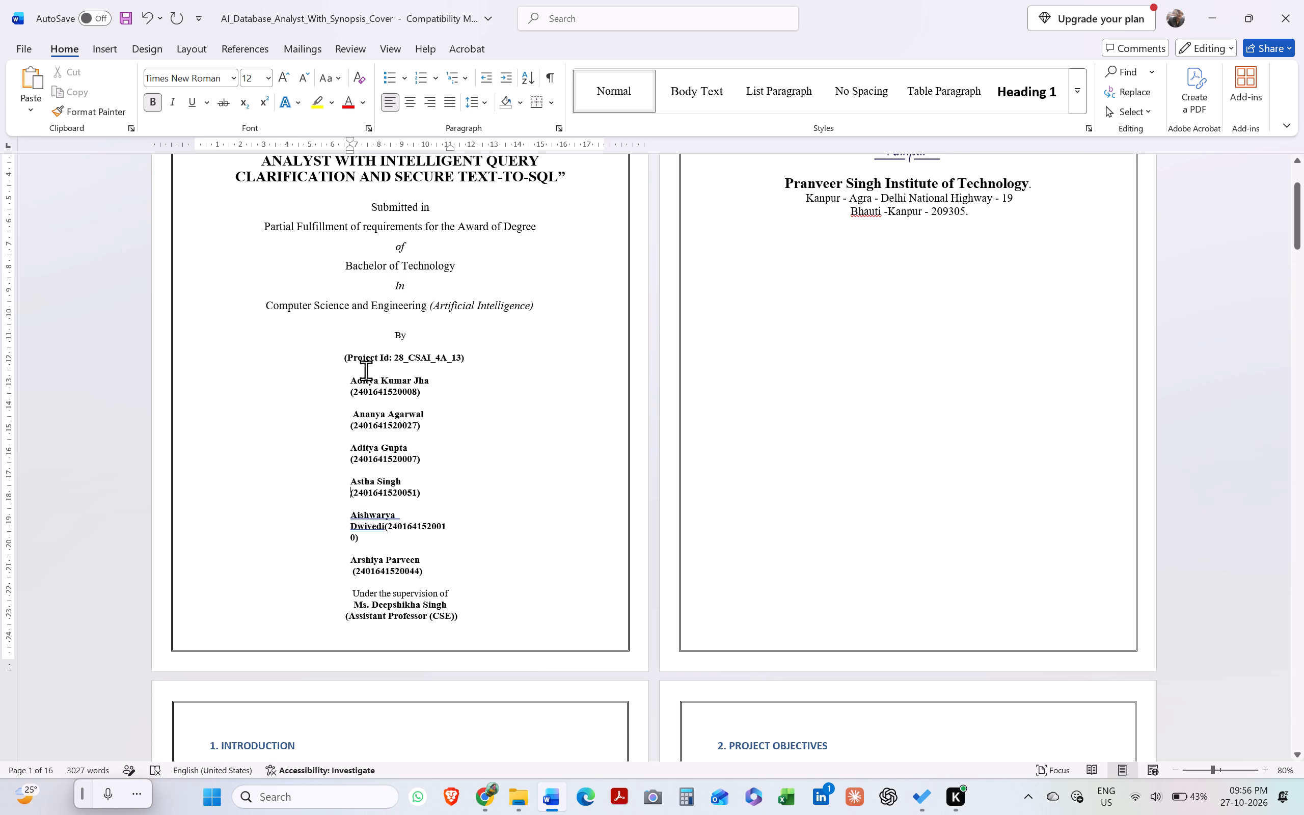
Remove the bold formatting from the first student's name and roll number on the cover.
left_click_drag(321, 376, 421, 389)
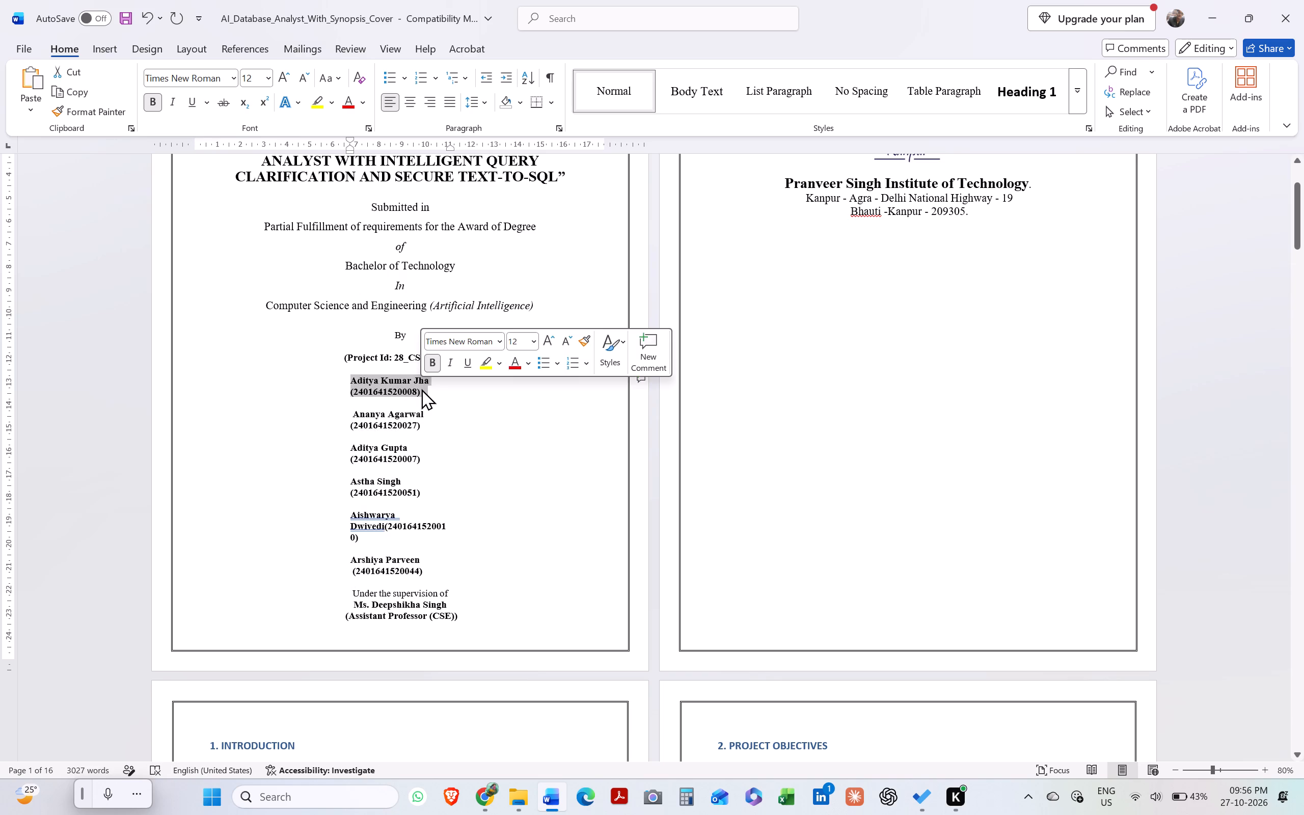
left_click(161, 103)
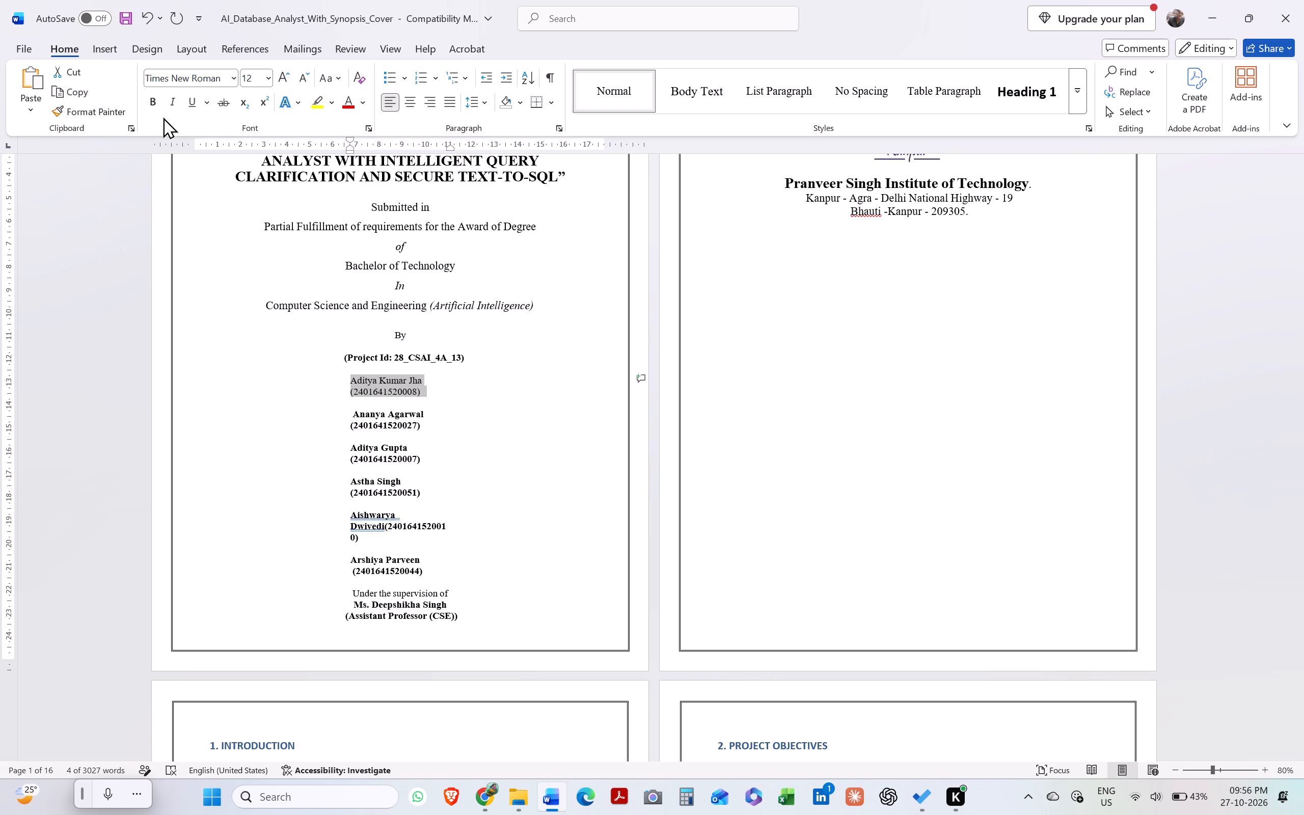
left_click(410, 410)
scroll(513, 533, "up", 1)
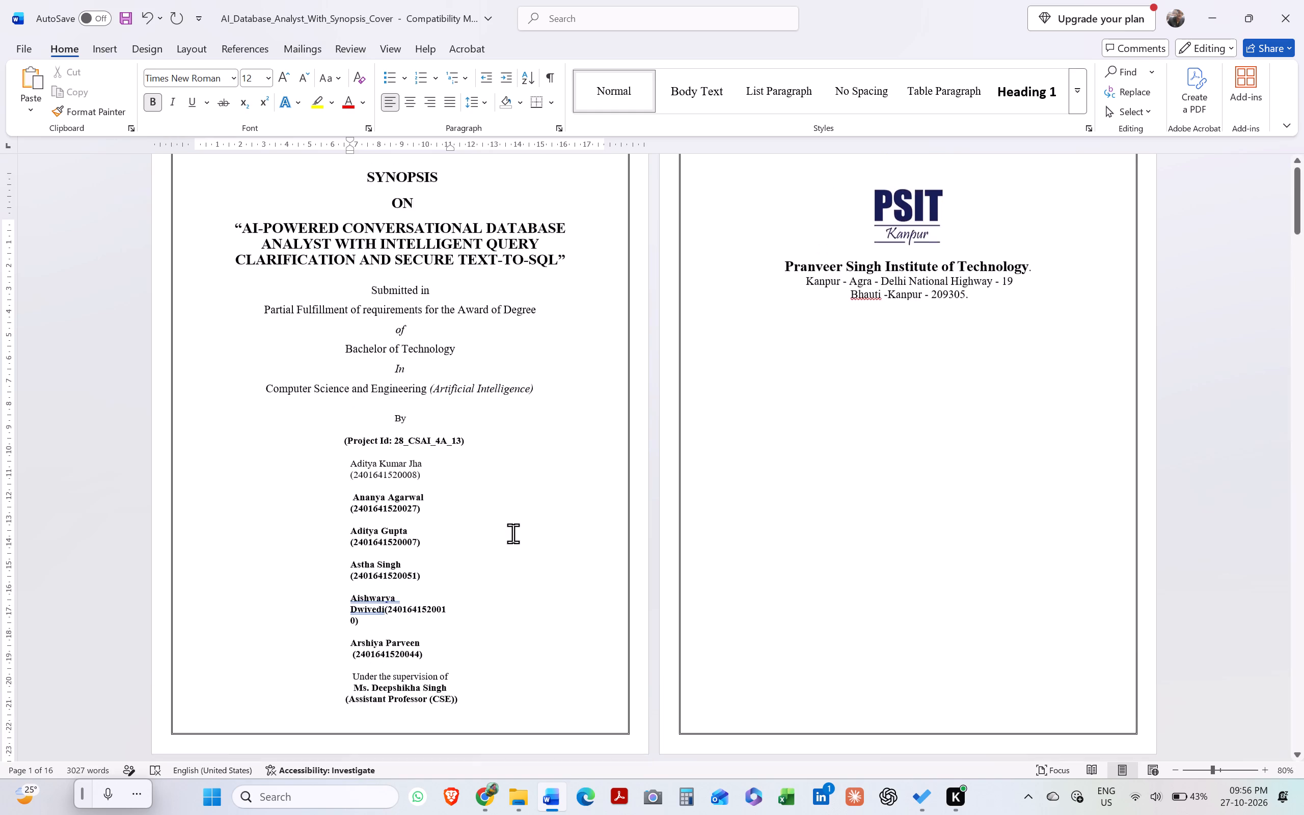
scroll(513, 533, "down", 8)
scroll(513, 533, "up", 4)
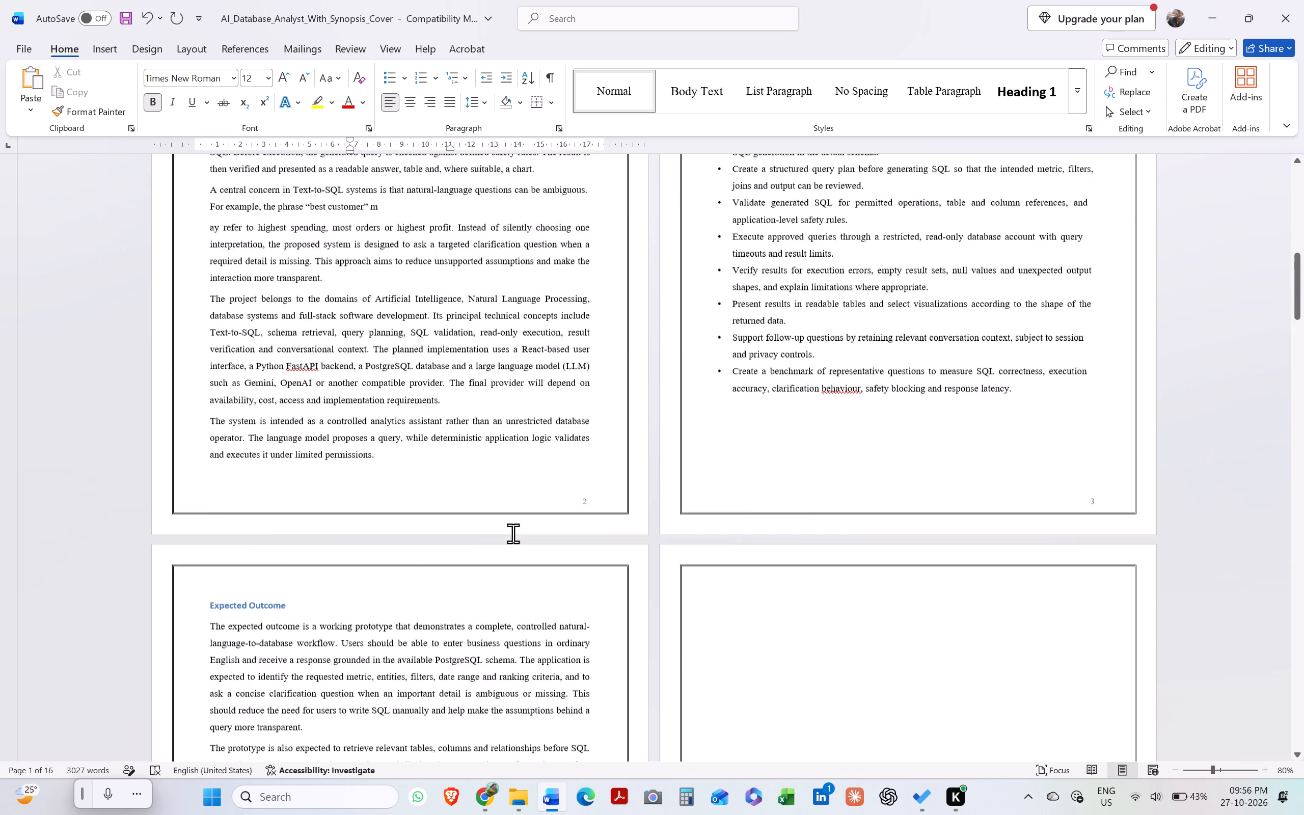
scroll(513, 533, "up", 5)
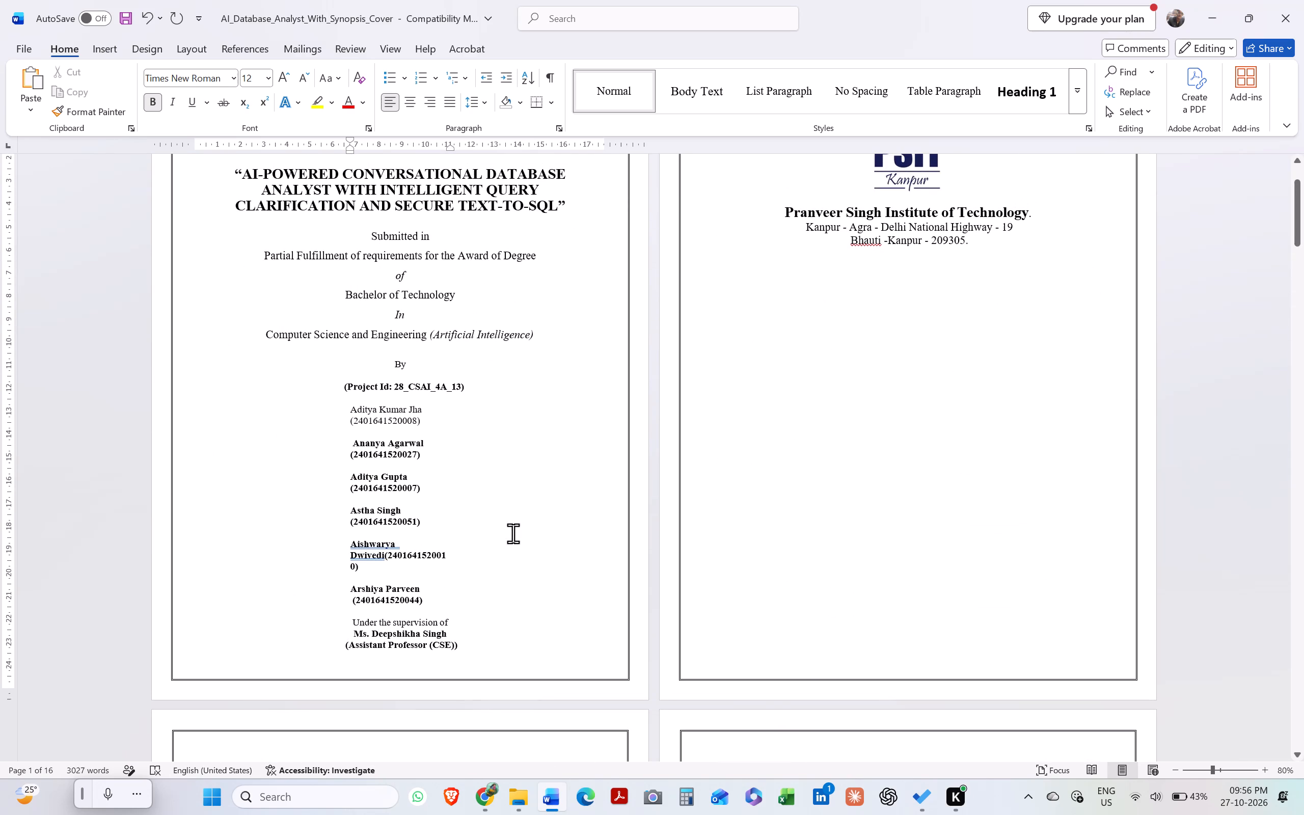
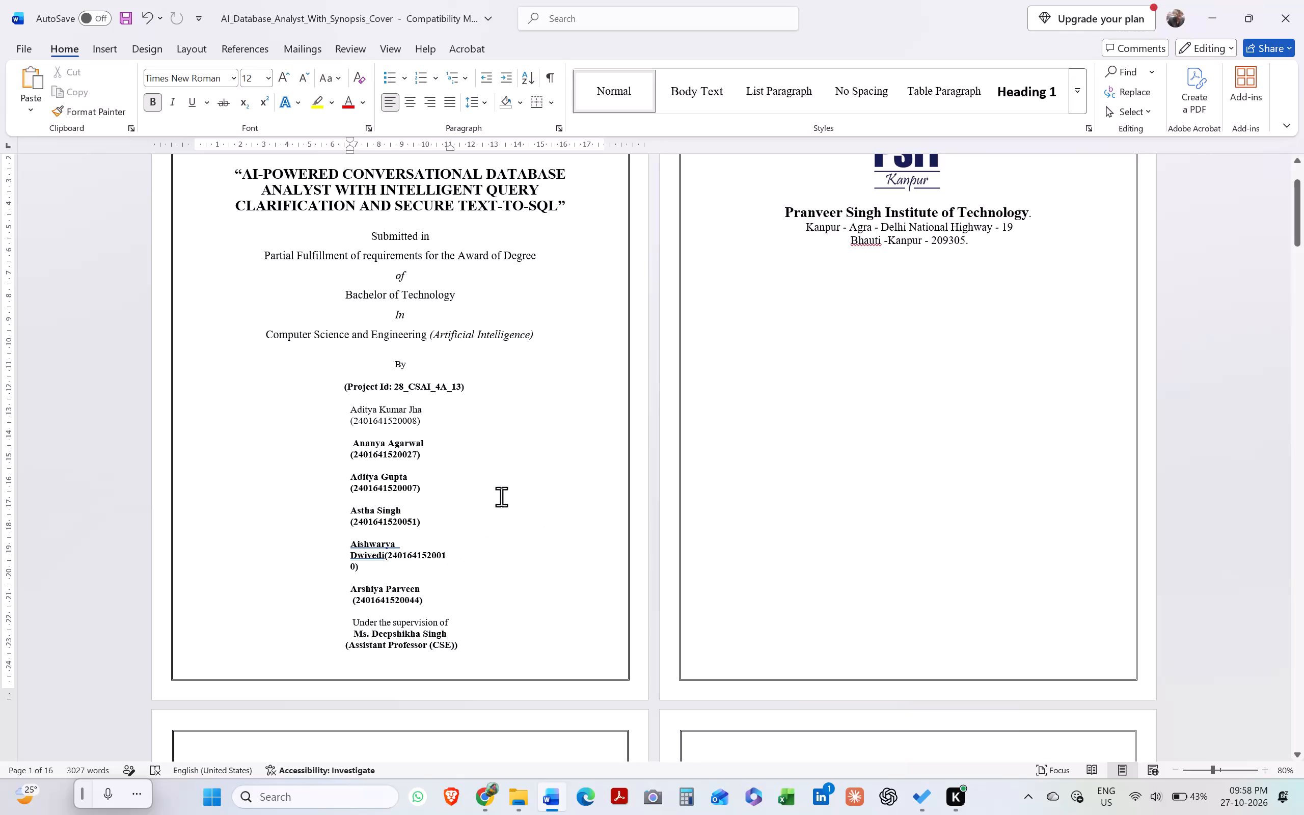
Remove the line break between the second student's name and roll number on the cover.
left_click(364, 452)
left_click(352, 454)
key("Left")
key("BackSpace")
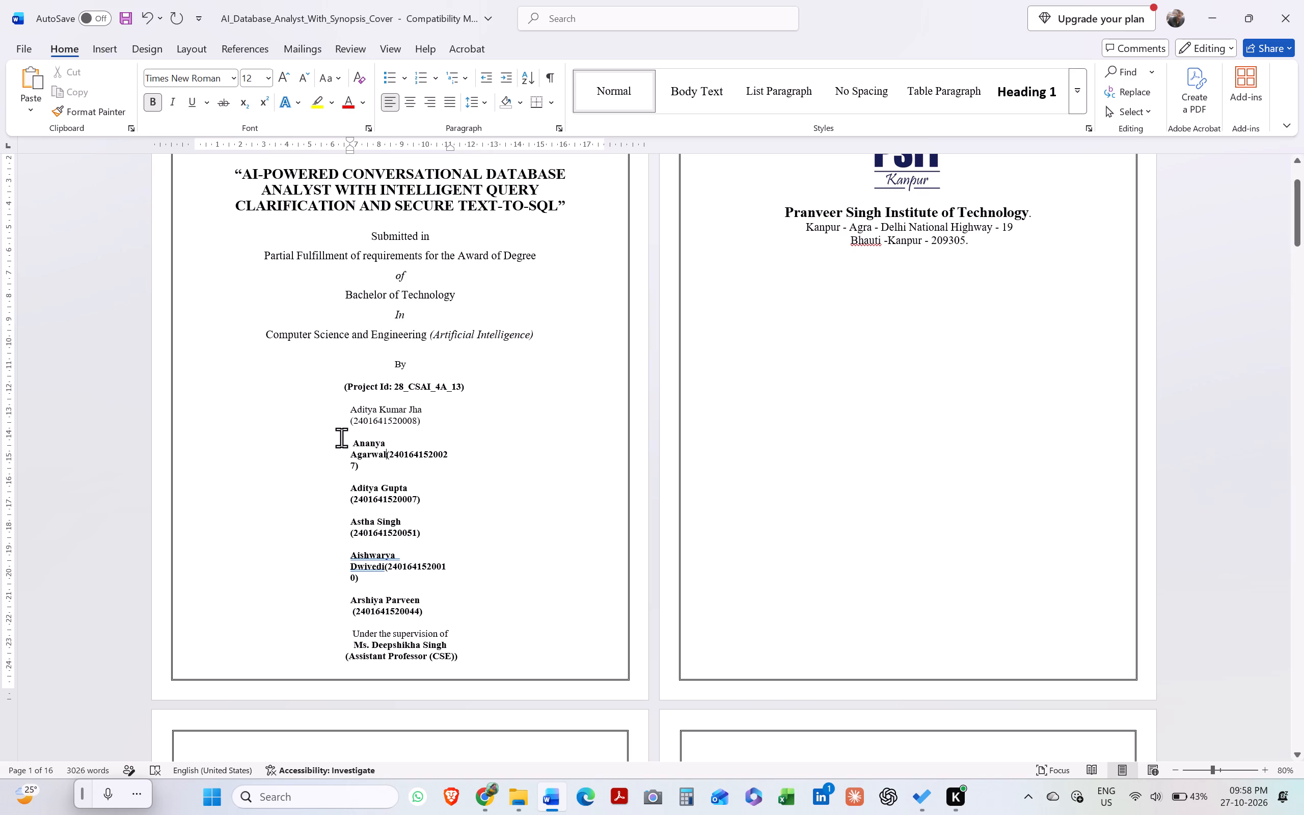
Select all six students' names and roll numbers on the cover and make them uniformly bold.
left_click_drag(356, 440, 431, 471)
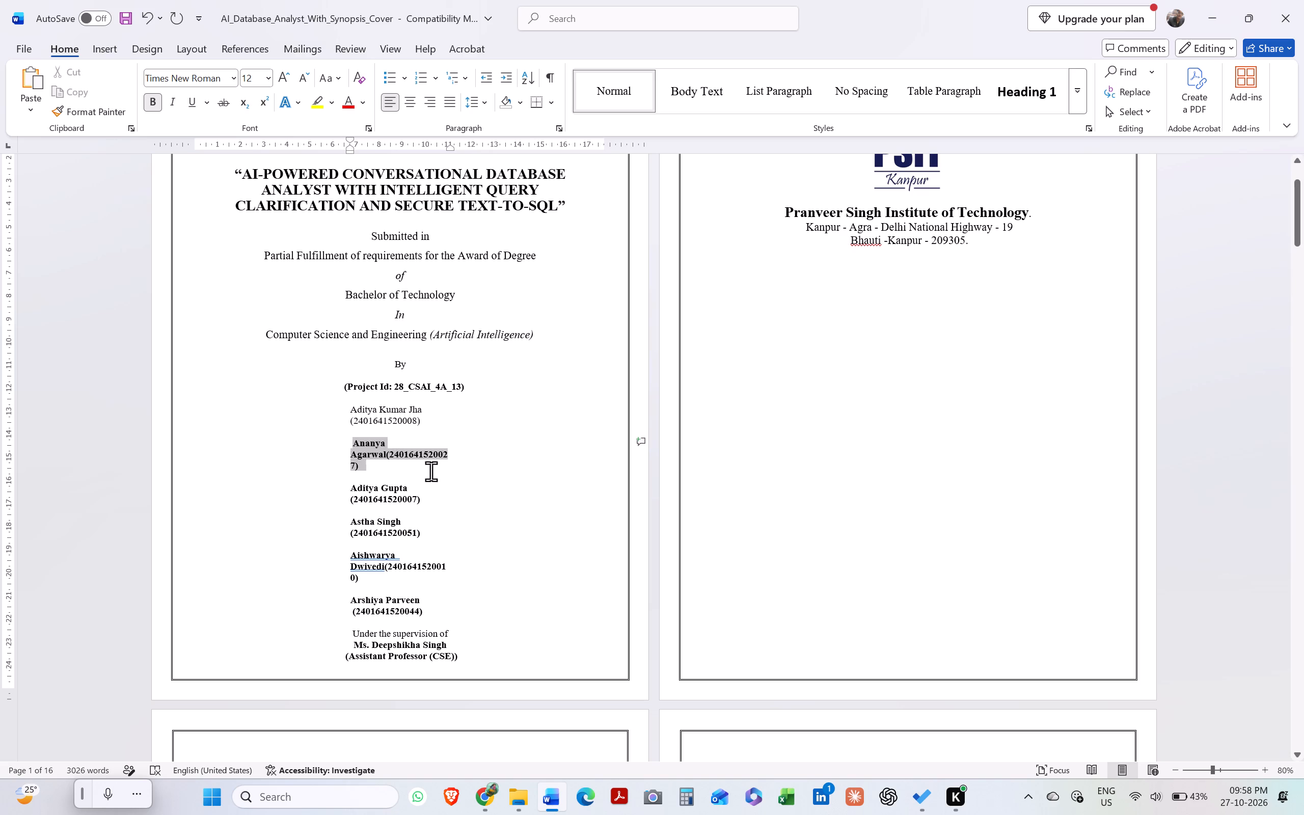
left_click_drag(431, 471, 495, 615)
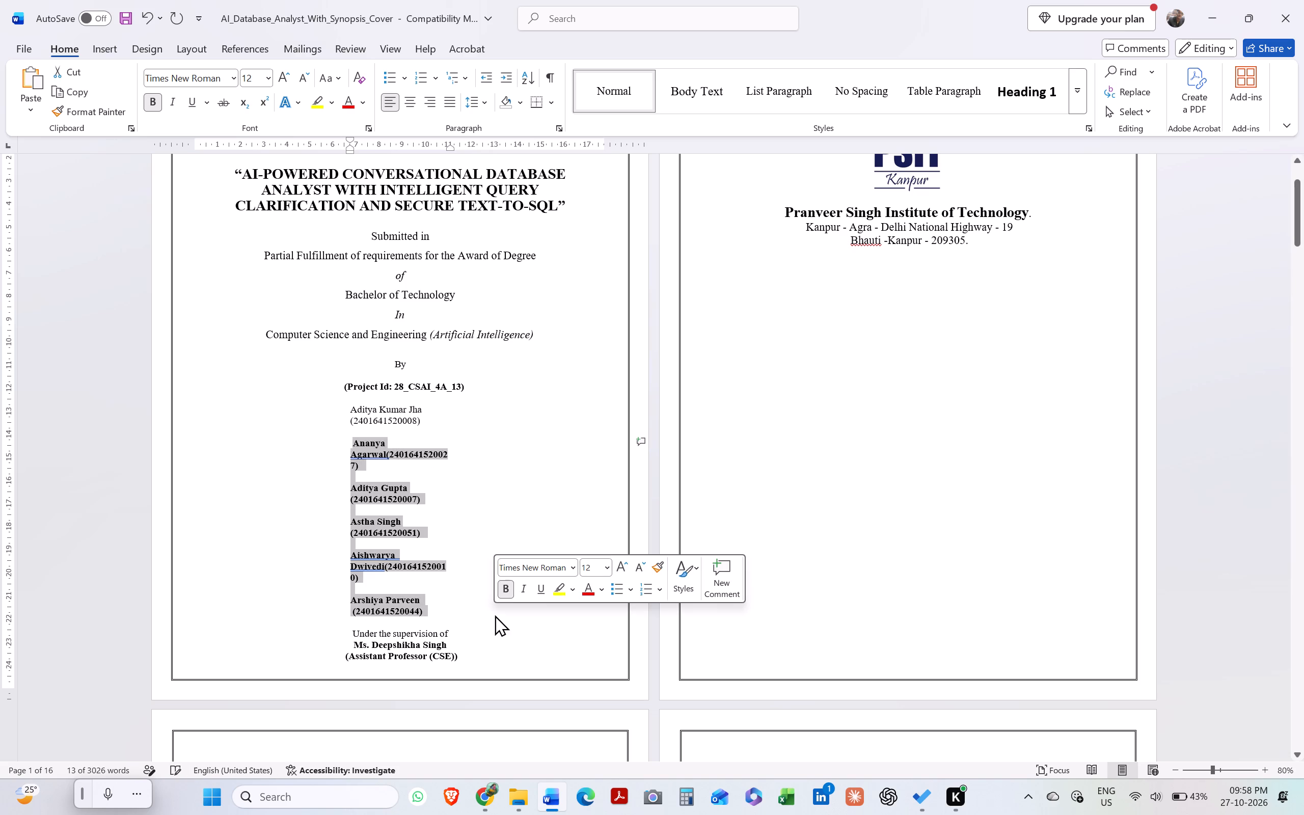
left_click(445, 614)
left_click_drag(445, 614, 327, 529)
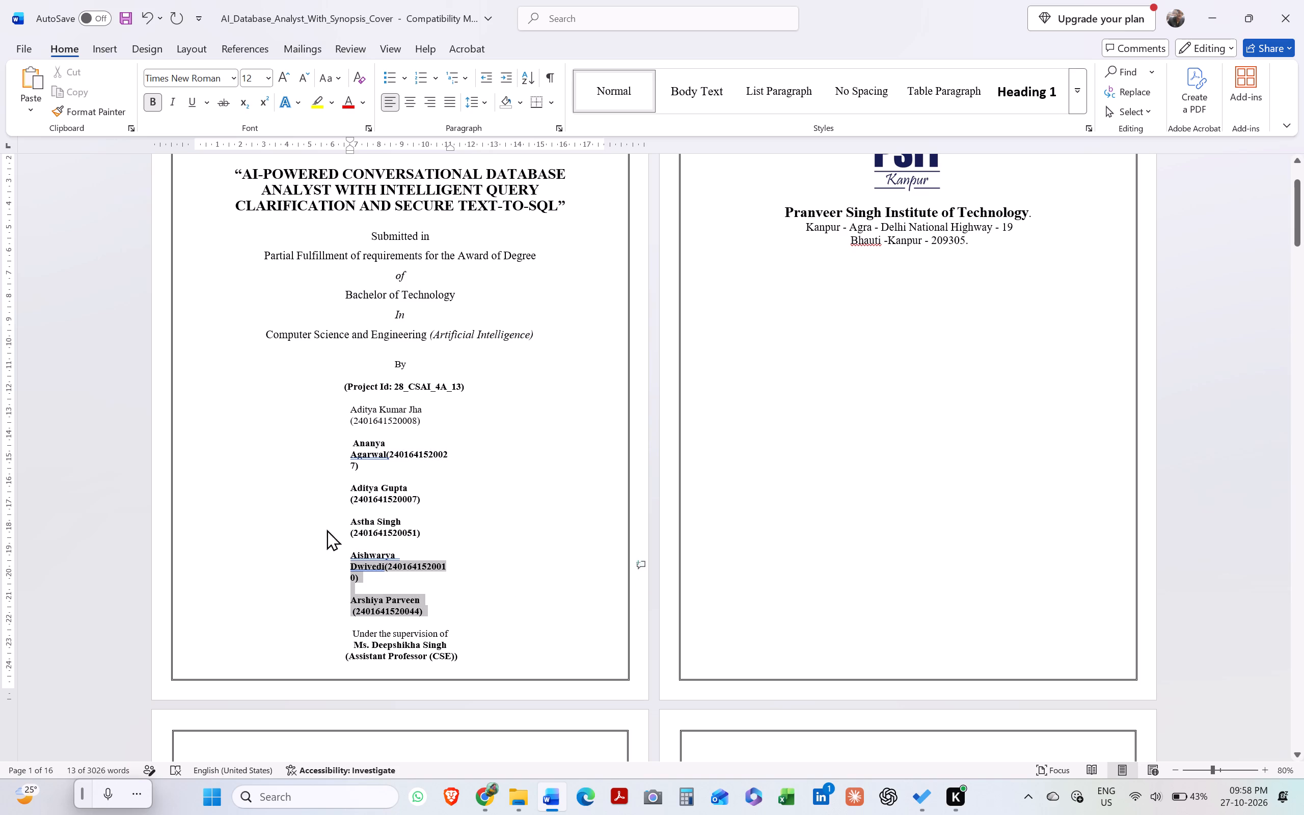
left_click_drag(327, 529, 325, 408)
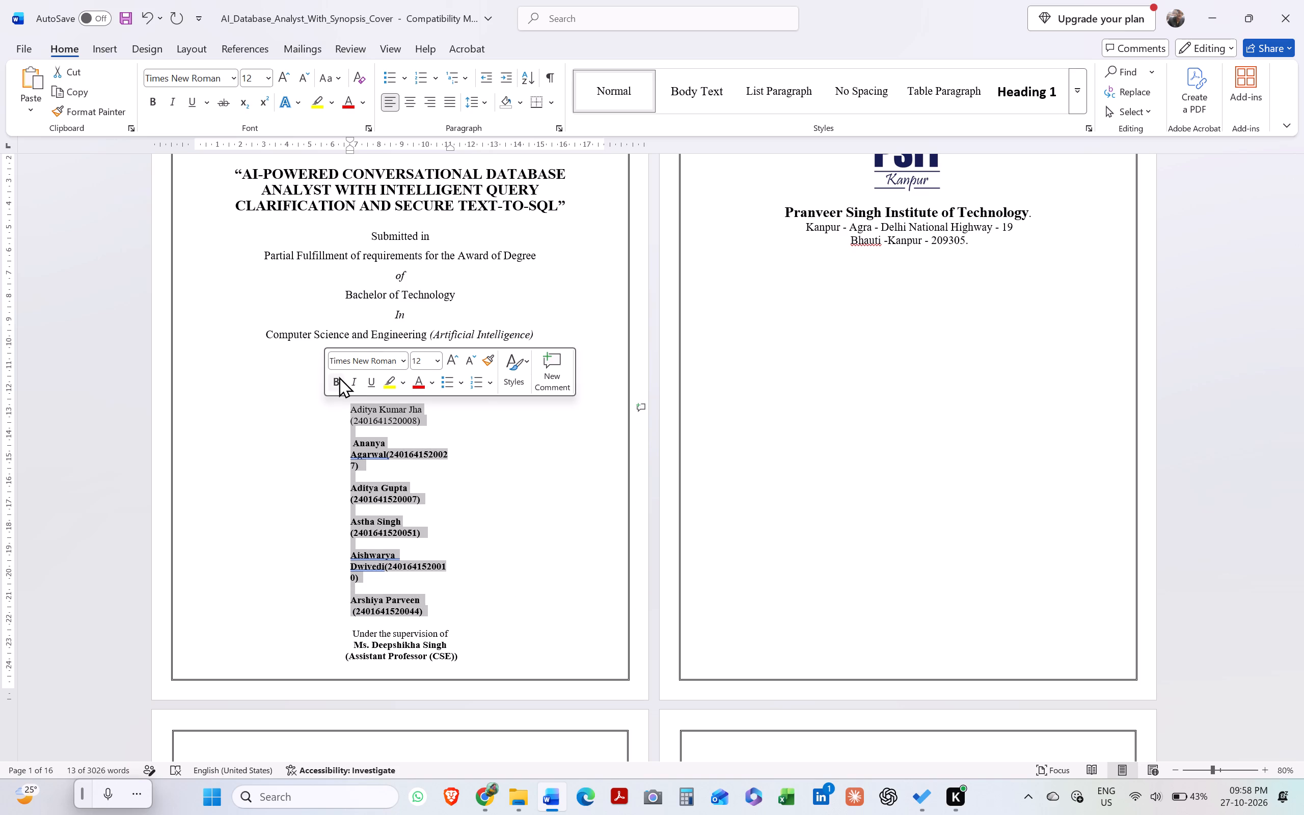
left_click(339, 376)
left_click(339, 376)
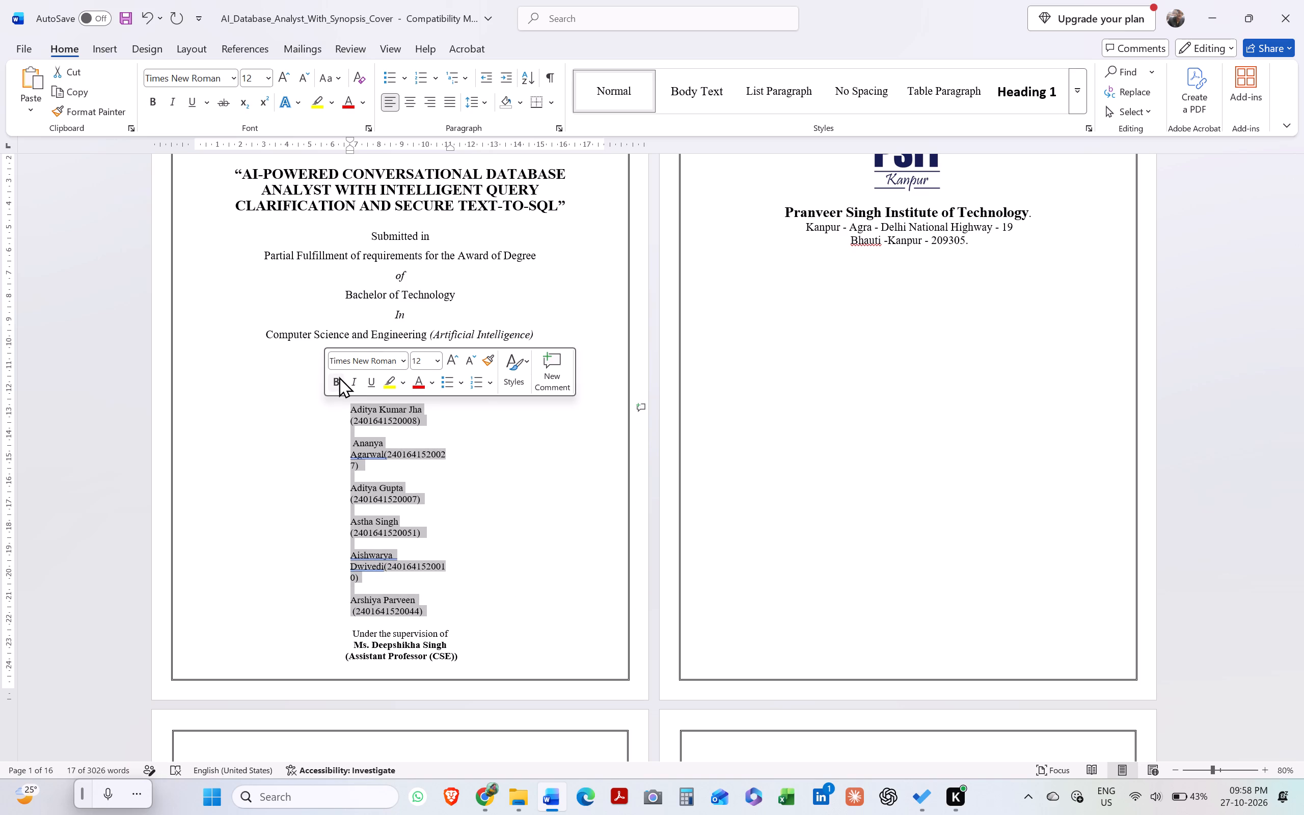
left_click(339, 376)
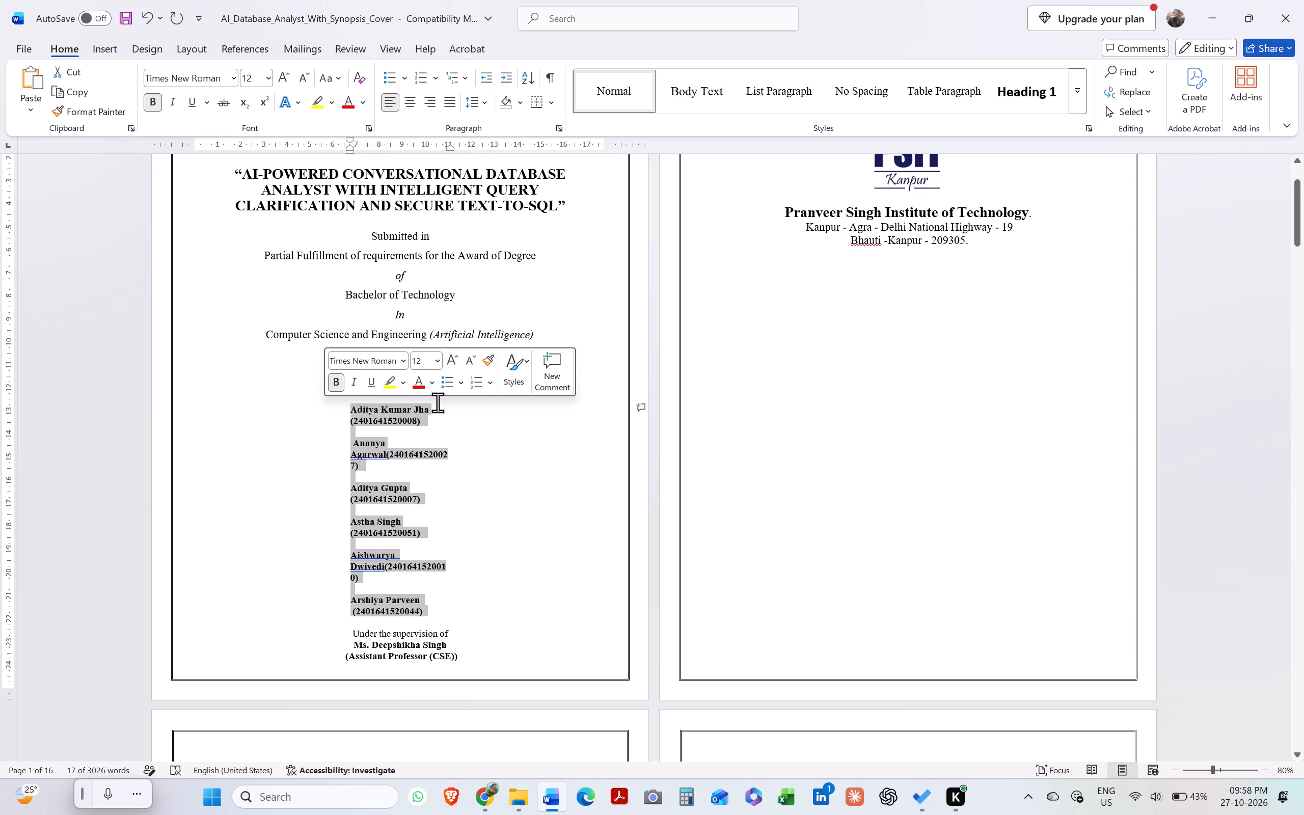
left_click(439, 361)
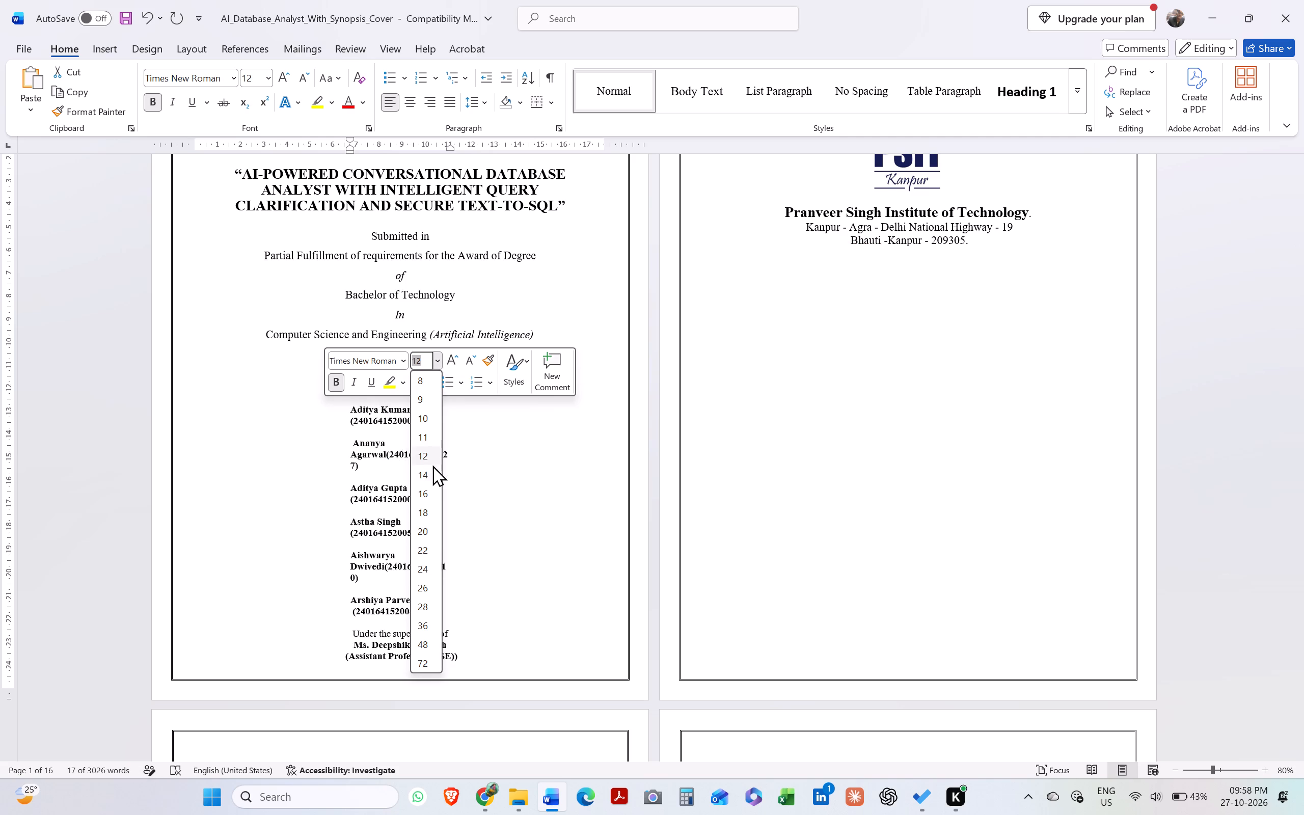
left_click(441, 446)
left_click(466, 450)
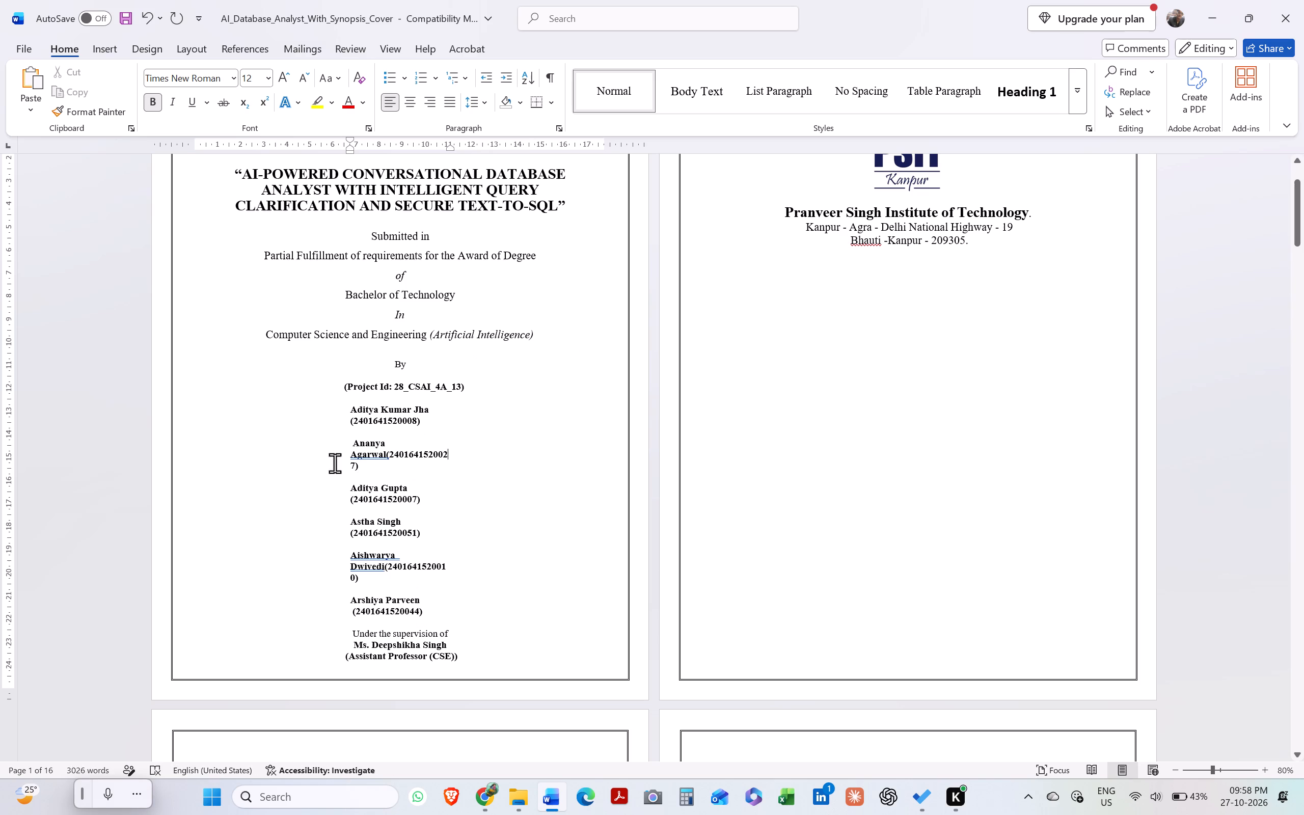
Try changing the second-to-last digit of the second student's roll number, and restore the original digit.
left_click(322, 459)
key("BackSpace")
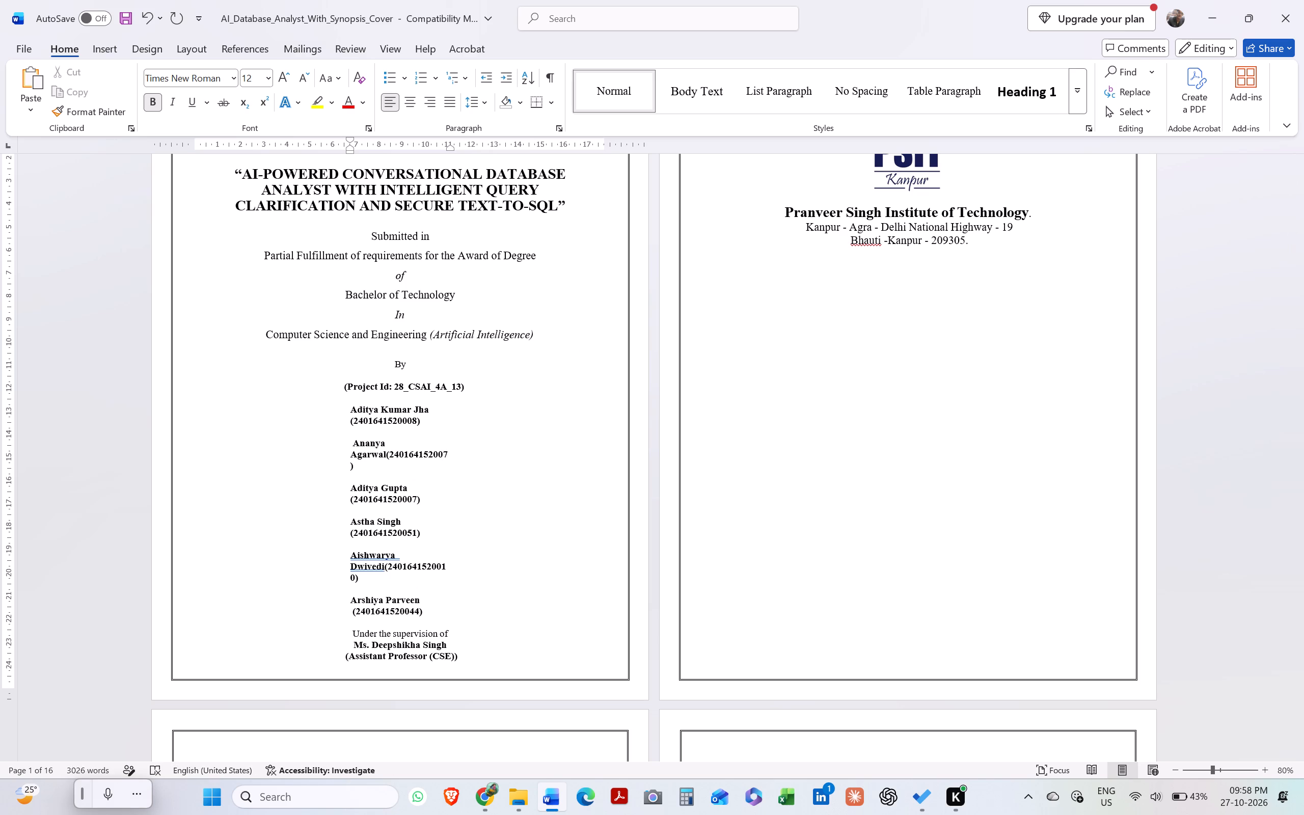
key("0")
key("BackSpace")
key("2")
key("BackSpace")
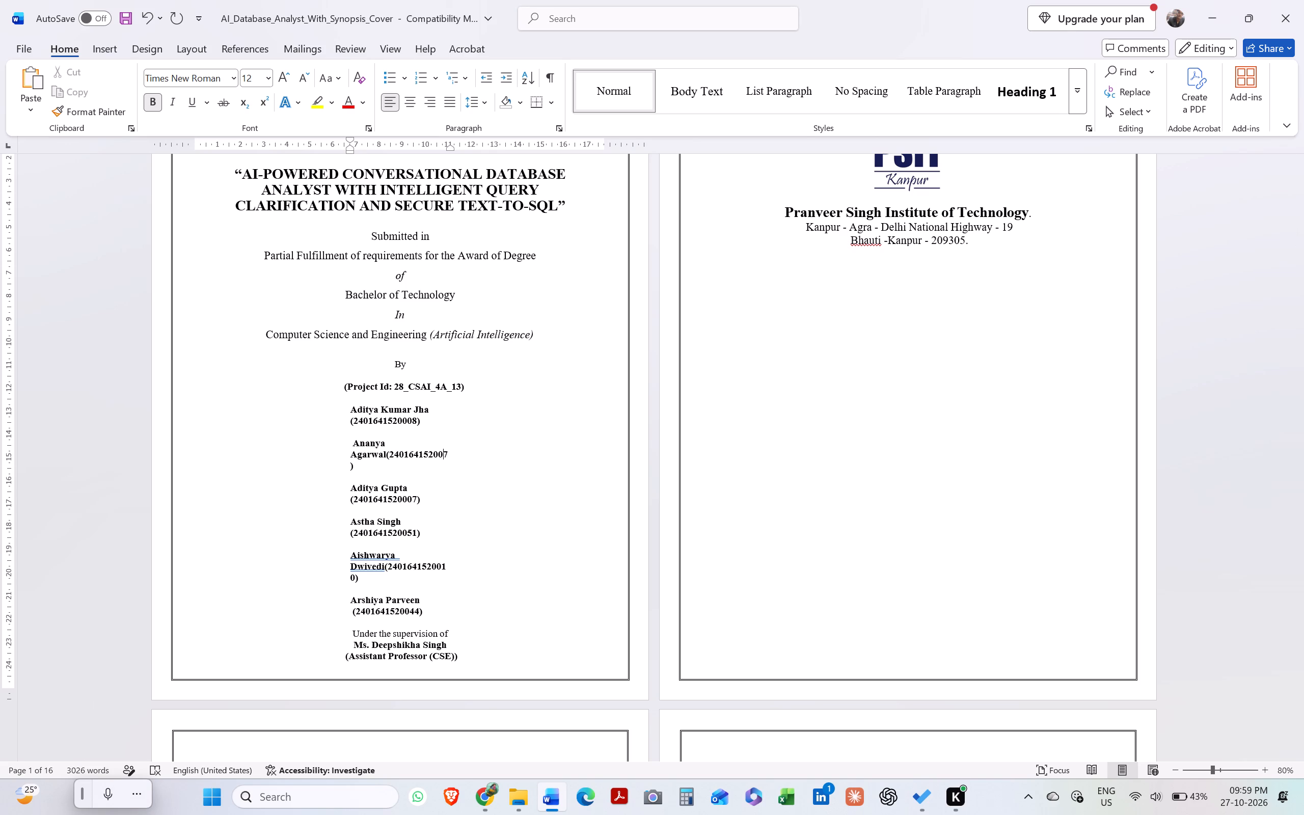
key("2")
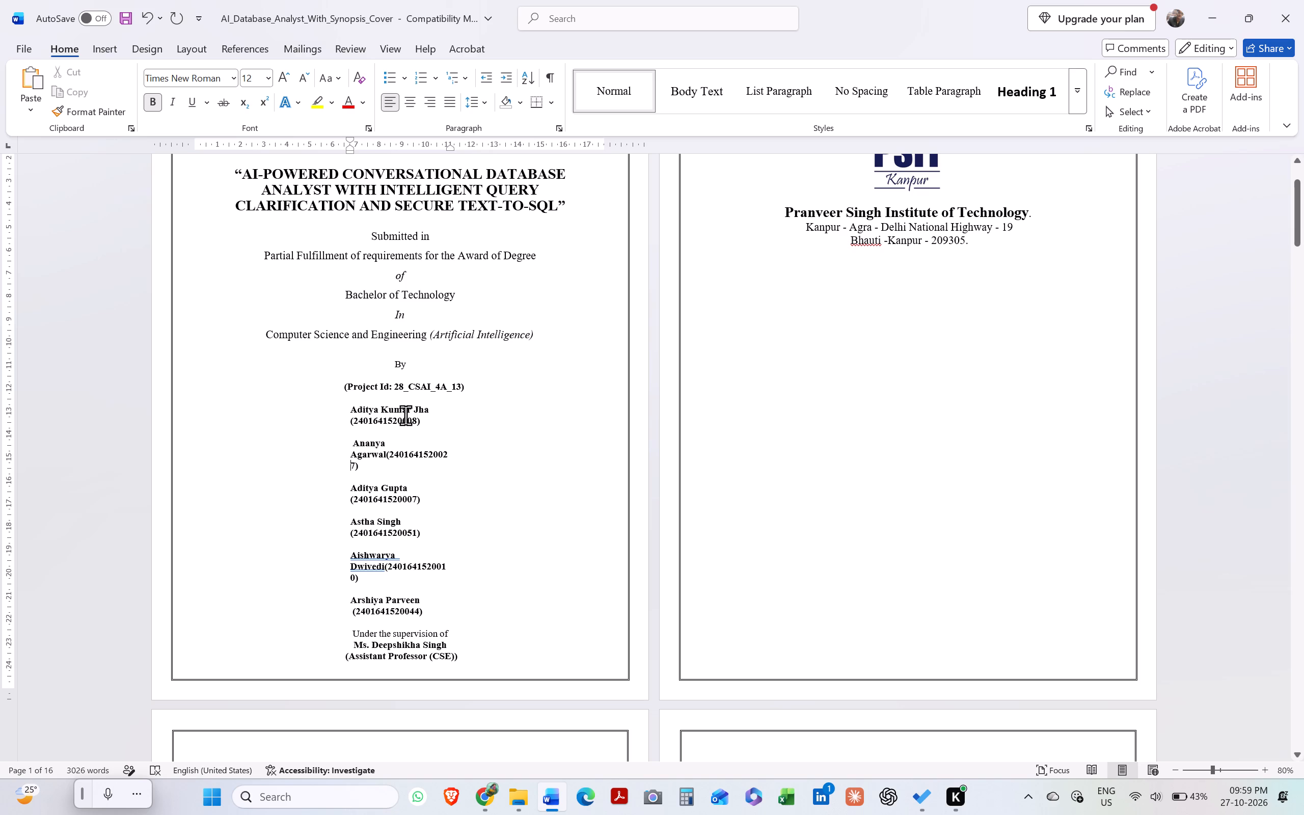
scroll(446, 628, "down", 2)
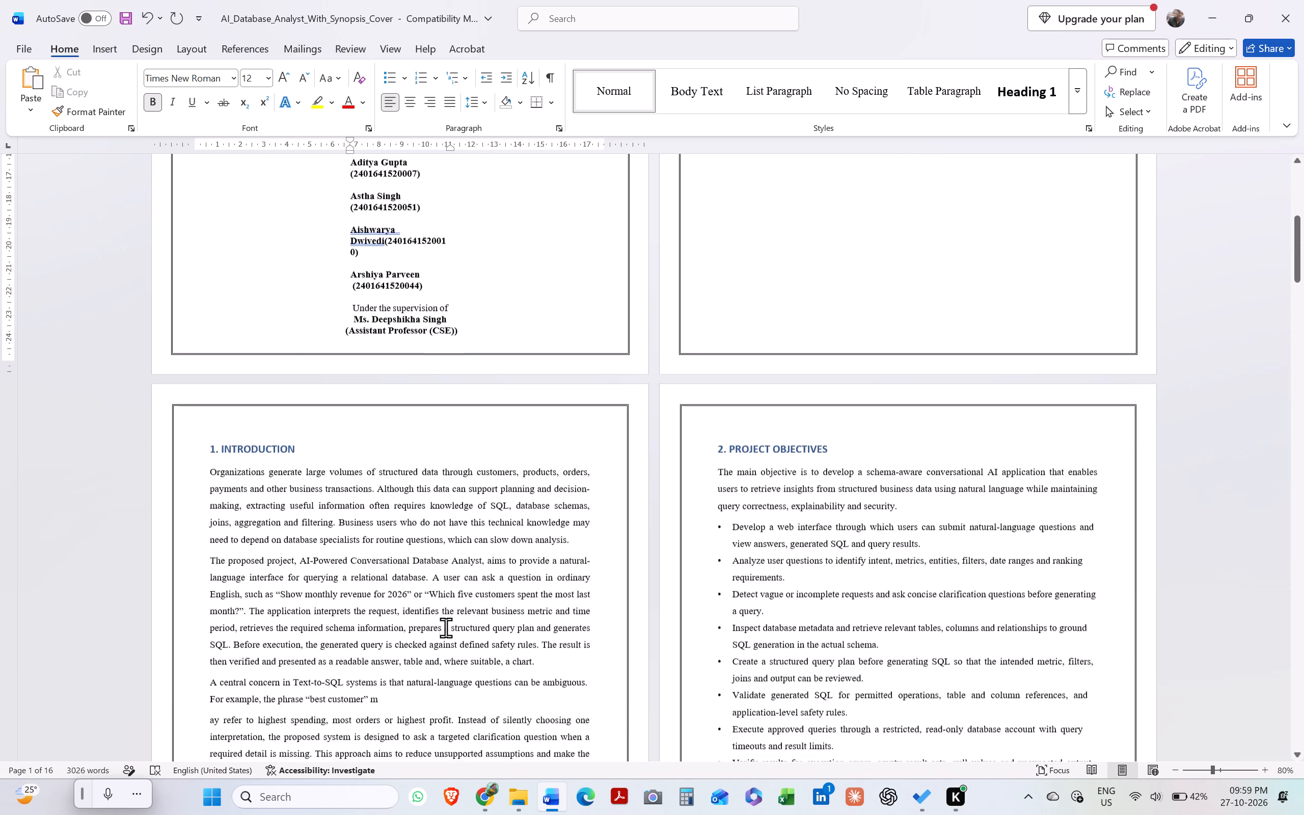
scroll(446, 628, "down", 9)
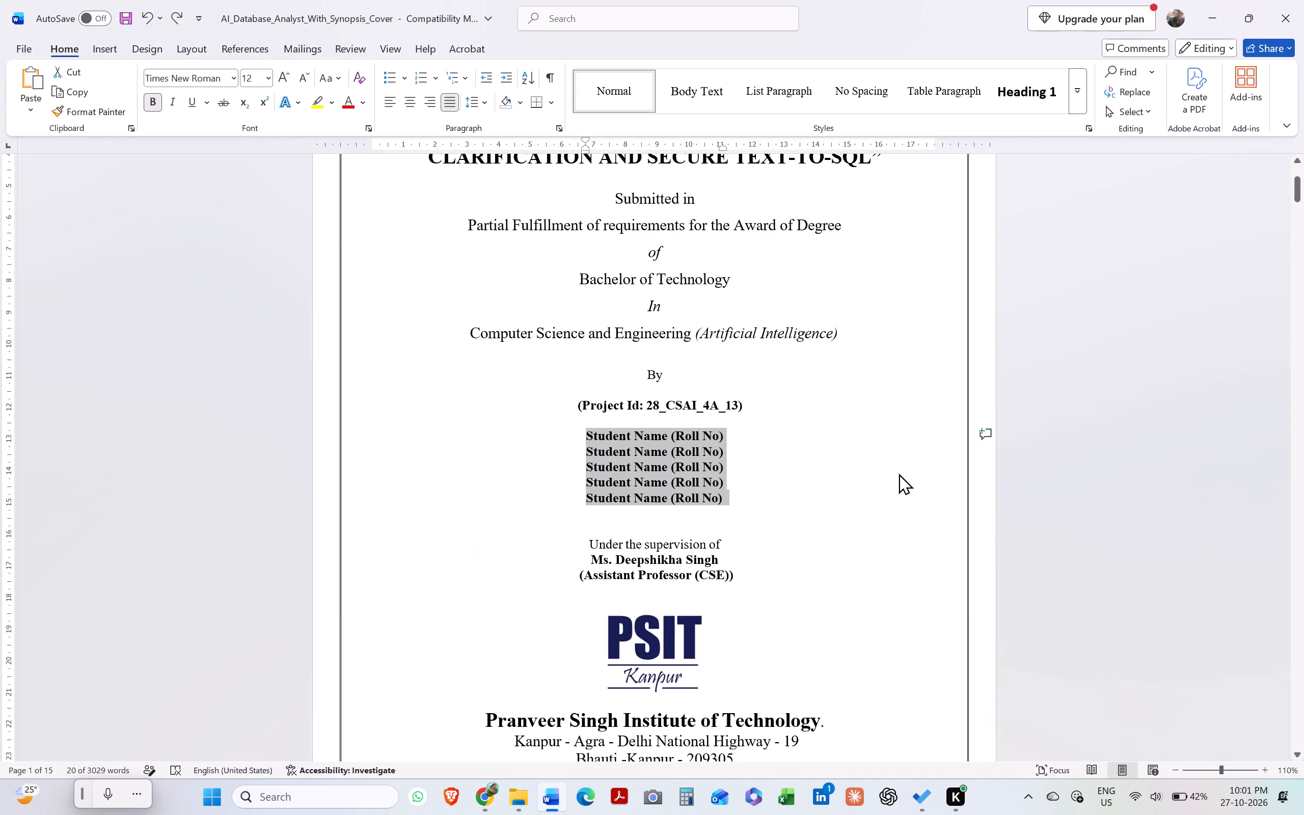
key("BackSpace")
key("ctrl+v")
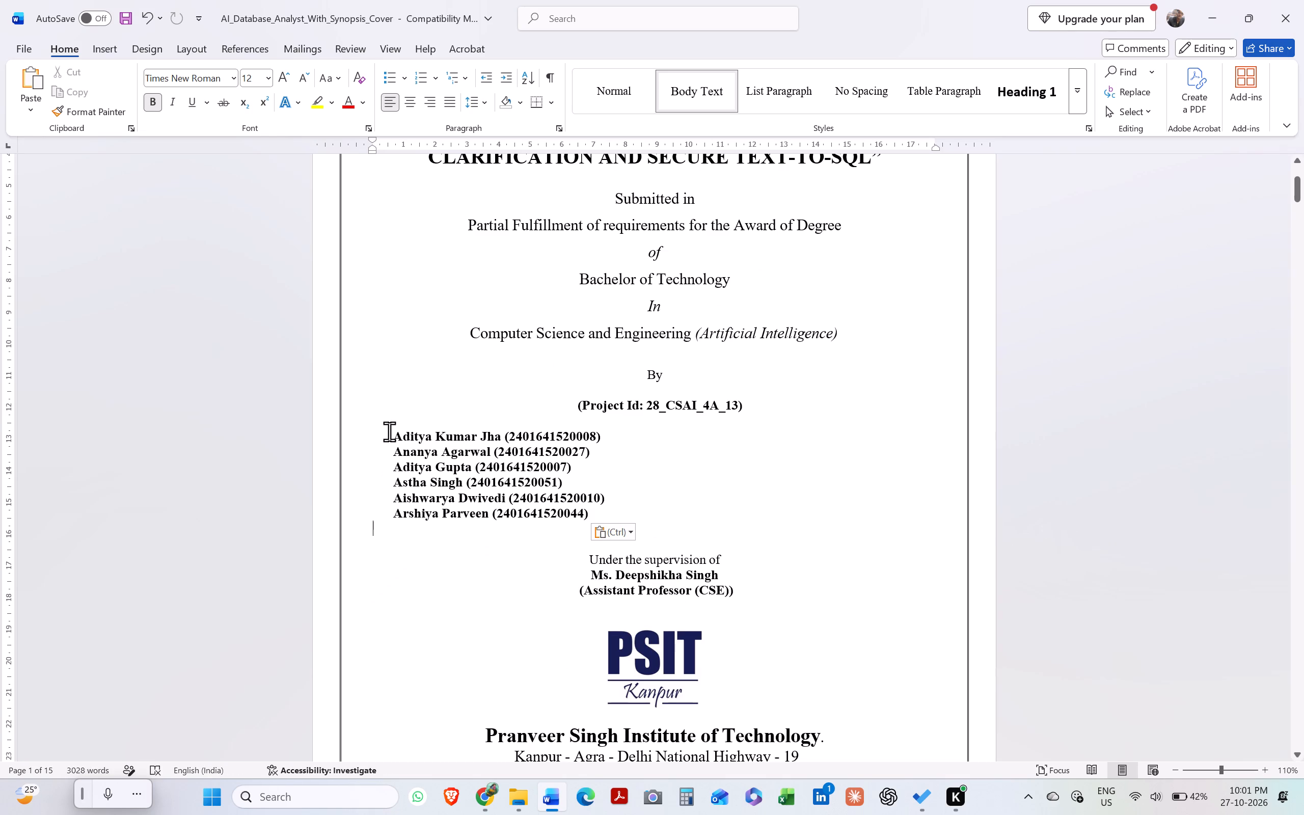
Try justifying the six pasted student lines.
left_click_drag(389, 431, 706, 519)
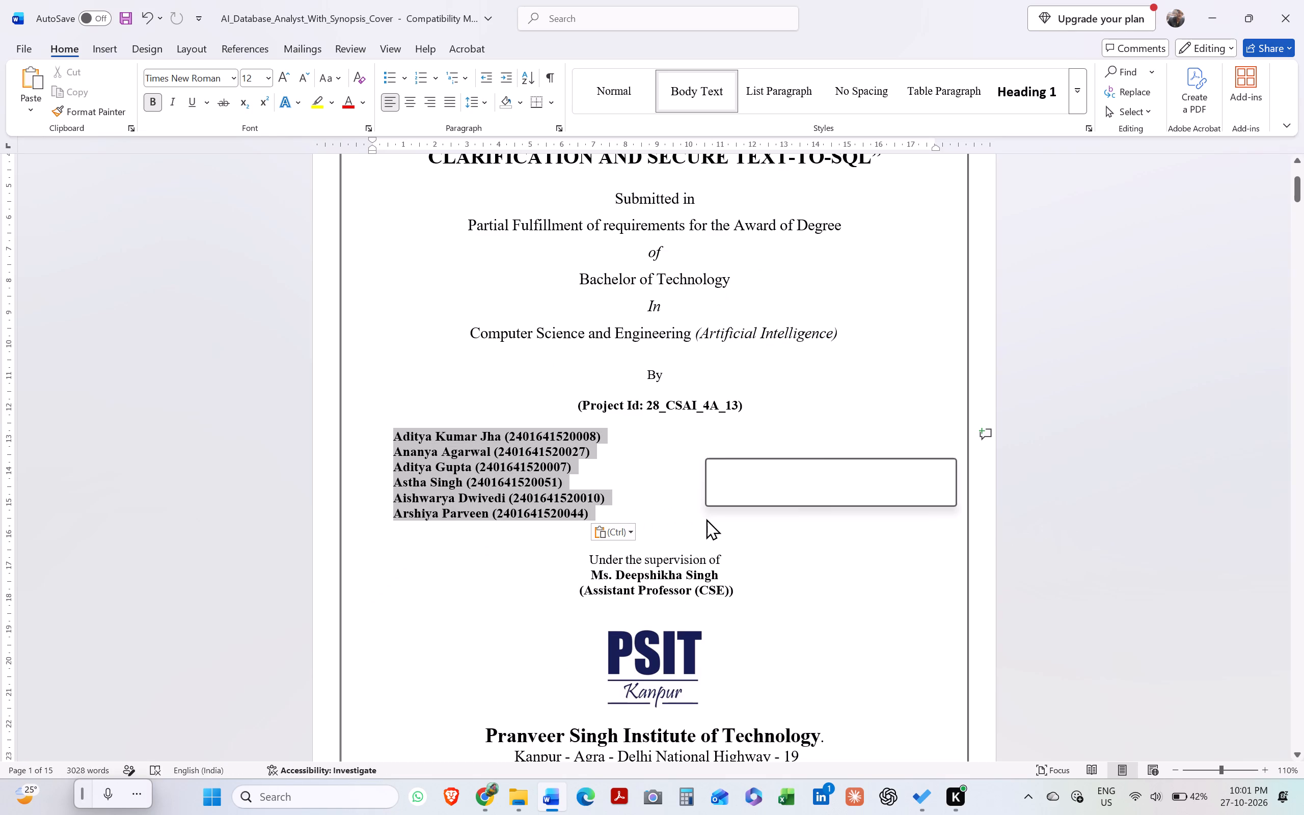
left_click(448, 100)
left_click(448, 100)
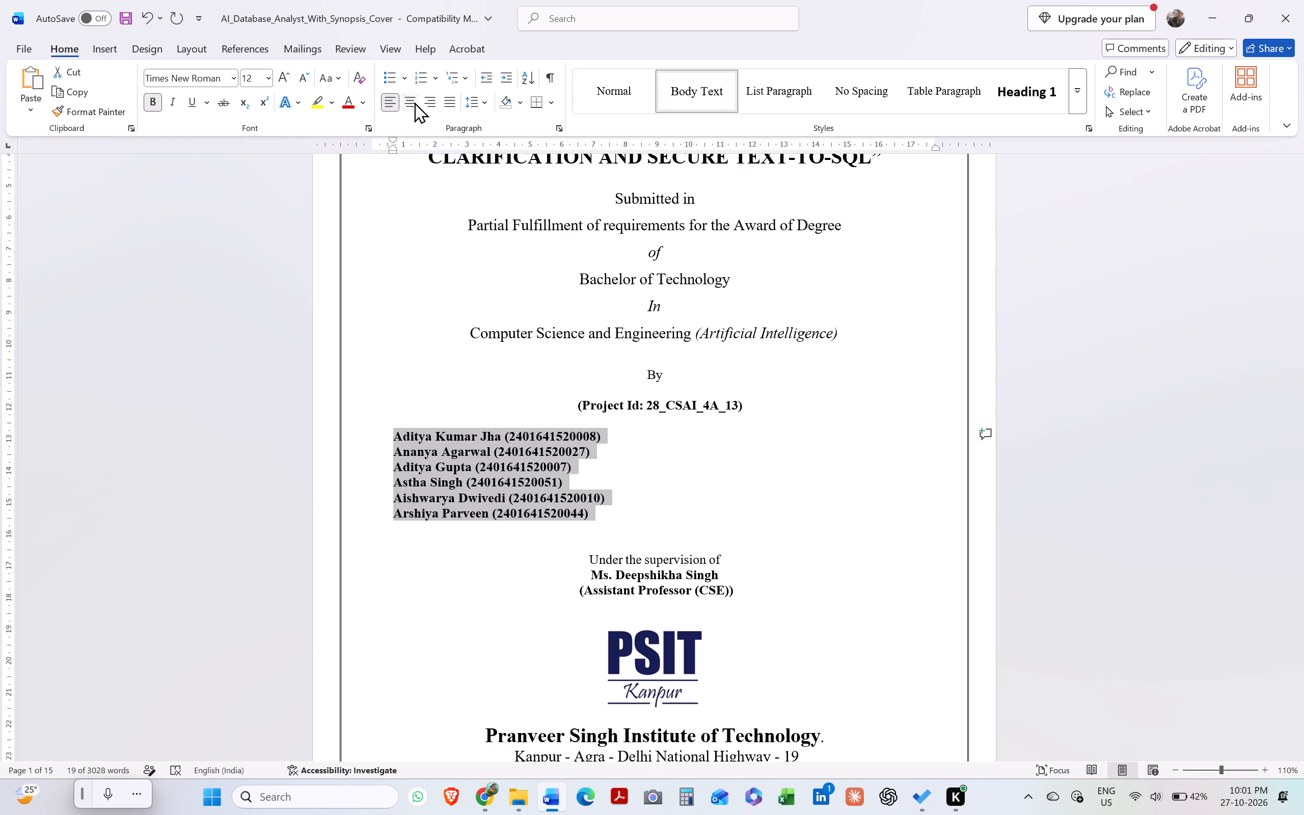
Indent the first student line with leading spaces so it sits roughly centred beneath the Project Id line.
left_click(389, 443)
key("space")
key("space")
key("space")
key("space")
key("space")
key("space")
key("space")
key("space")
key("space")
key("space")
key("space")
key("space")
key("space")
key("space")
key("space")
key("space")
key("space")
key("space")
key("space")
key("space")
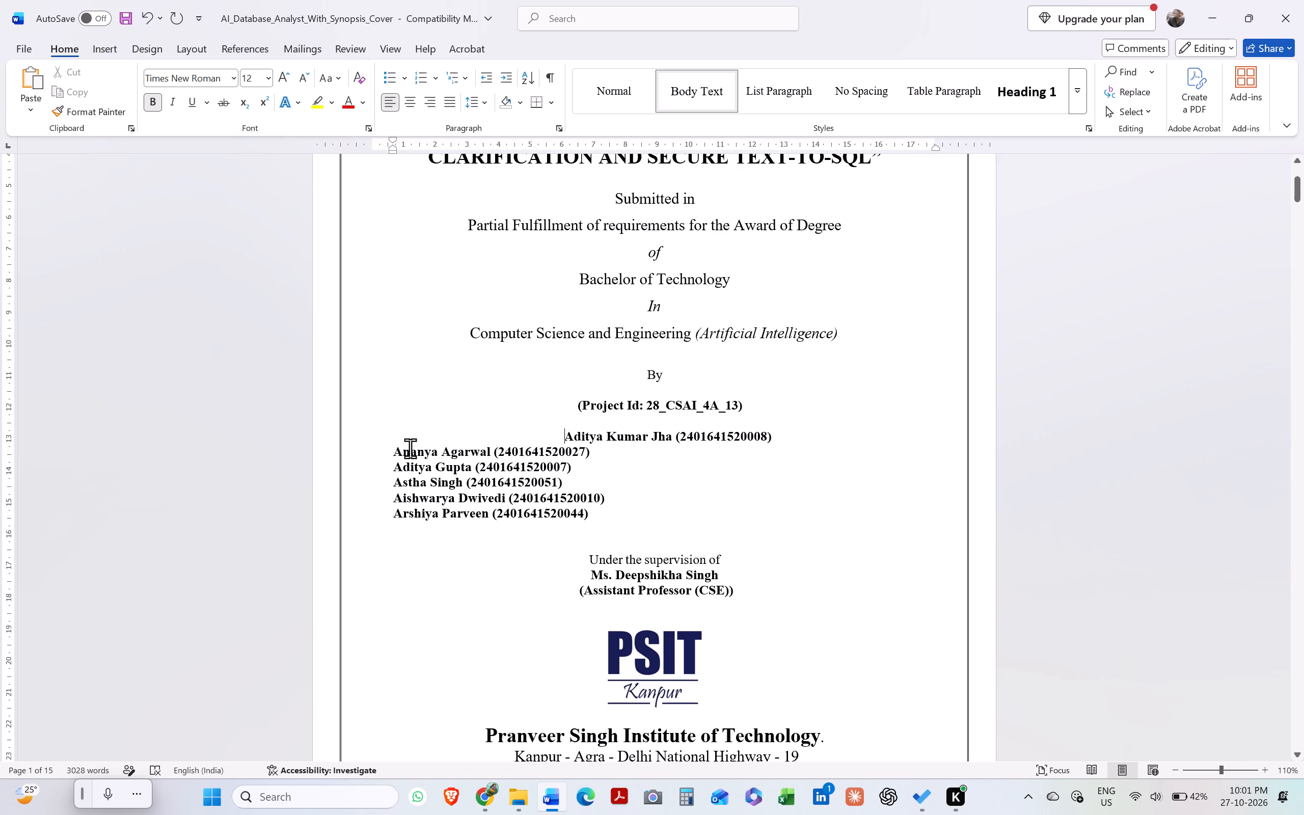
Indent the second student line with leading spaces so it starts level with the first student's name.
left_click(391, 449)
key("space")
key("space")
key("space")
key("space")
key("space")
key("space")
key("space")
key("space")
key("space")
key("space")
key("space")
key("space")
key("space")
key("space")
key("space")
key("space")
key("space")
key("space")
key("space")
key("space")
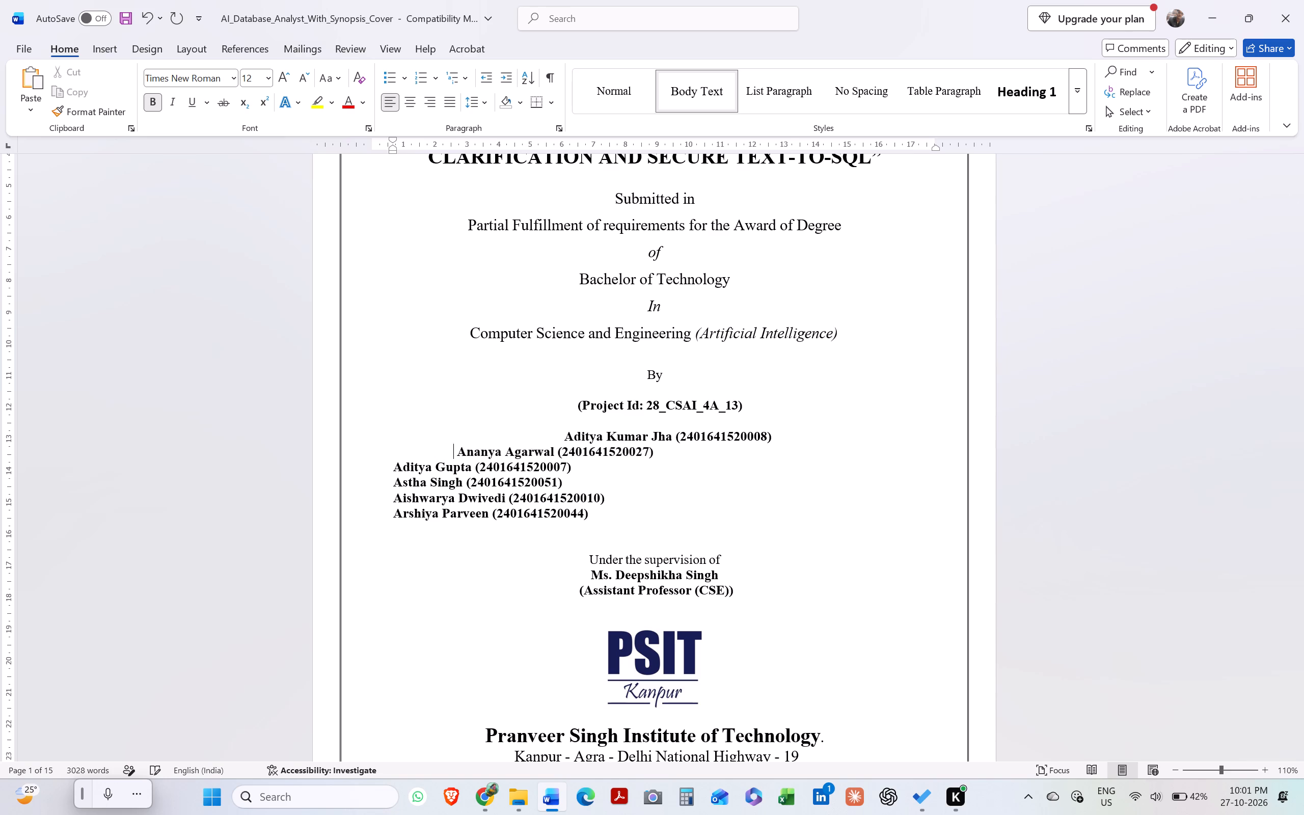
key("space")
key("space")
key("space")
key("space")
key("space")
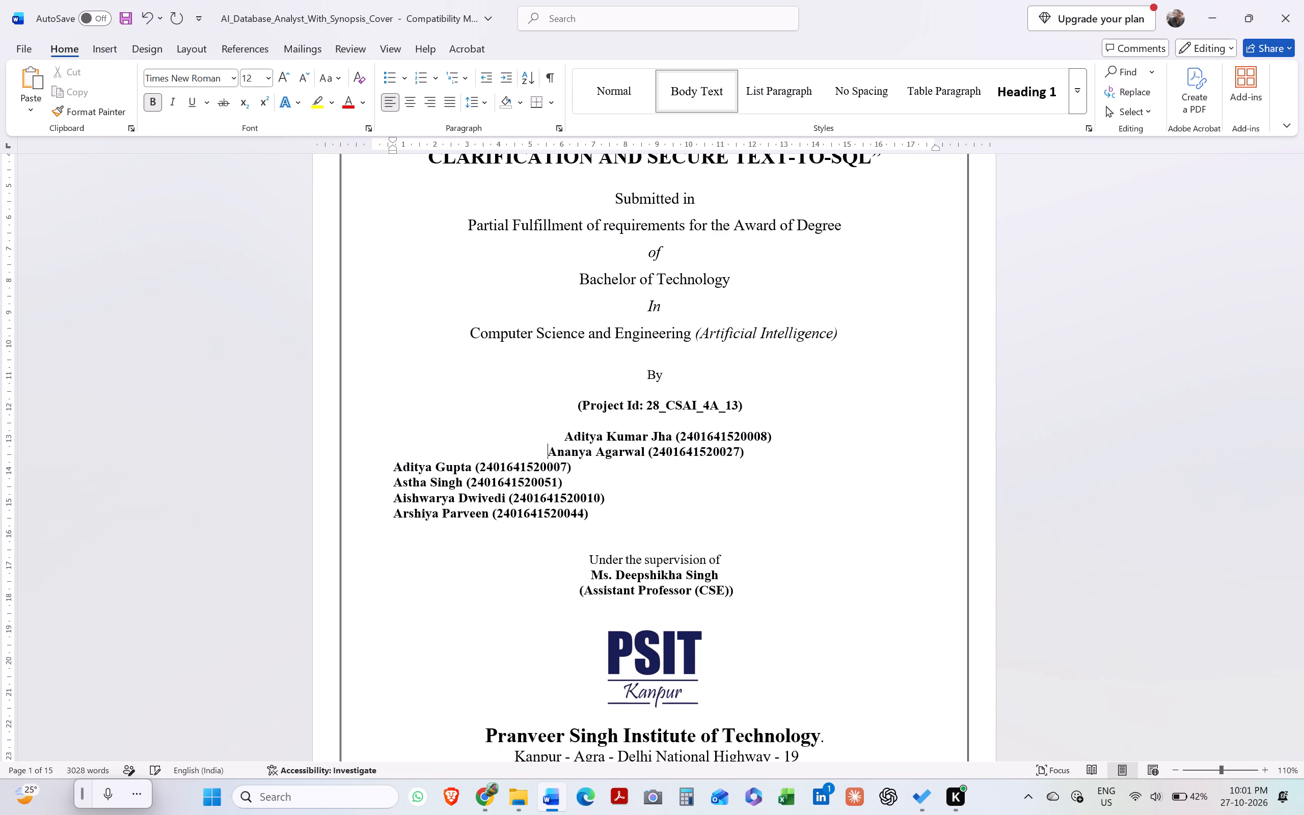
key("space")
key("space")
key("space")
key("space")
key("space")
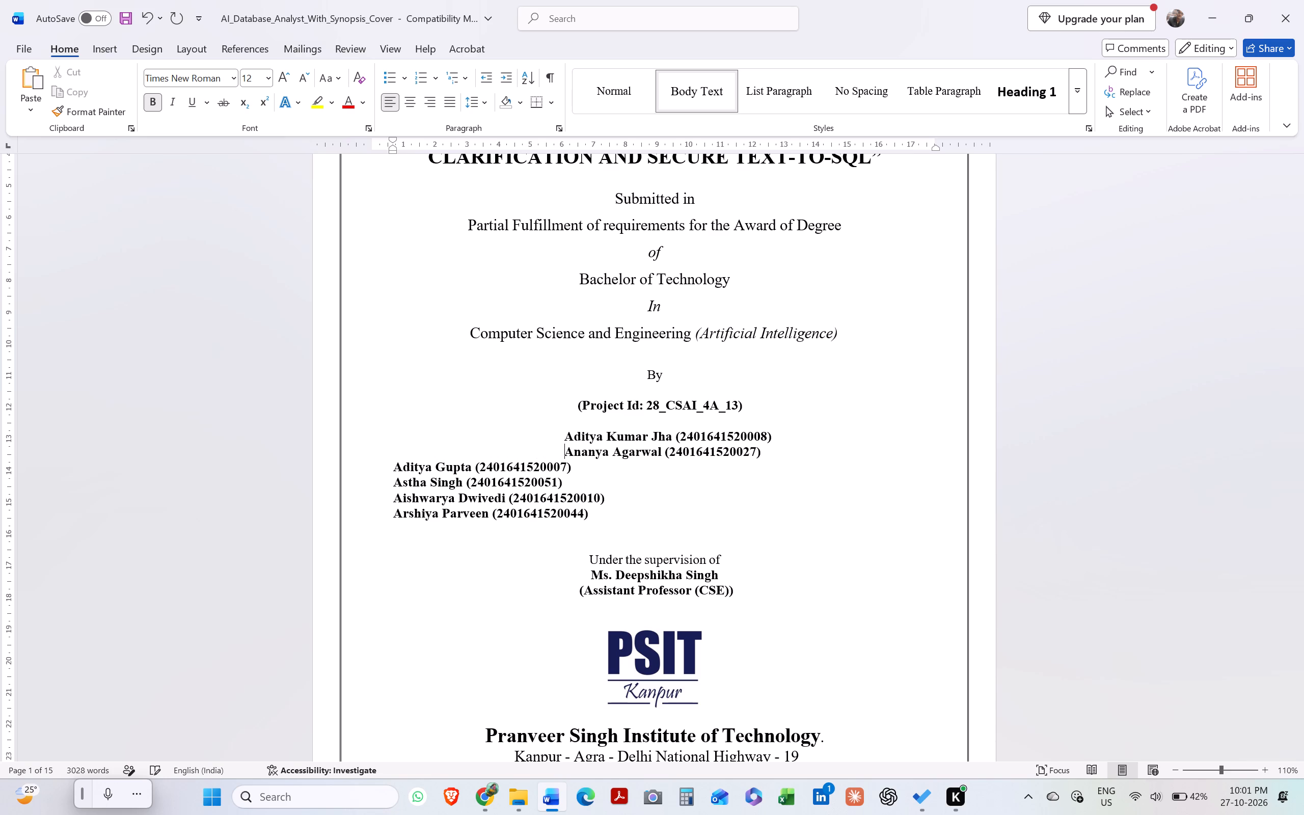
Indent the third student line with leading spaces so it starts level with the two names above.
left_click(389, 463)
key("space")
key("space")
key("space")
key("space")
key("space")
key("space")
key("space")
key("space")
key("space")
key("space")
key("space")
key("space")
key("space")
key("space")
key("space")
key("space")
key("space")
key("space")
key("space")
key("space")
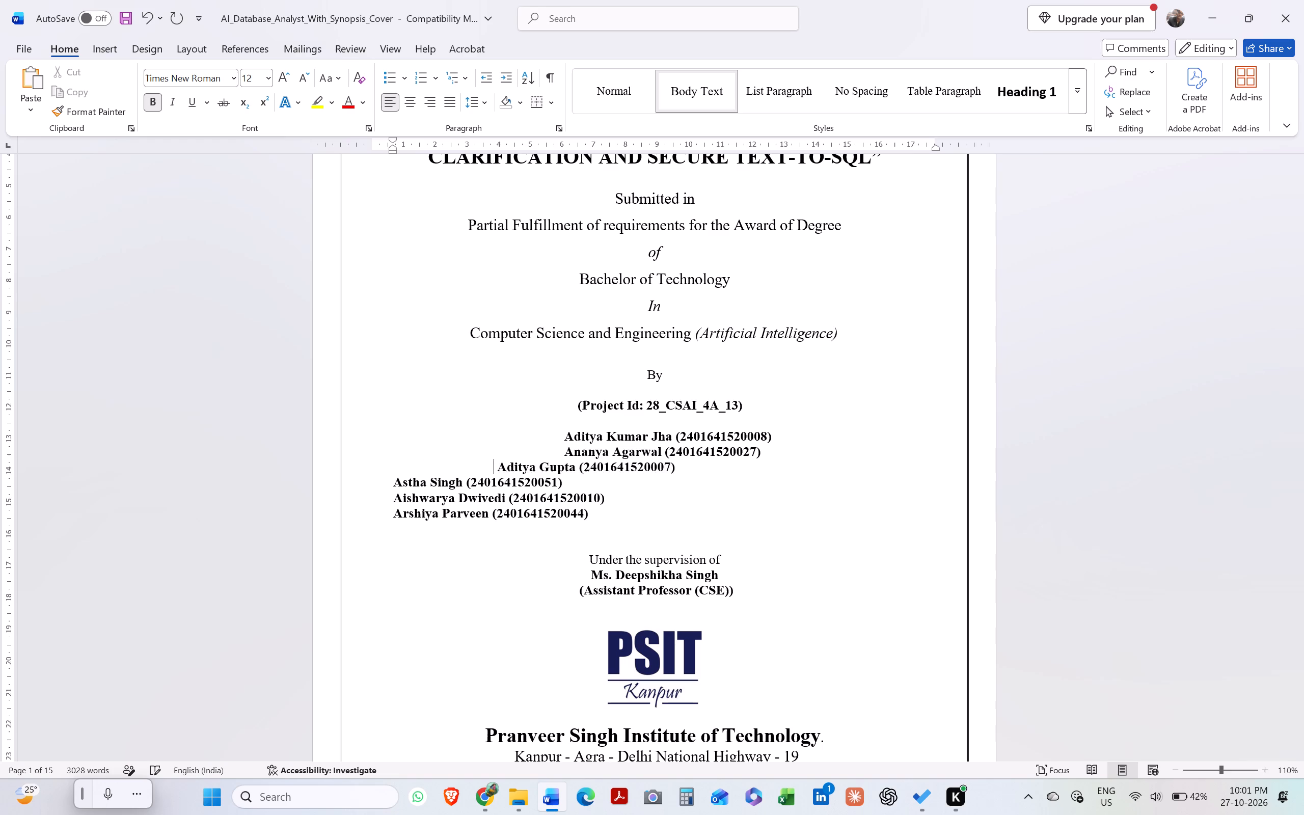
key("space")
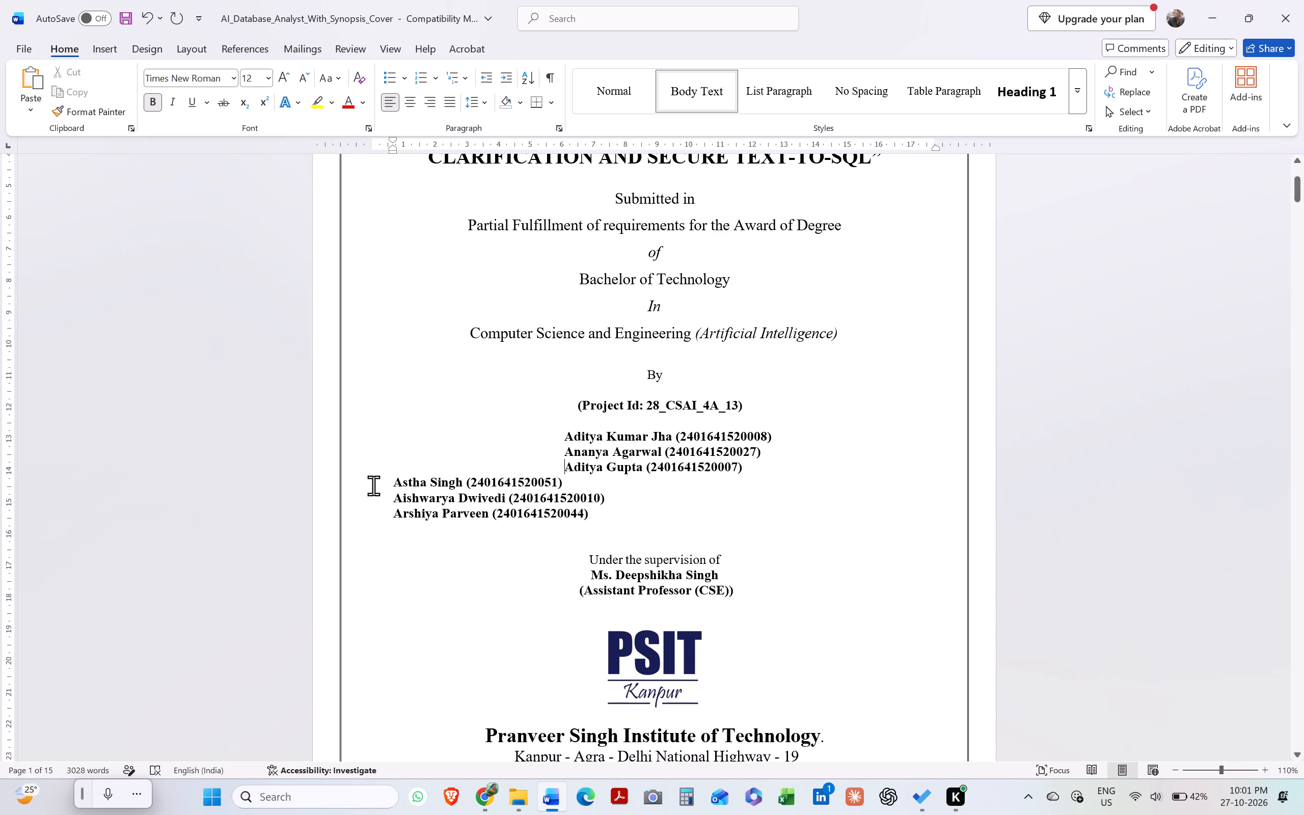
Indent the fourth student line with leading spaces so it starts level with the three names above.
left_click(394, 483)
key("space")
key("space")
key("space")
key("space")
key("space")
key("space")
key("space")
key("space")
key("space")
key("space")
key("space")
key("space")
key("space")
key("space")
key("space")
key("space")
key("space")
key("space")
key("space")
key("space")
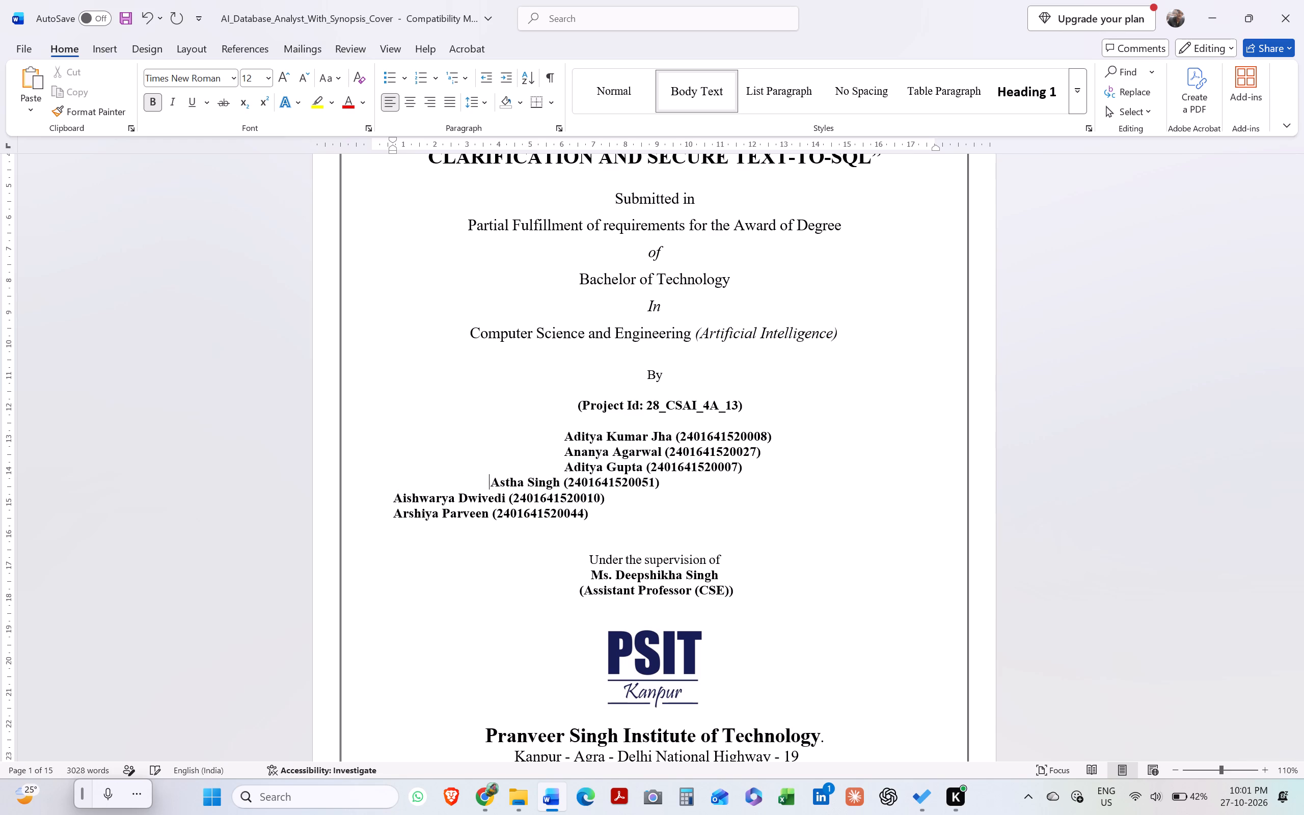
key("space")
key("space")
key("space")
key("space")
key("space")
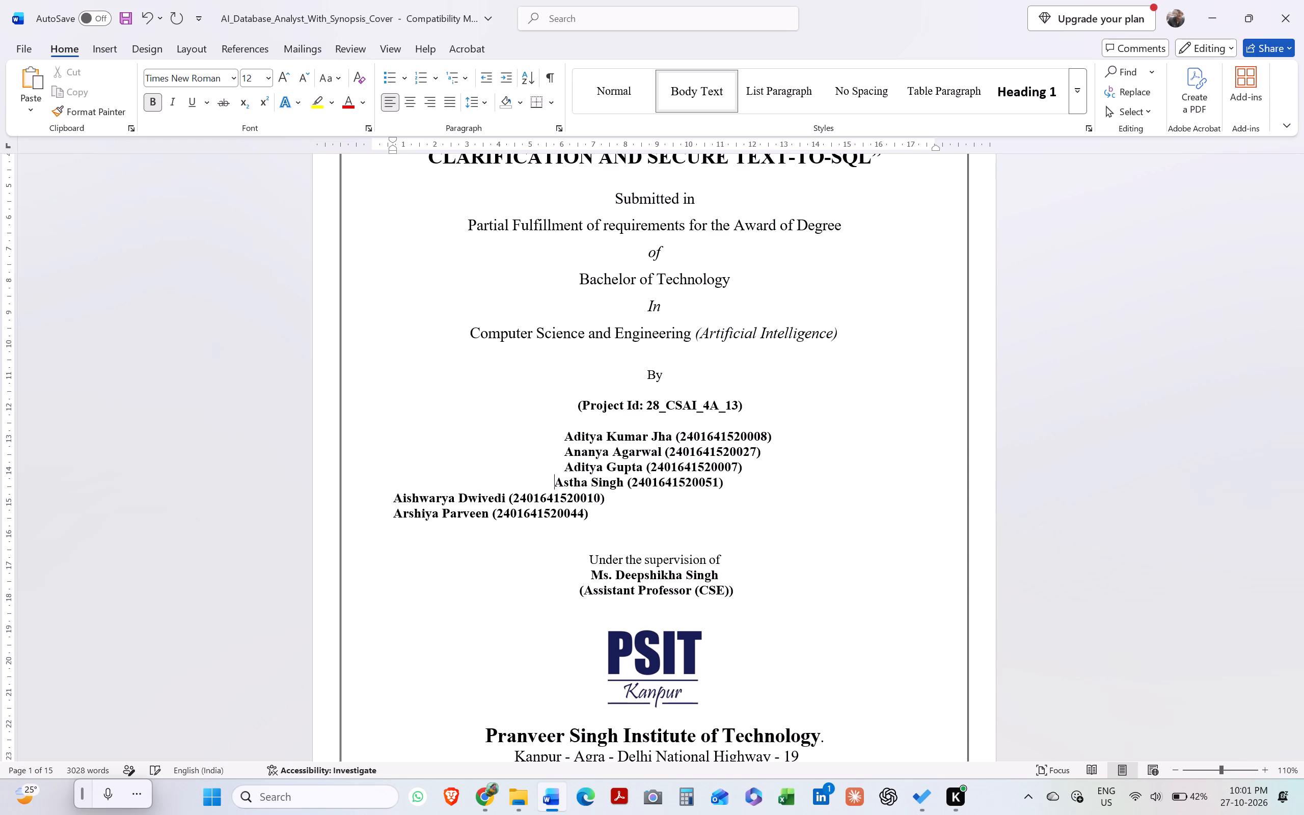
key("space")
key("space")
key("space")
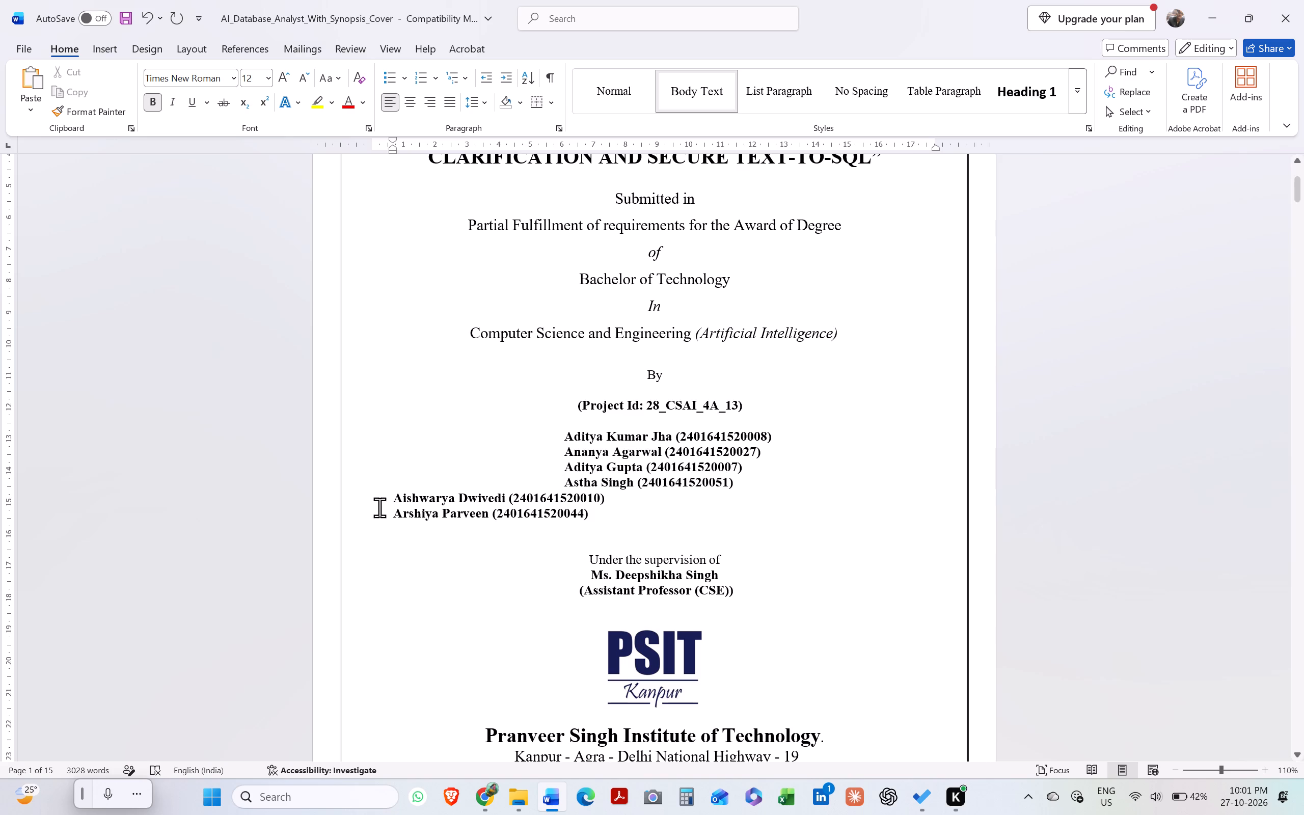
Indent the fifth student line with leading spaces so it starts level with the four names above.
left_click(388, 498)
key("space")
key("space")
key("space")
key("space")
key("space")
key("space")
key("space")
key("space")
key("space")
key("space")
key("space")
key("space")
key("space")
key("space")
key("space")
key("space")
key("space")
key("space")
key("space")
key("space")
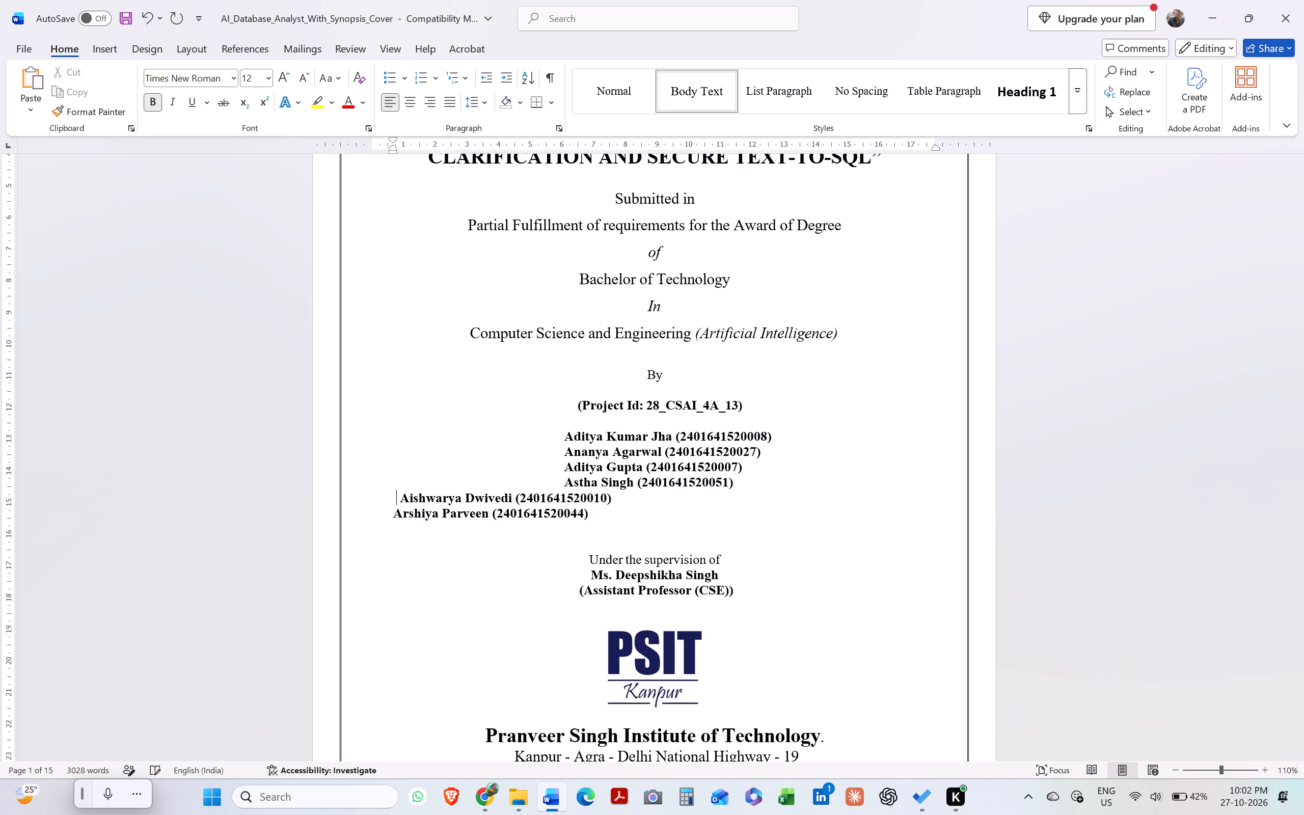
key("space")
key("space")
key("space")
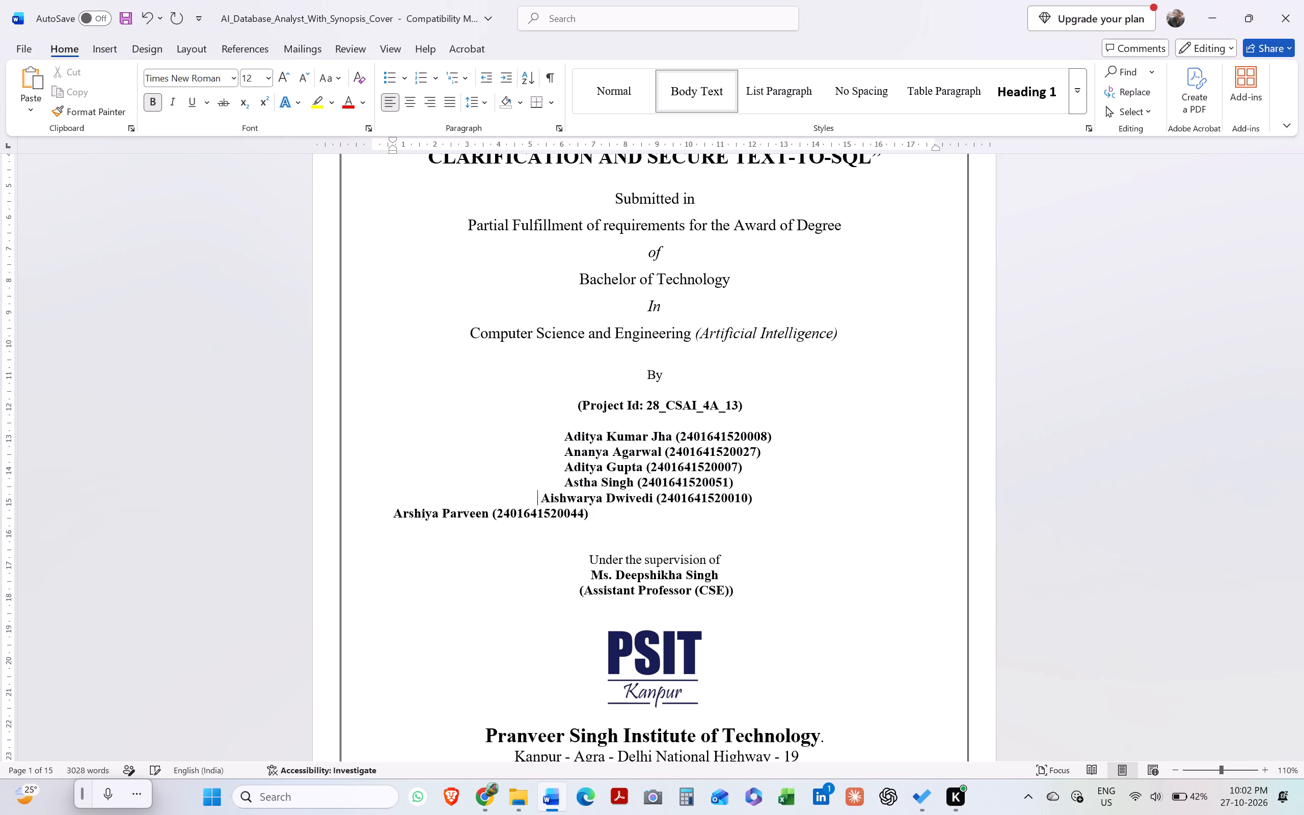
key("space")
key("space")
key("space")
key("space")
key("space")
key("space")
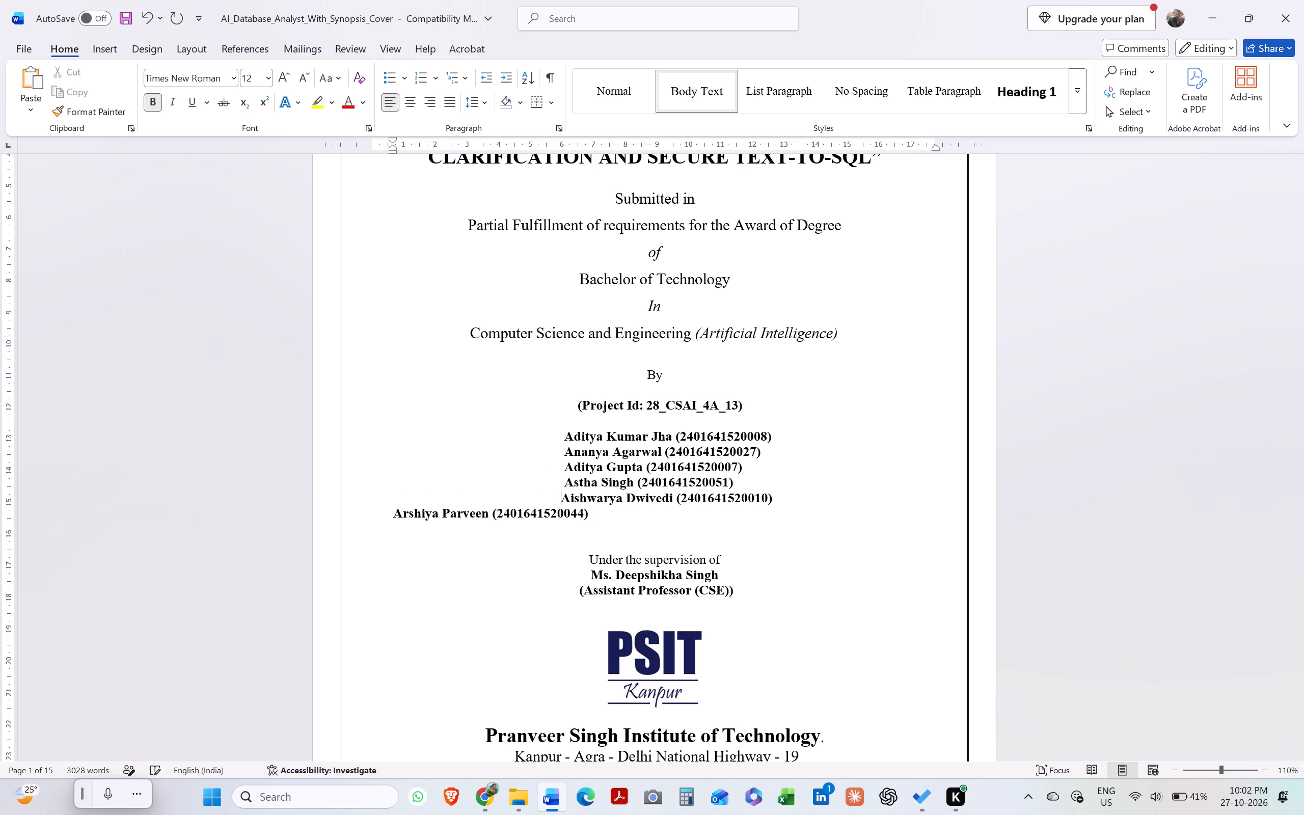
key("space")
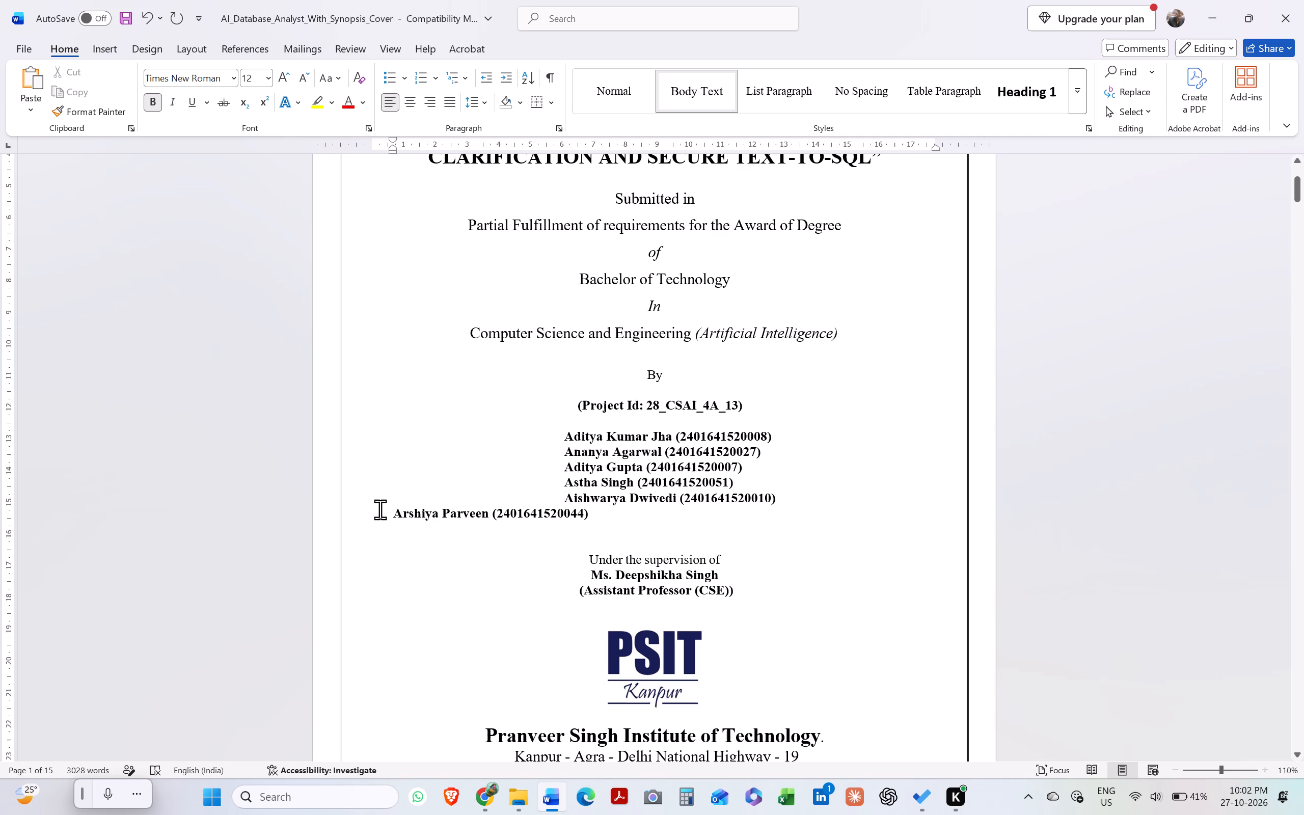
Indent the sixth student line with leading spaces so it starts level with the five names above.
left_click(380, 509)
key("space")
key("space")
key("space")
key("space")
key("space")
key("space")
key("space")
key("space")
key("space")
key("space")
key("space")
key("space")
key("space")
key("space")
key("space")
key("space")
key("space")
key("space")
key("space")
key("space")
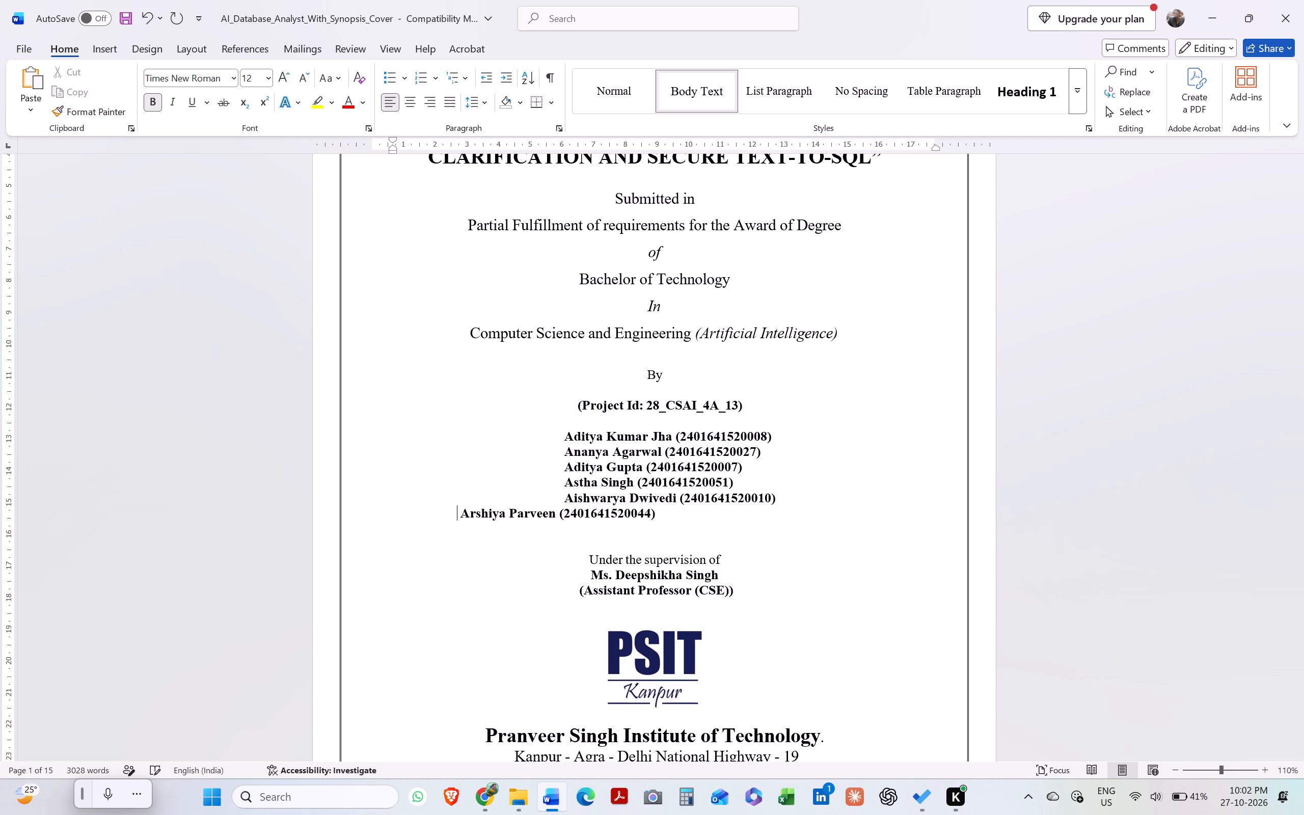
key("space")
key("space")
key("space")
key("space")
key("space")
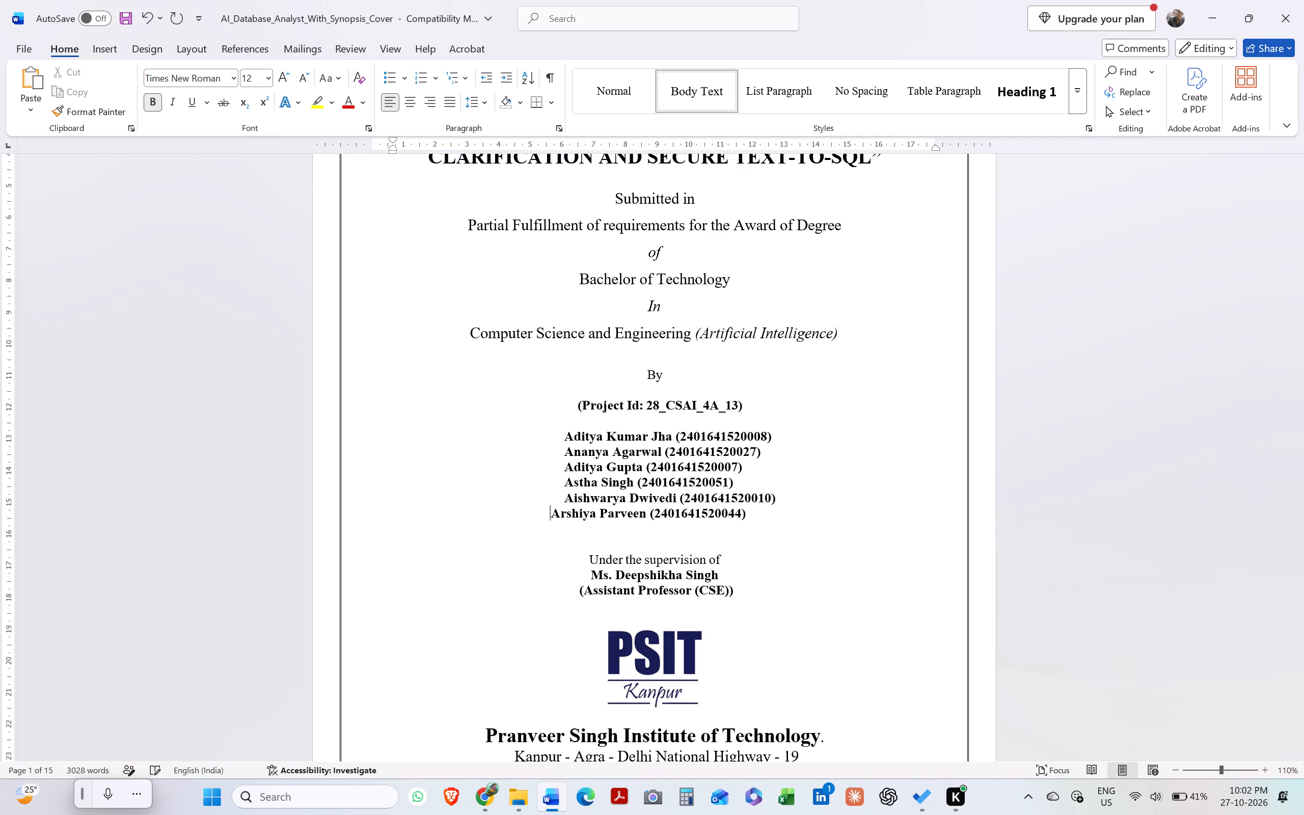
key("space")
key("space")
key("space")
key("space")
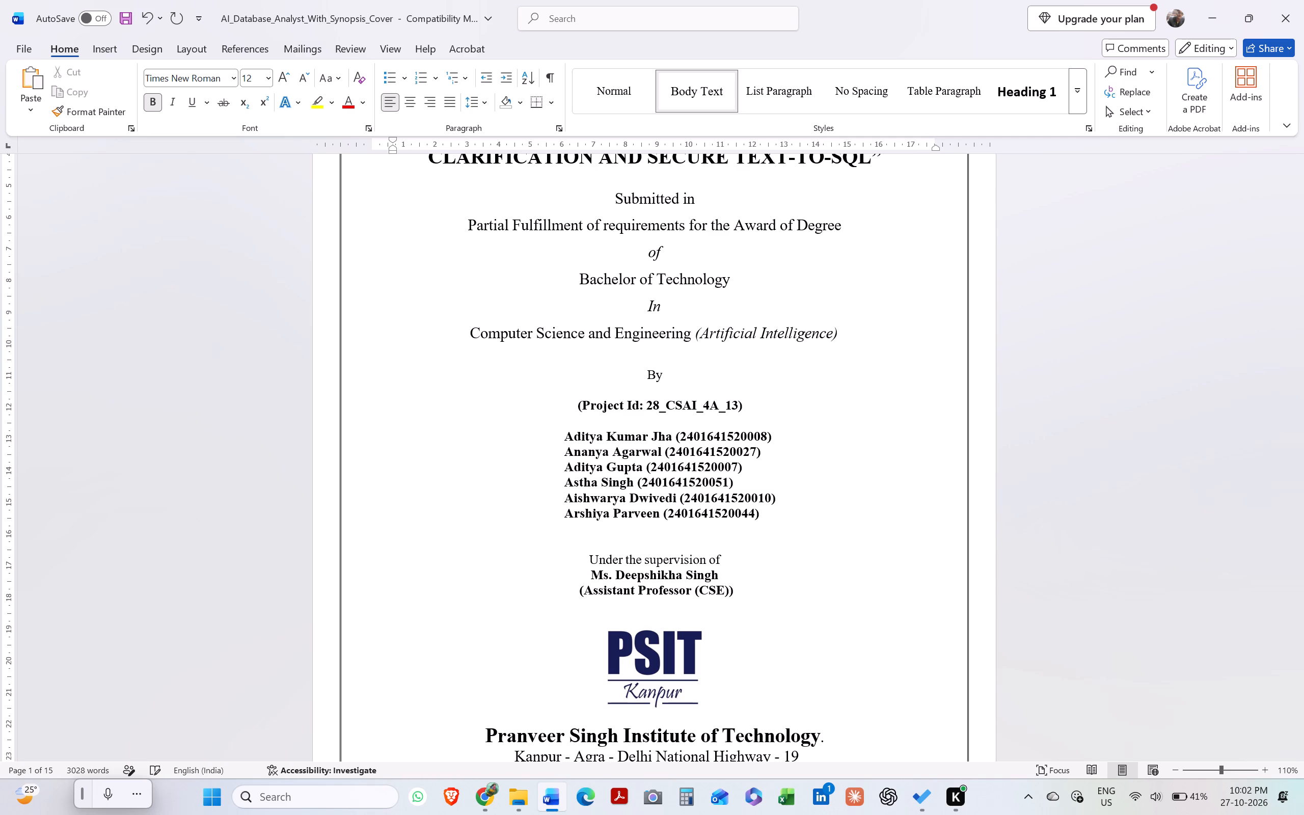
Review the layout of the whole cover page, from the synopsis title to the institute address, and the start of the Introduction.
scroll(626, 511, "down", 1)
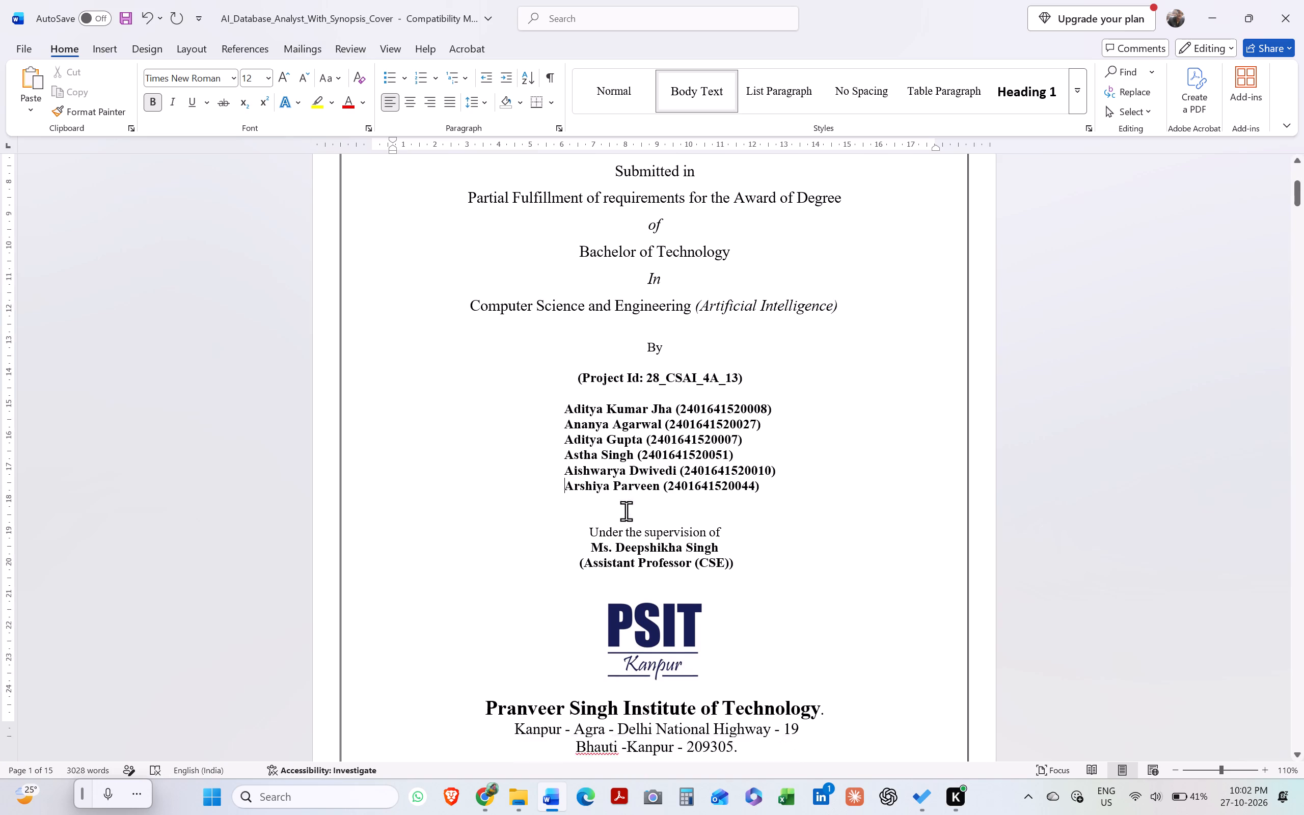
scroll(626, 511, "down", 2)
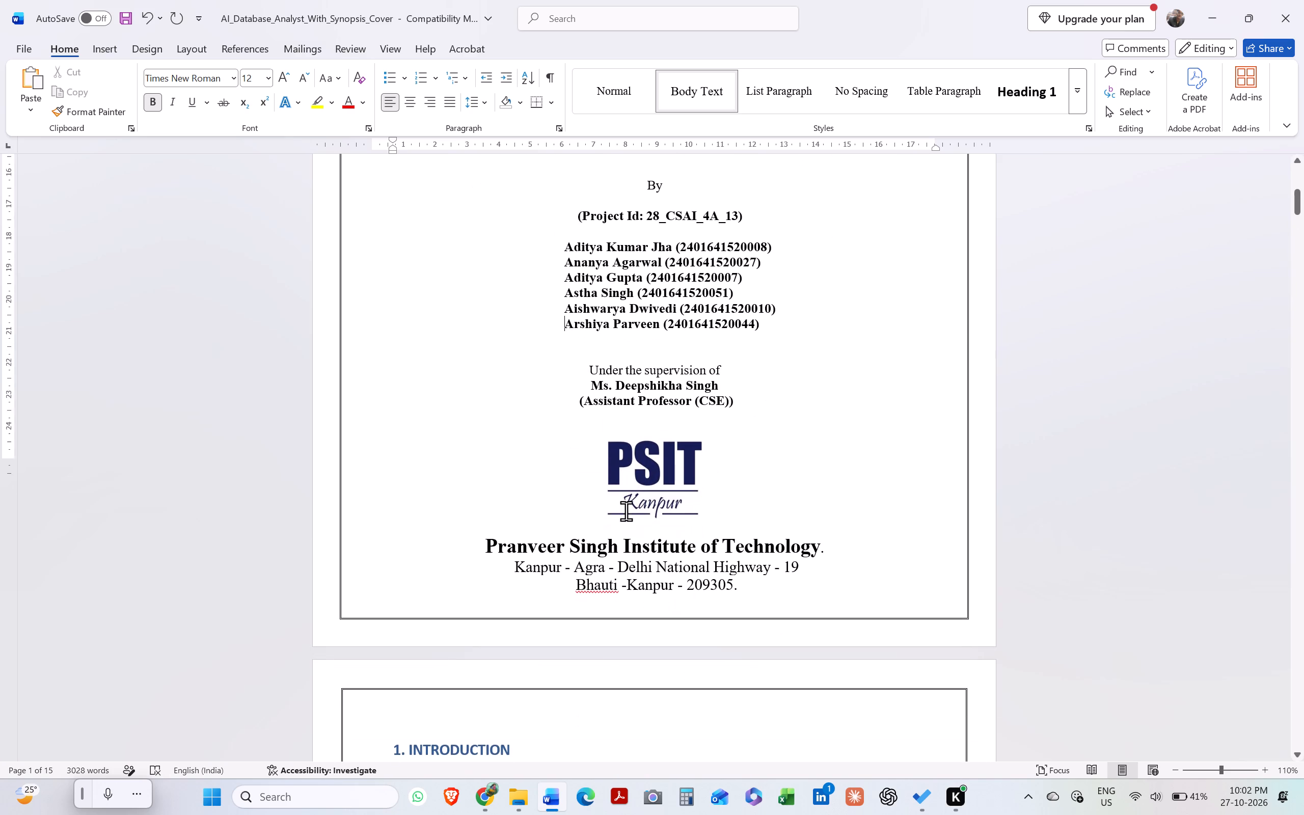
scroll(626, 511, "down", 2)
scroll(626, 511, "up", 2)
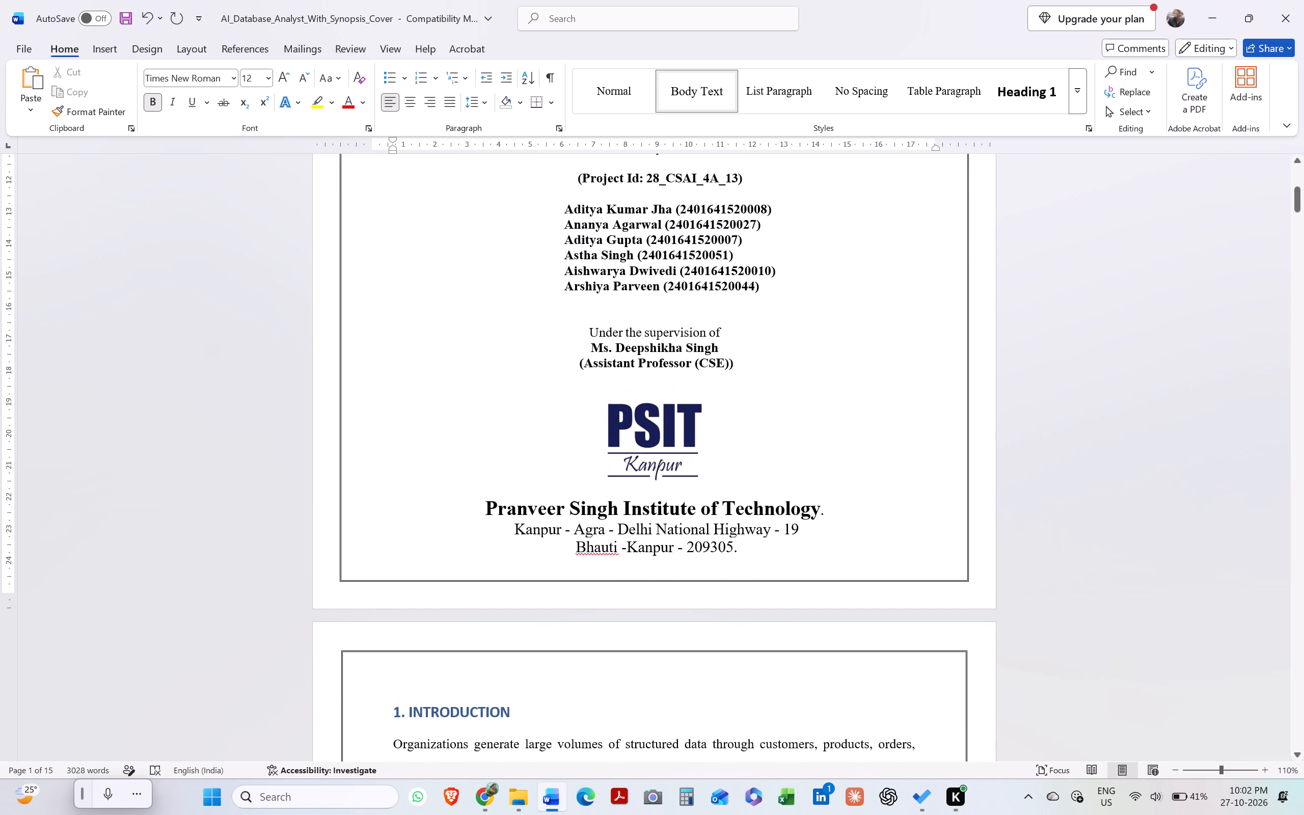
scroll(693, 457, "up", 2)
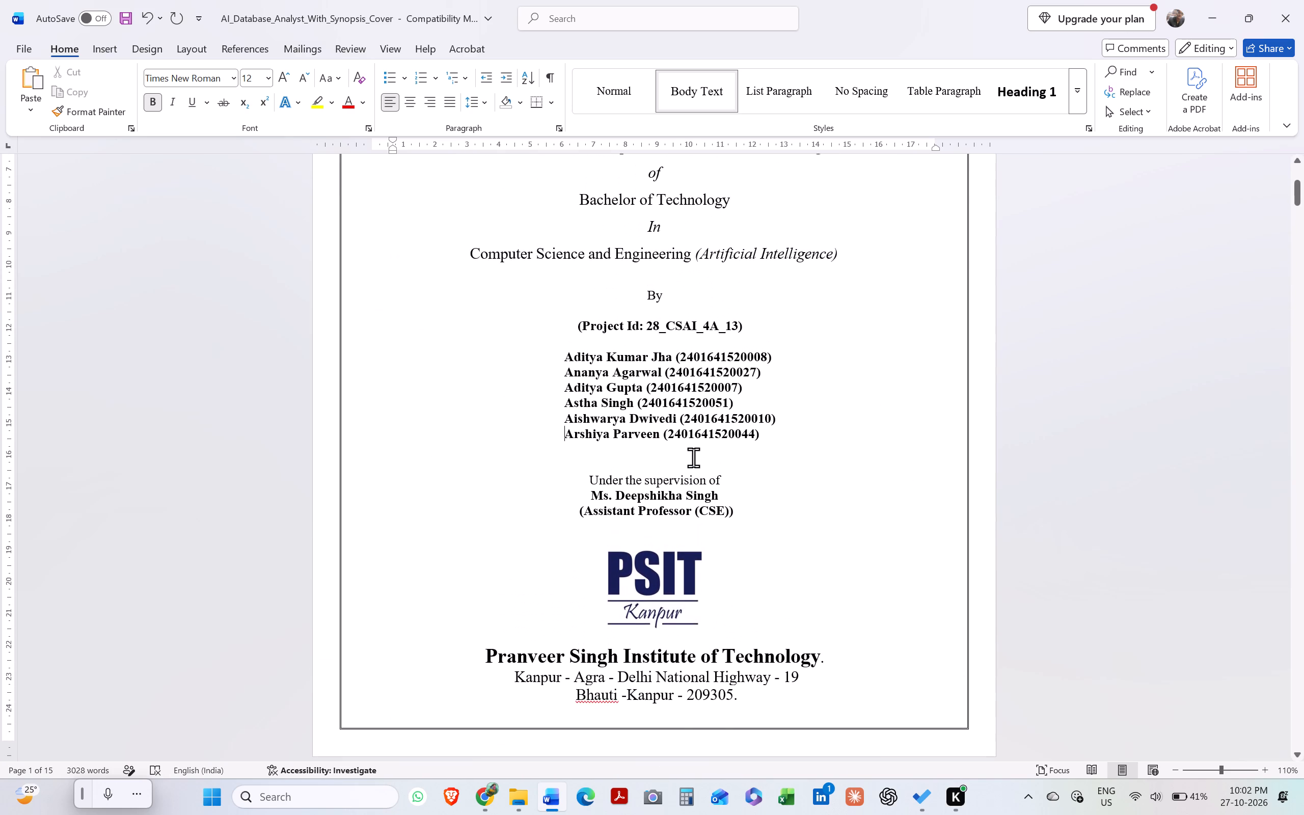
scroll(693, 457, "up", 2, "ctrl")
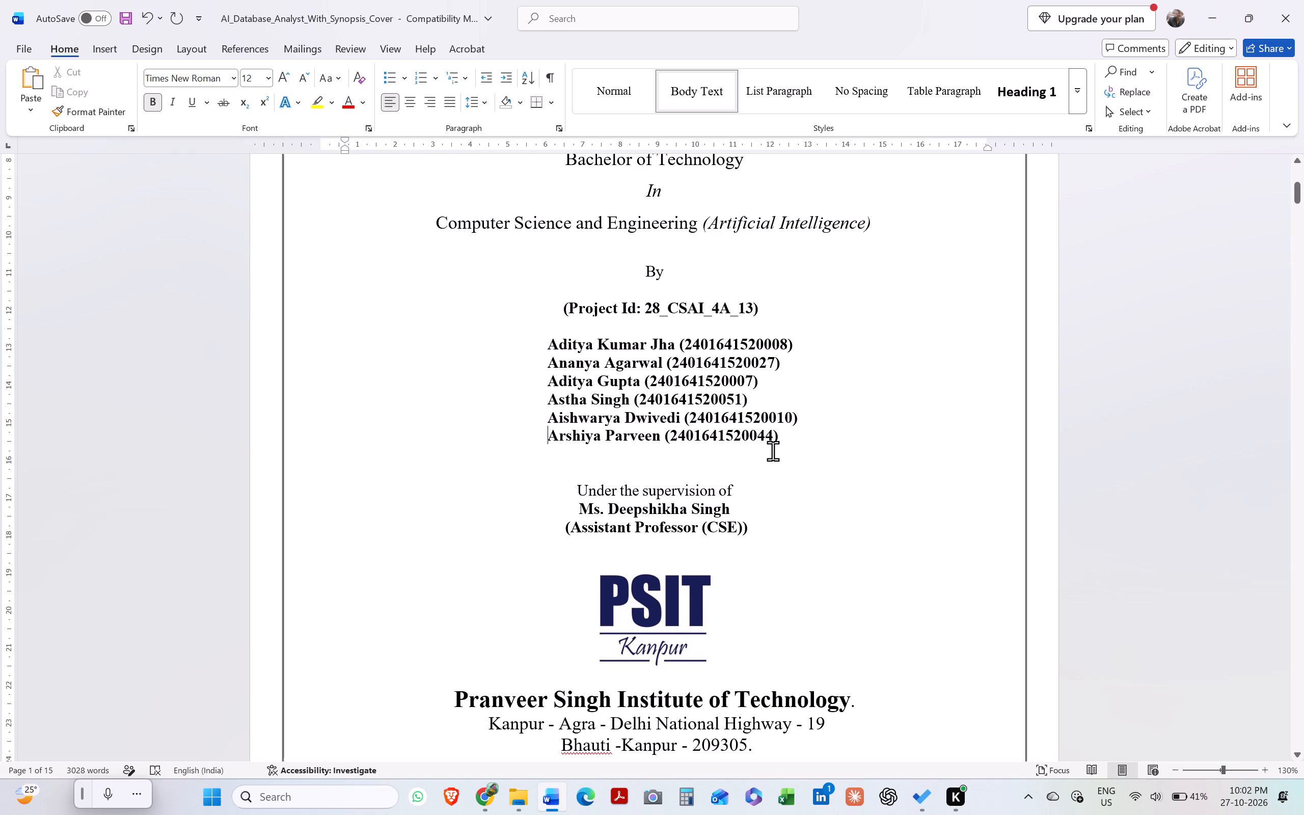
scroll(748, 364, "up", 2)
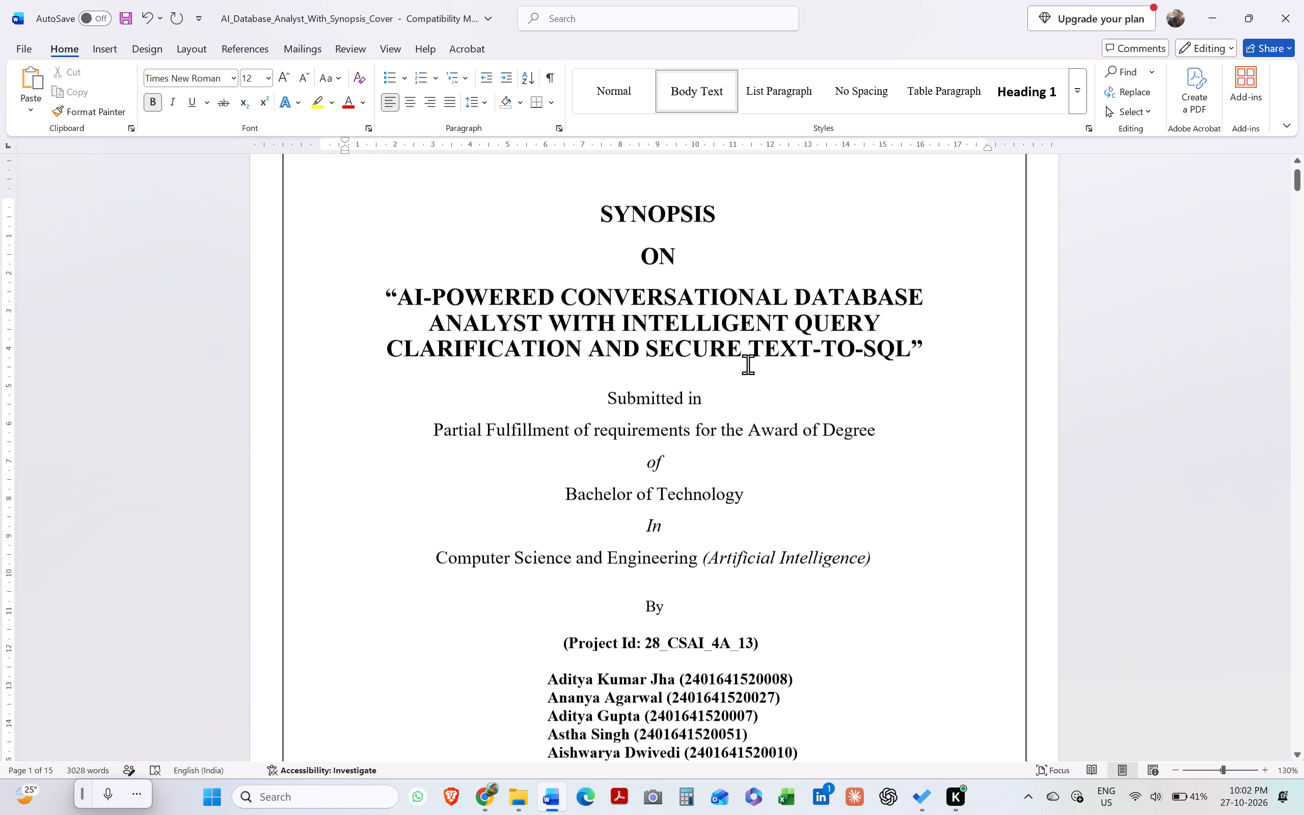
scroll(748, 364, "up", 1)
scroll(748, 364, "down", 15)
scroll(748, 364, "down", 10)
scroll(748, 364, "up", 11)
scroll(748, 364, "up", 12)
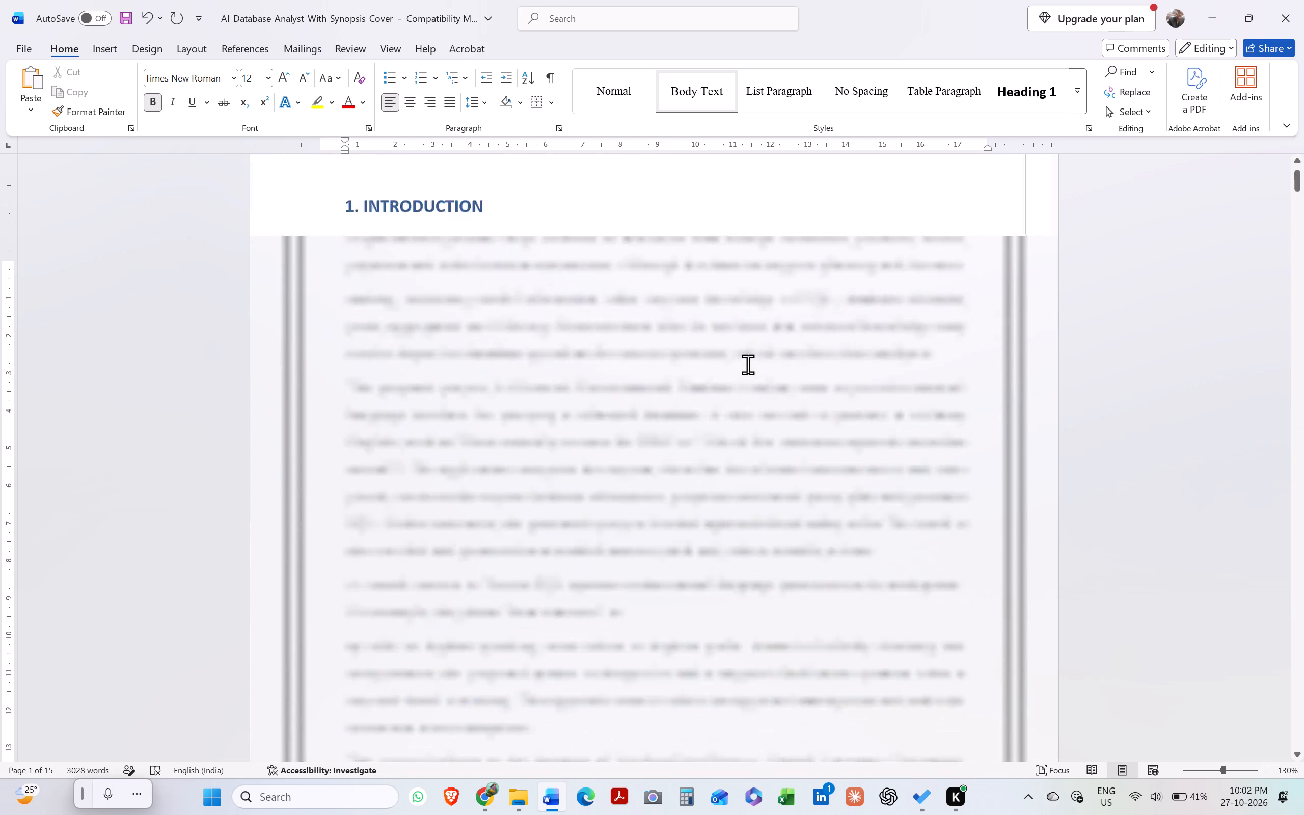
scroll(748, 364, "up", 1)
scroll(748, 364, "down", 1)
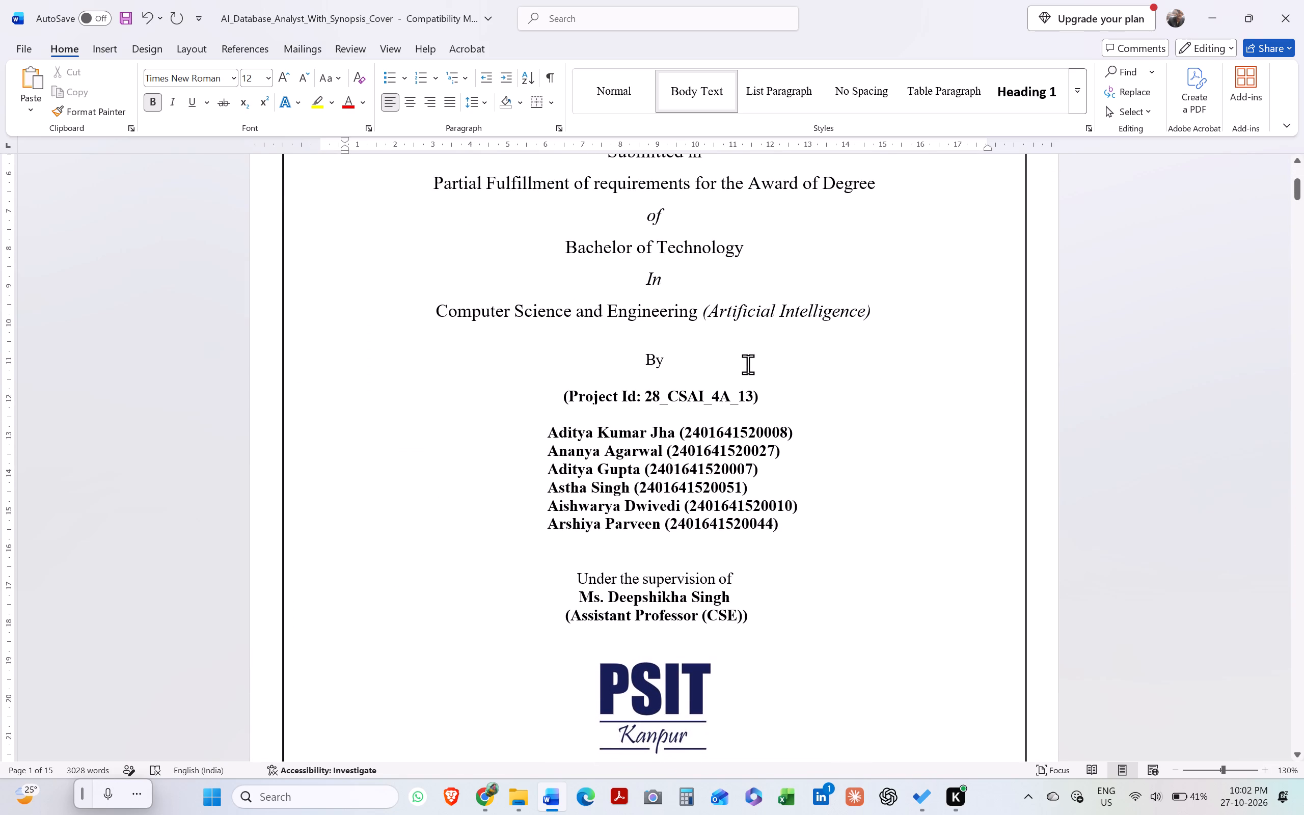
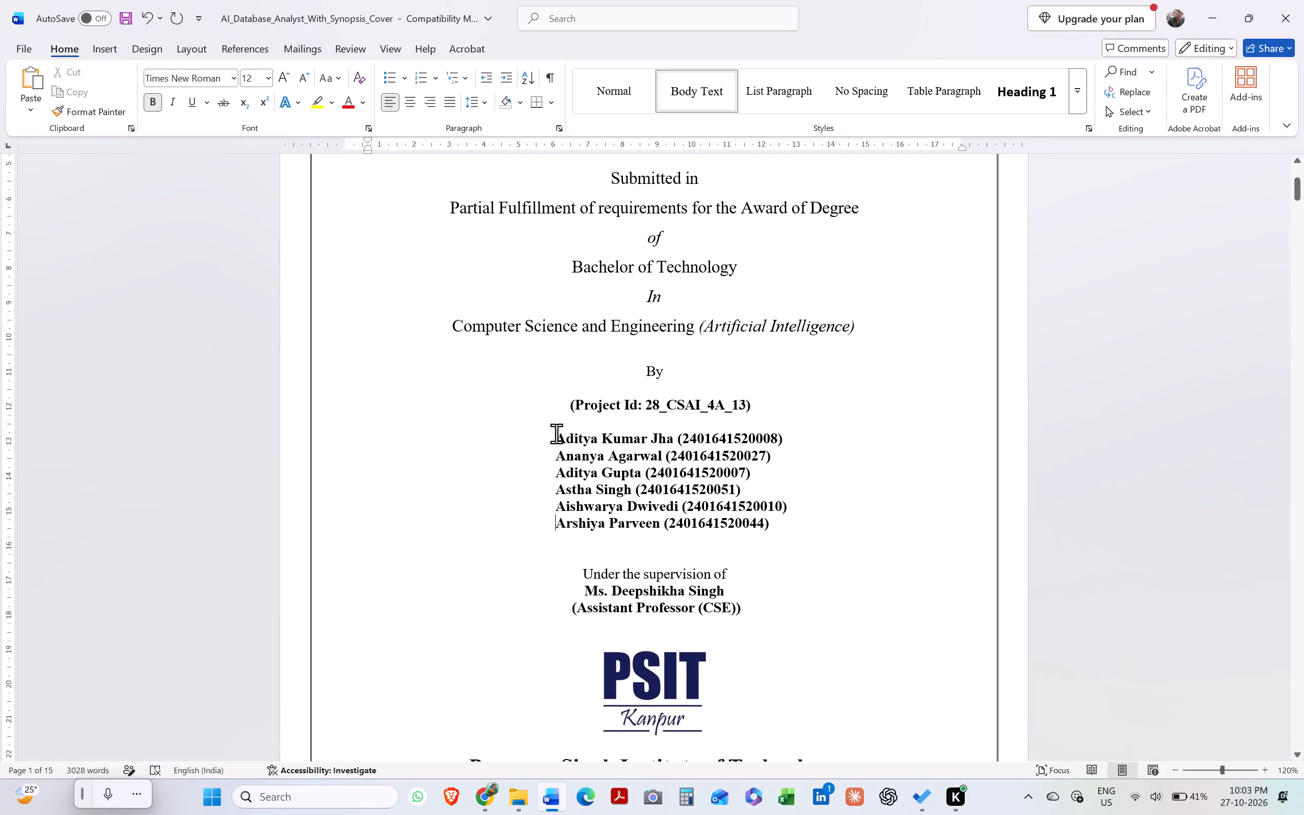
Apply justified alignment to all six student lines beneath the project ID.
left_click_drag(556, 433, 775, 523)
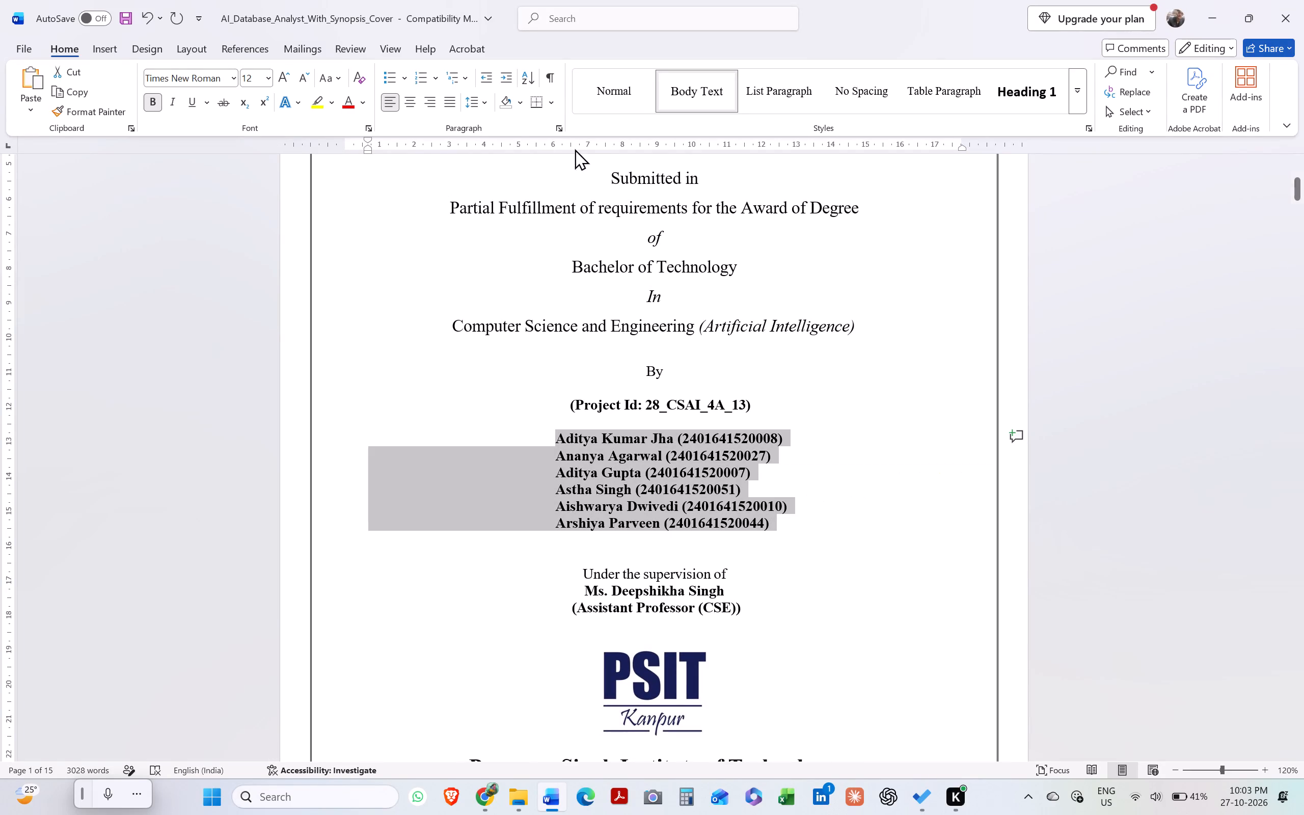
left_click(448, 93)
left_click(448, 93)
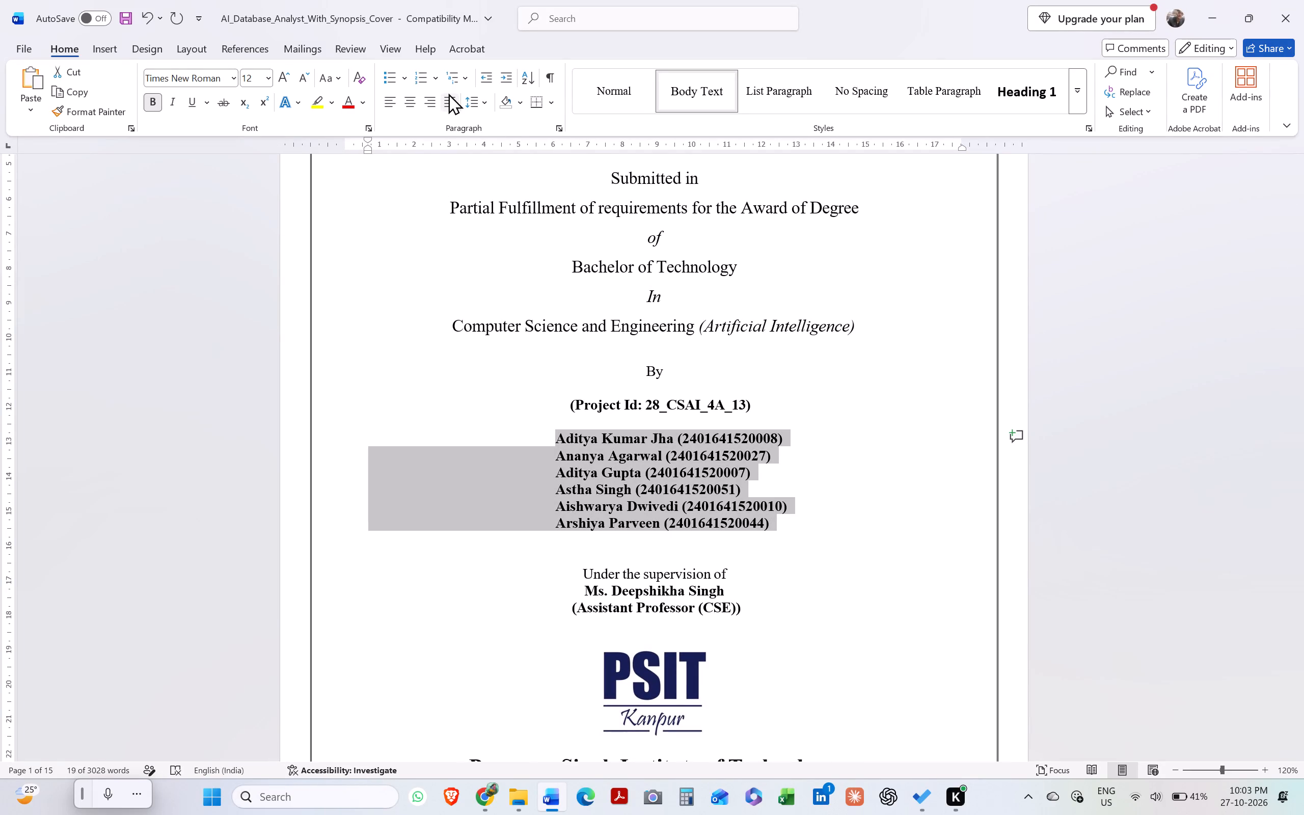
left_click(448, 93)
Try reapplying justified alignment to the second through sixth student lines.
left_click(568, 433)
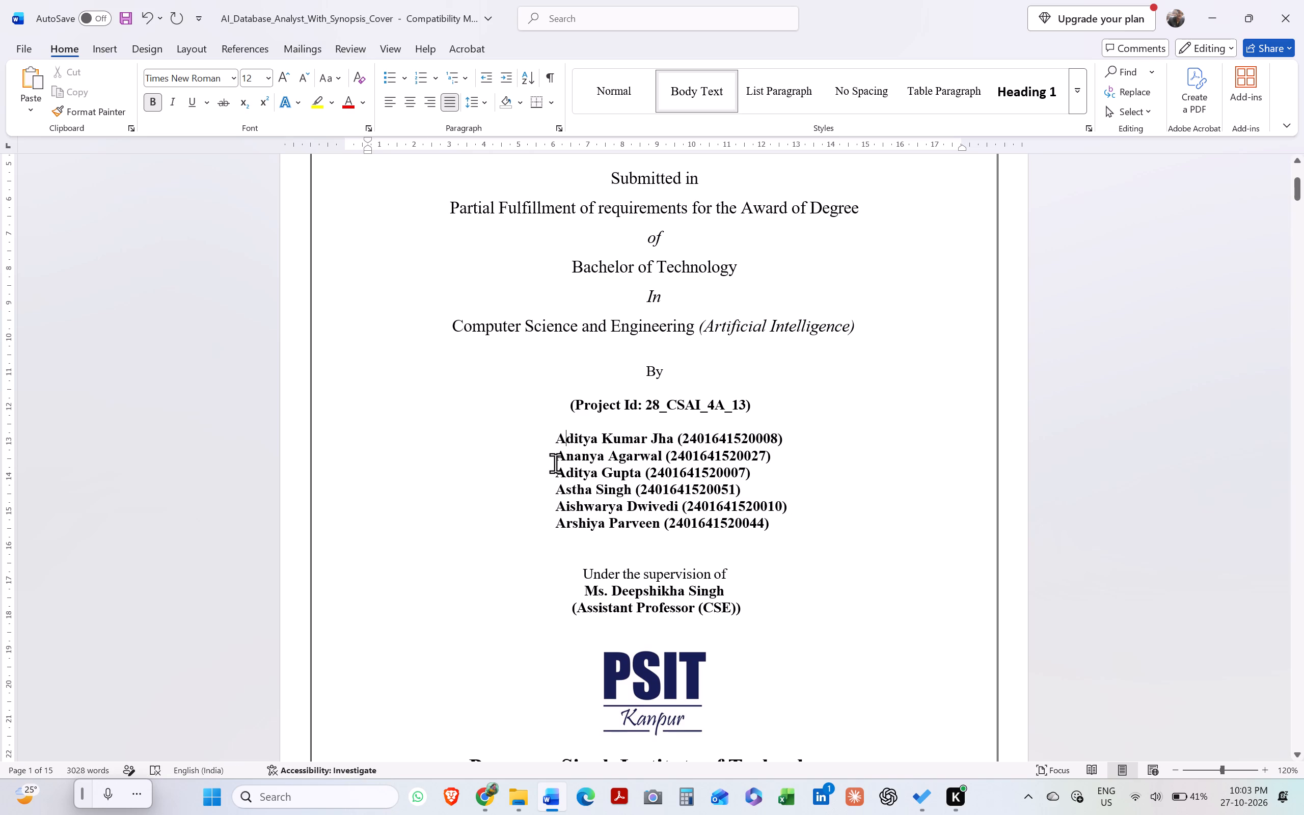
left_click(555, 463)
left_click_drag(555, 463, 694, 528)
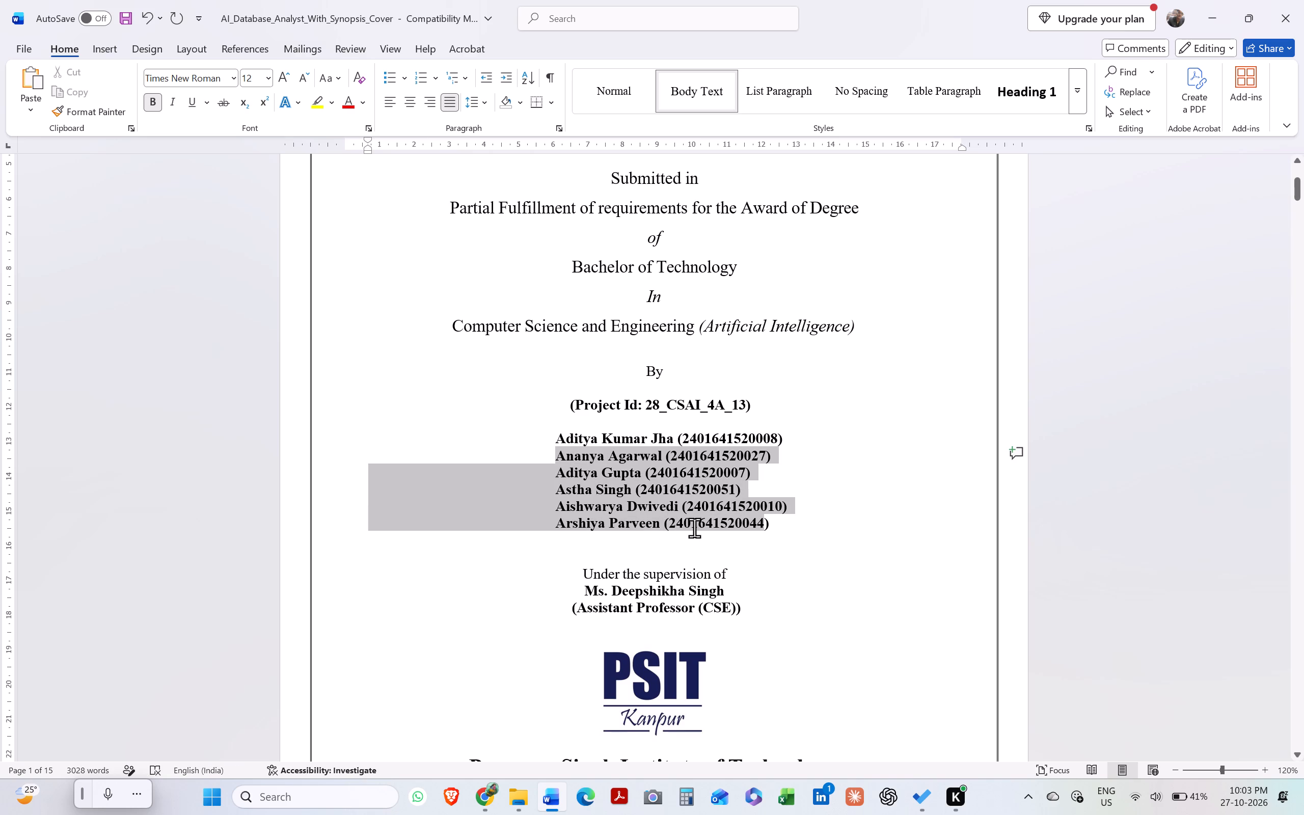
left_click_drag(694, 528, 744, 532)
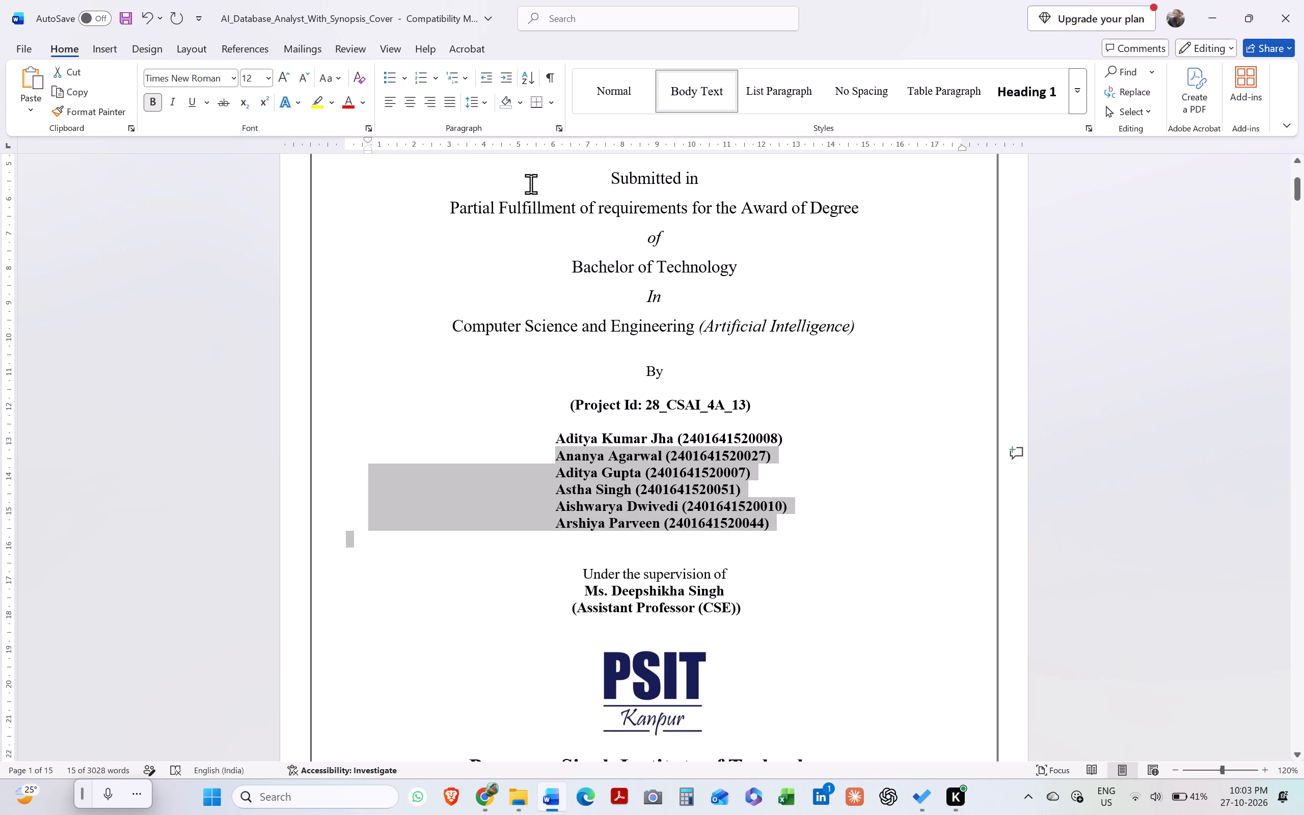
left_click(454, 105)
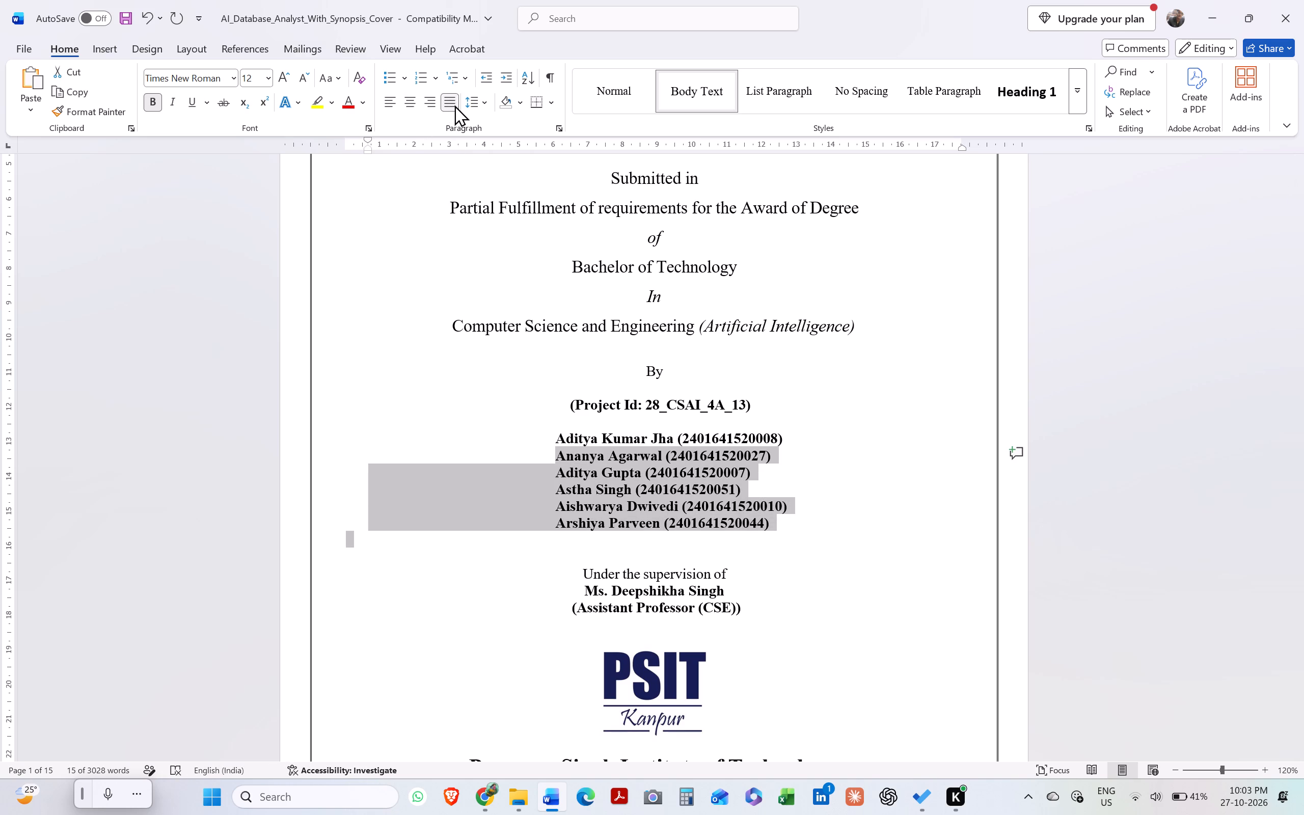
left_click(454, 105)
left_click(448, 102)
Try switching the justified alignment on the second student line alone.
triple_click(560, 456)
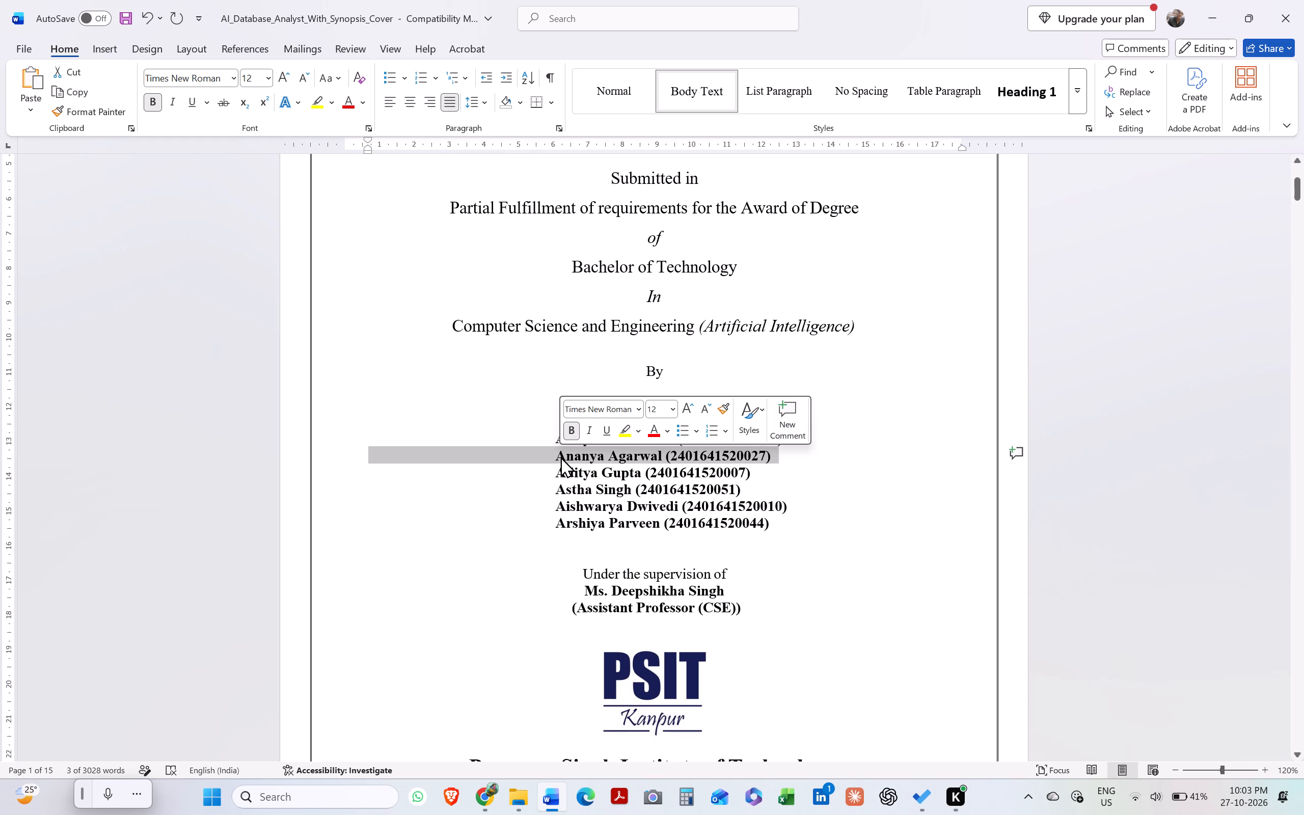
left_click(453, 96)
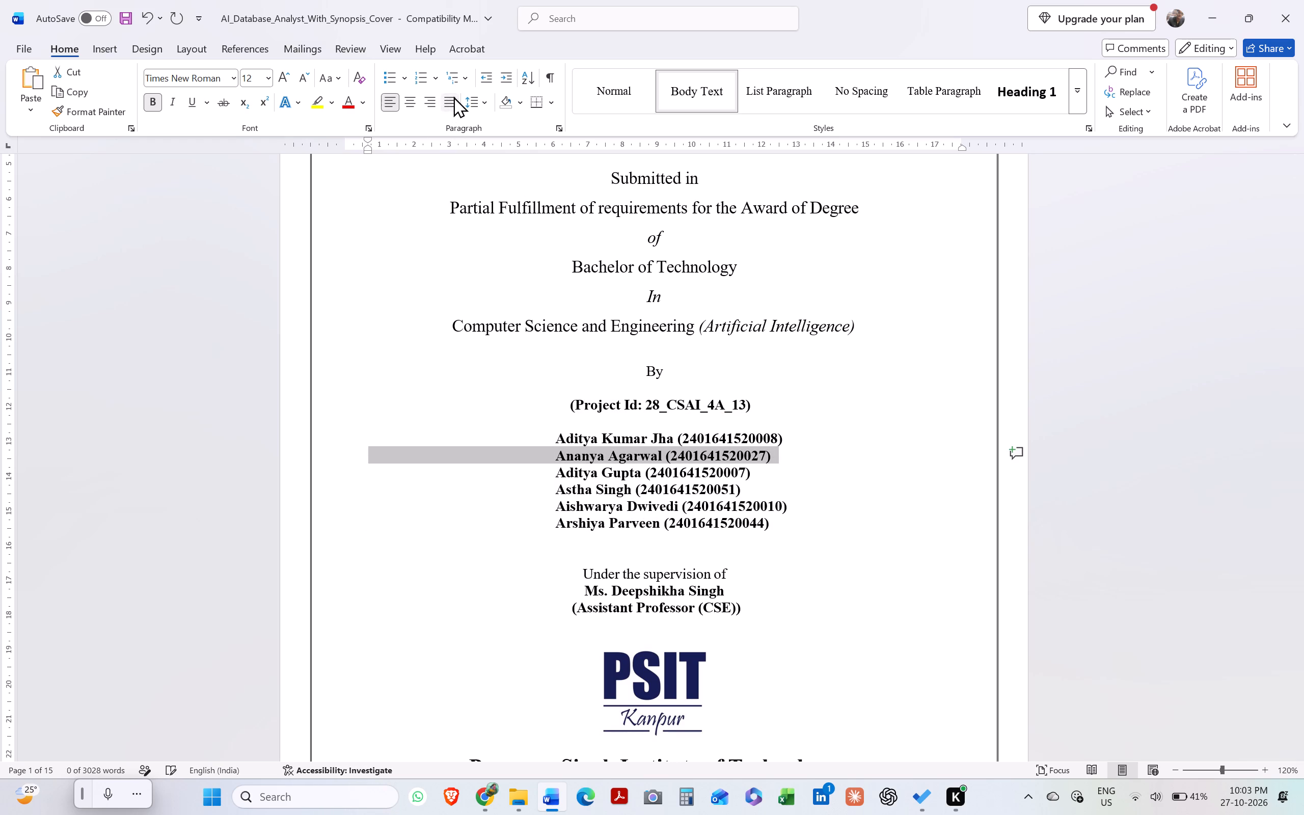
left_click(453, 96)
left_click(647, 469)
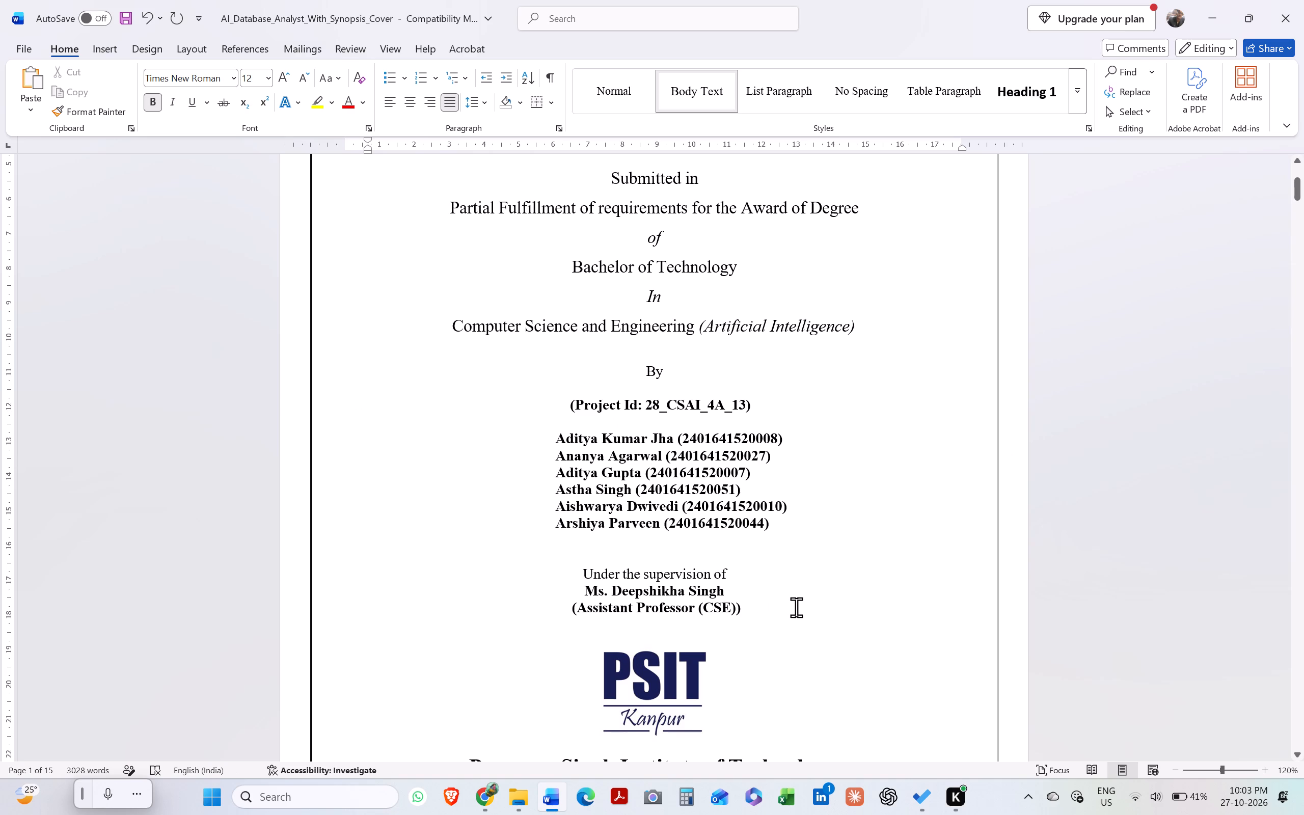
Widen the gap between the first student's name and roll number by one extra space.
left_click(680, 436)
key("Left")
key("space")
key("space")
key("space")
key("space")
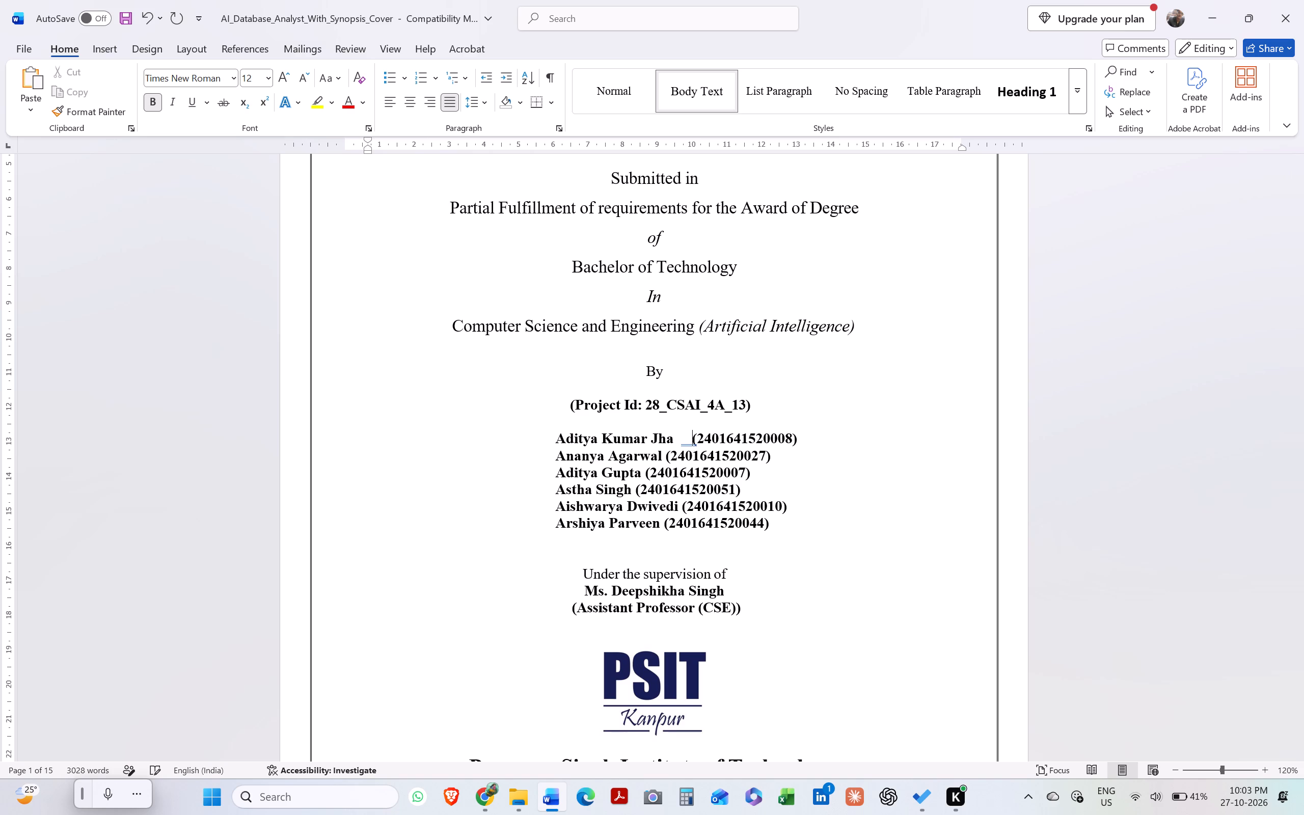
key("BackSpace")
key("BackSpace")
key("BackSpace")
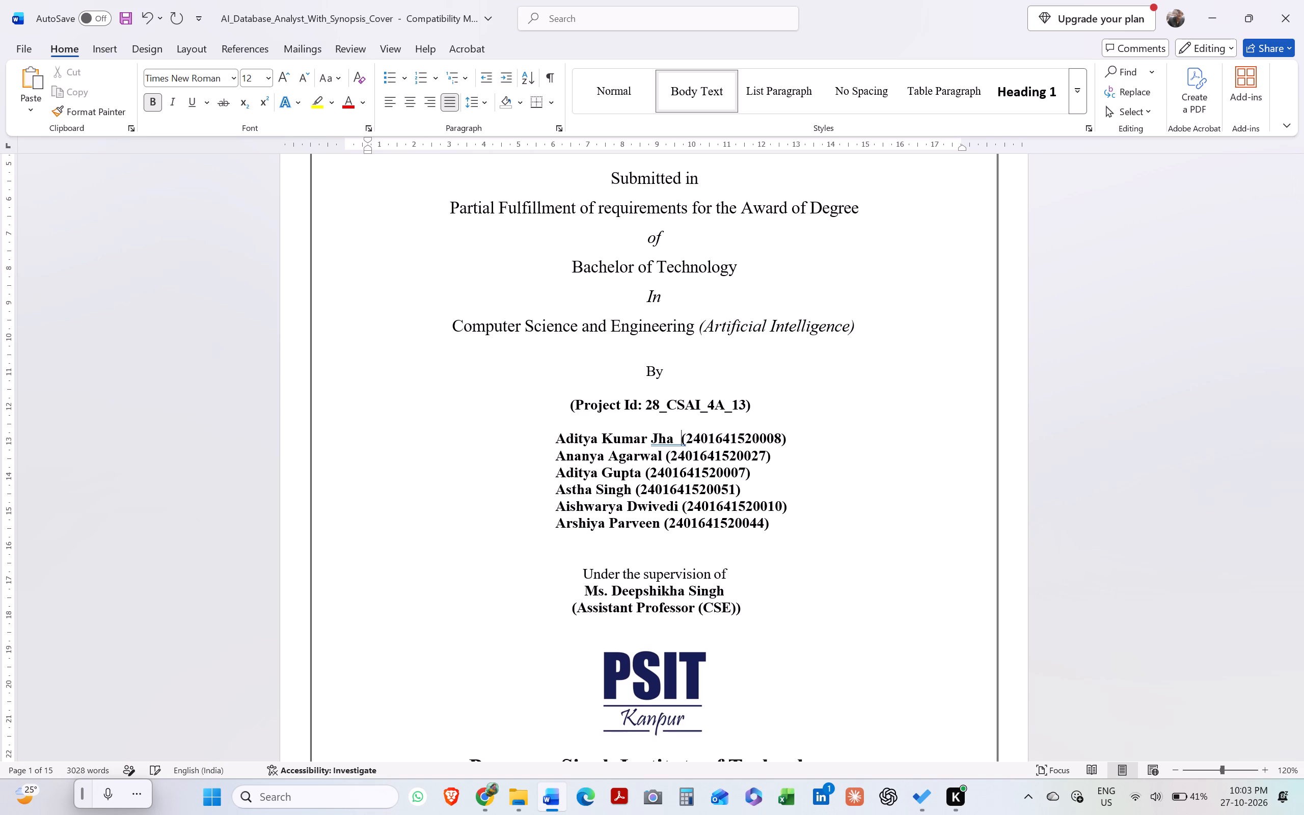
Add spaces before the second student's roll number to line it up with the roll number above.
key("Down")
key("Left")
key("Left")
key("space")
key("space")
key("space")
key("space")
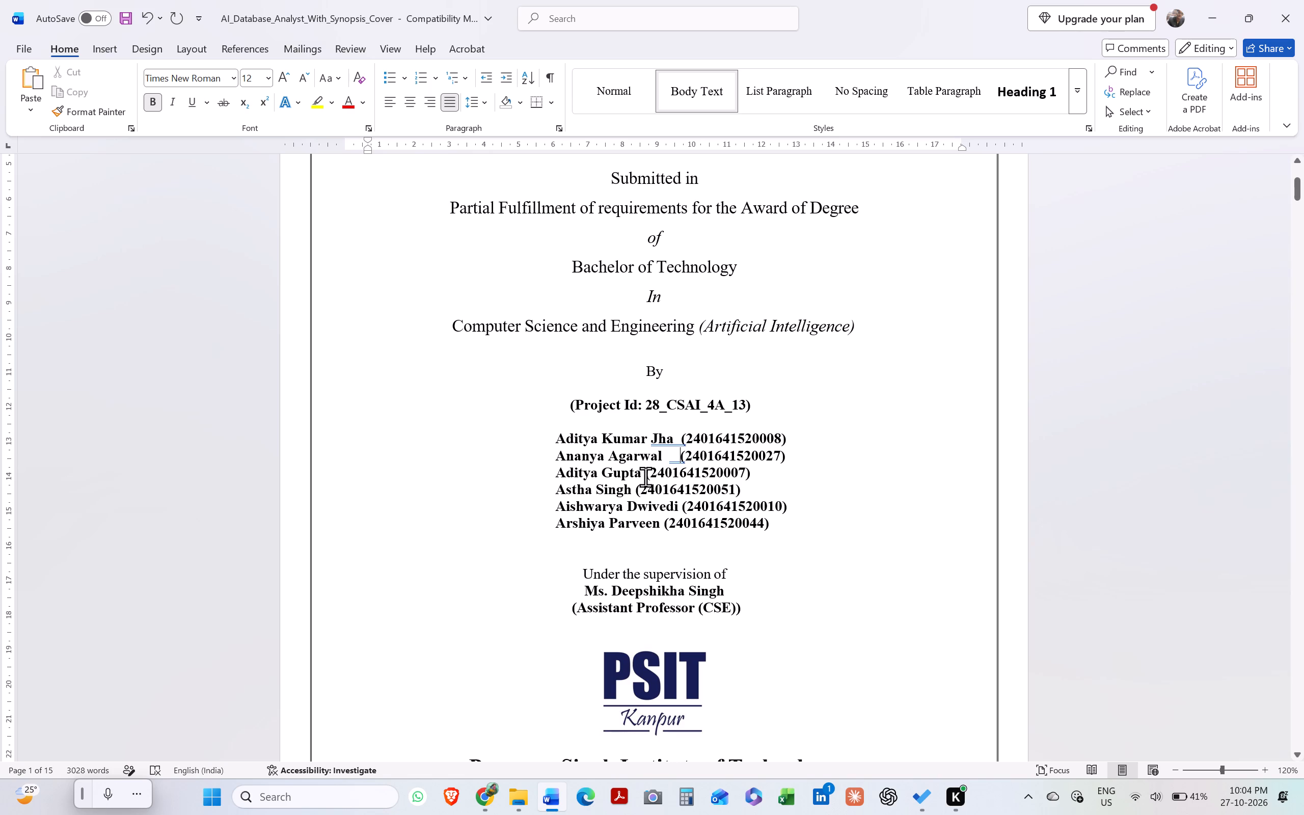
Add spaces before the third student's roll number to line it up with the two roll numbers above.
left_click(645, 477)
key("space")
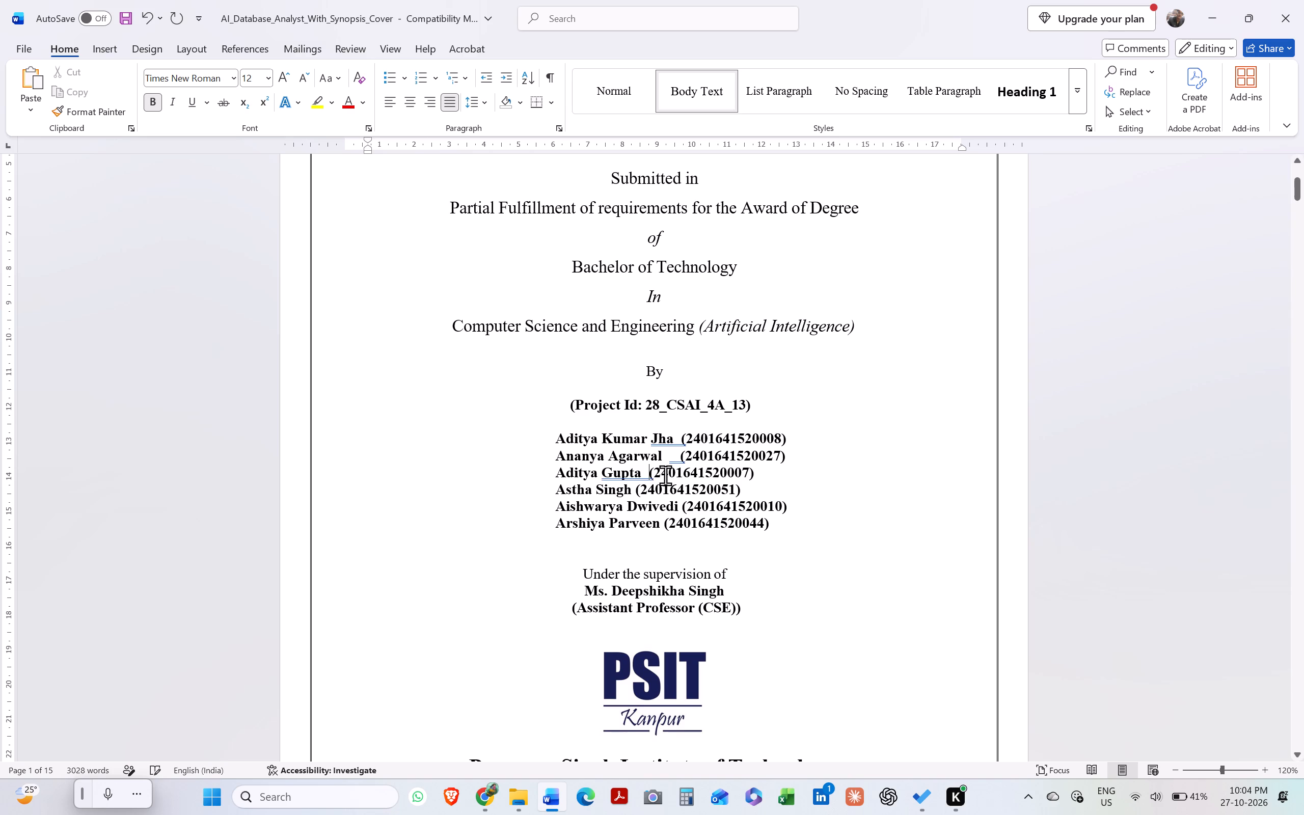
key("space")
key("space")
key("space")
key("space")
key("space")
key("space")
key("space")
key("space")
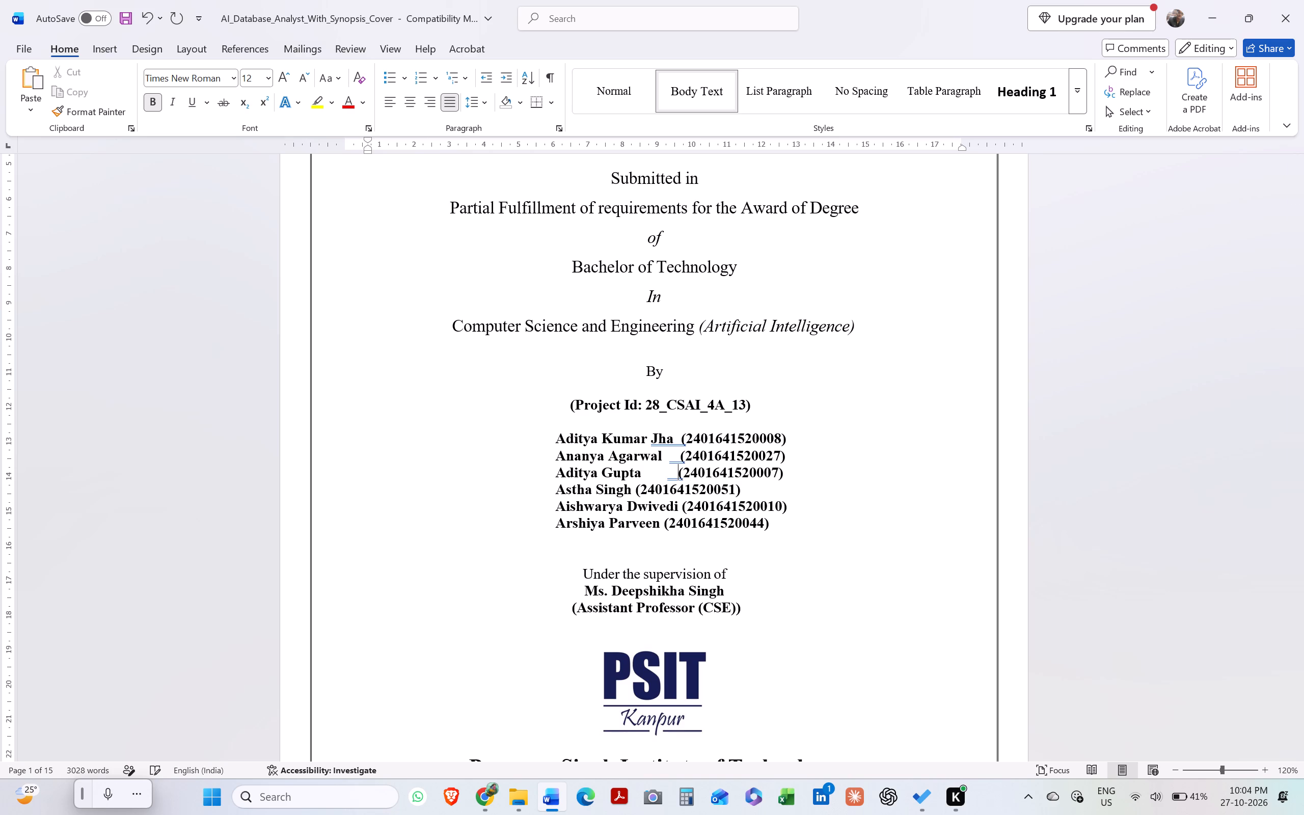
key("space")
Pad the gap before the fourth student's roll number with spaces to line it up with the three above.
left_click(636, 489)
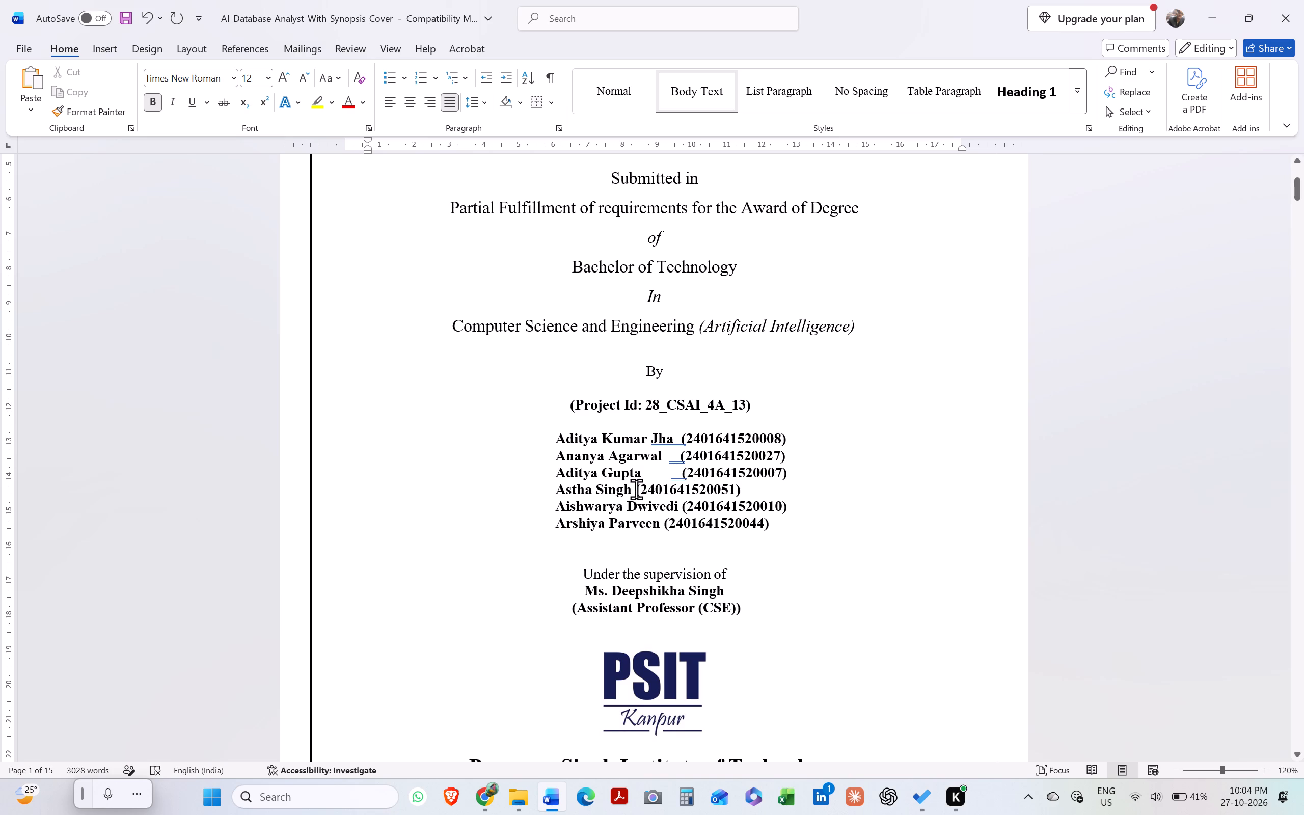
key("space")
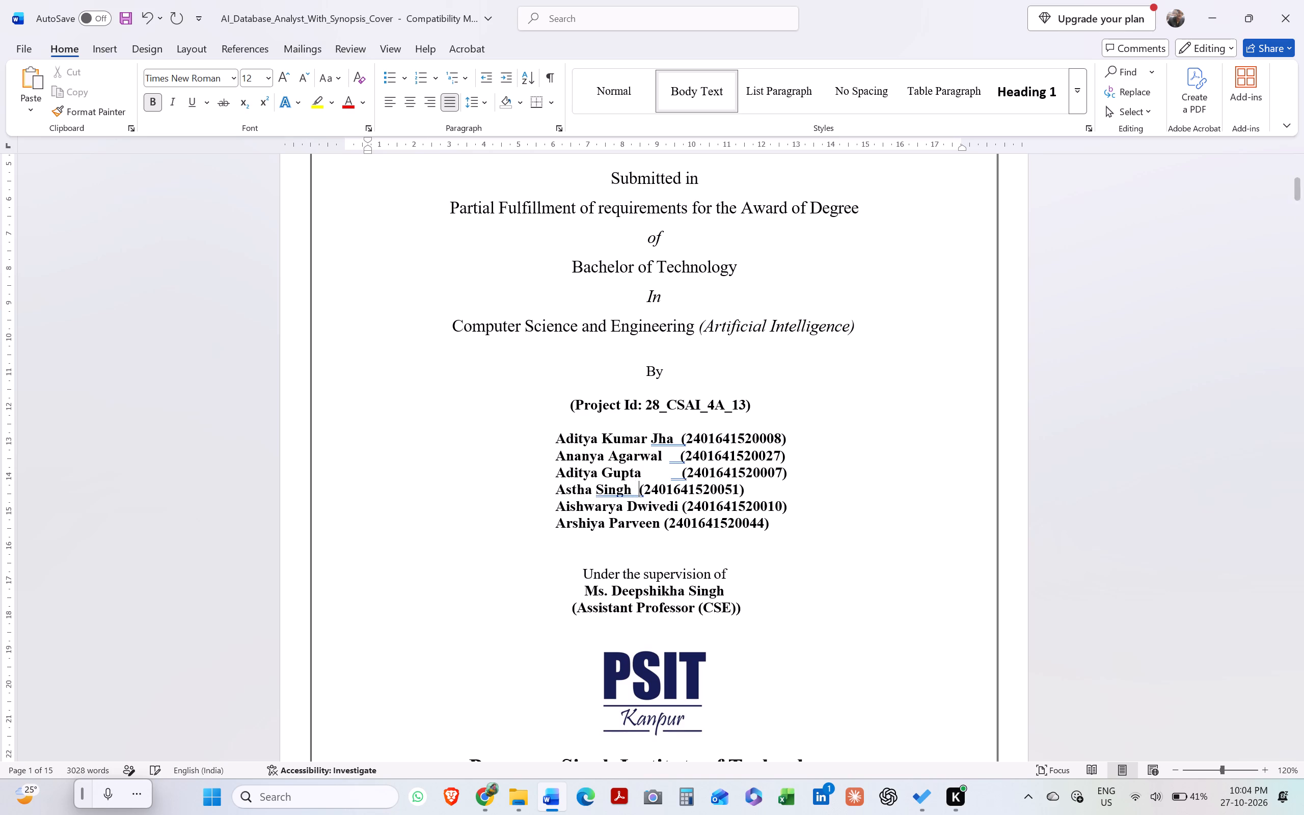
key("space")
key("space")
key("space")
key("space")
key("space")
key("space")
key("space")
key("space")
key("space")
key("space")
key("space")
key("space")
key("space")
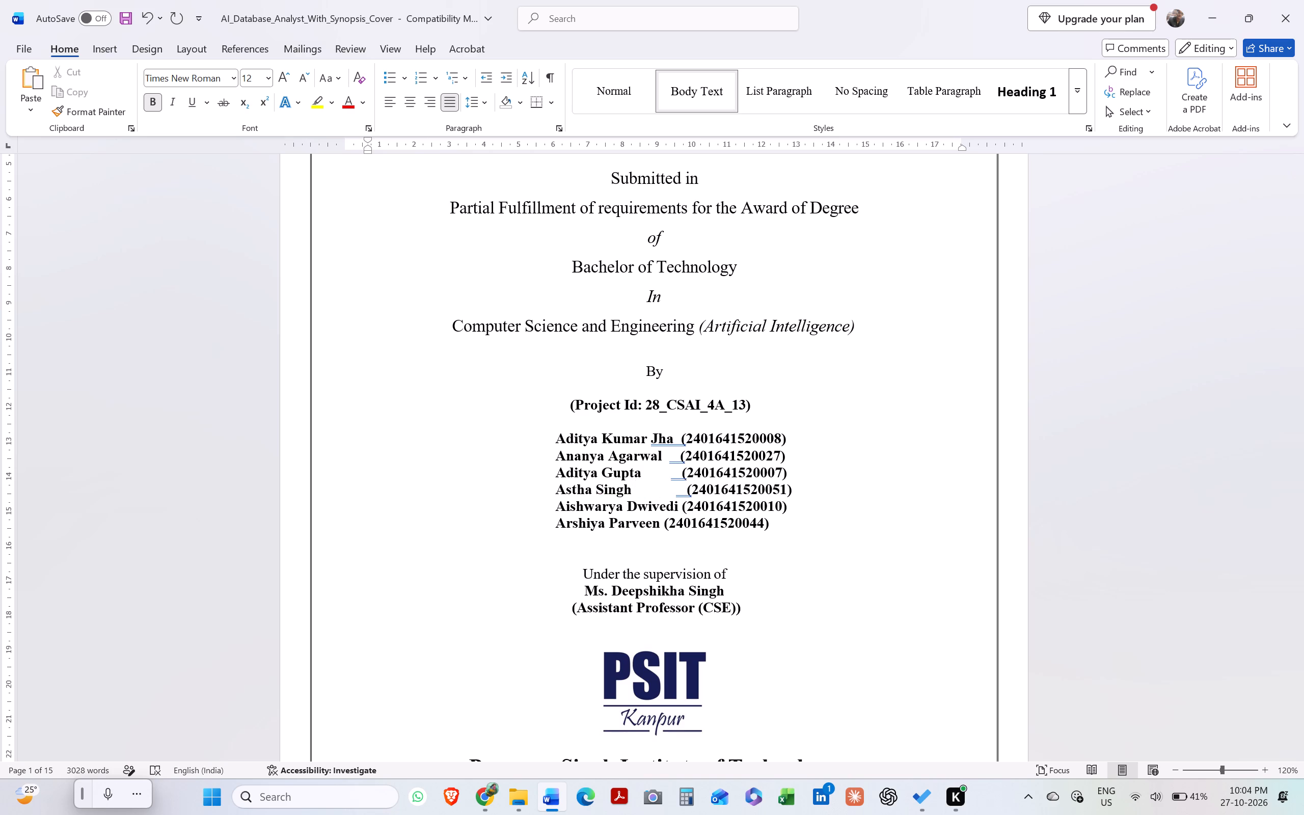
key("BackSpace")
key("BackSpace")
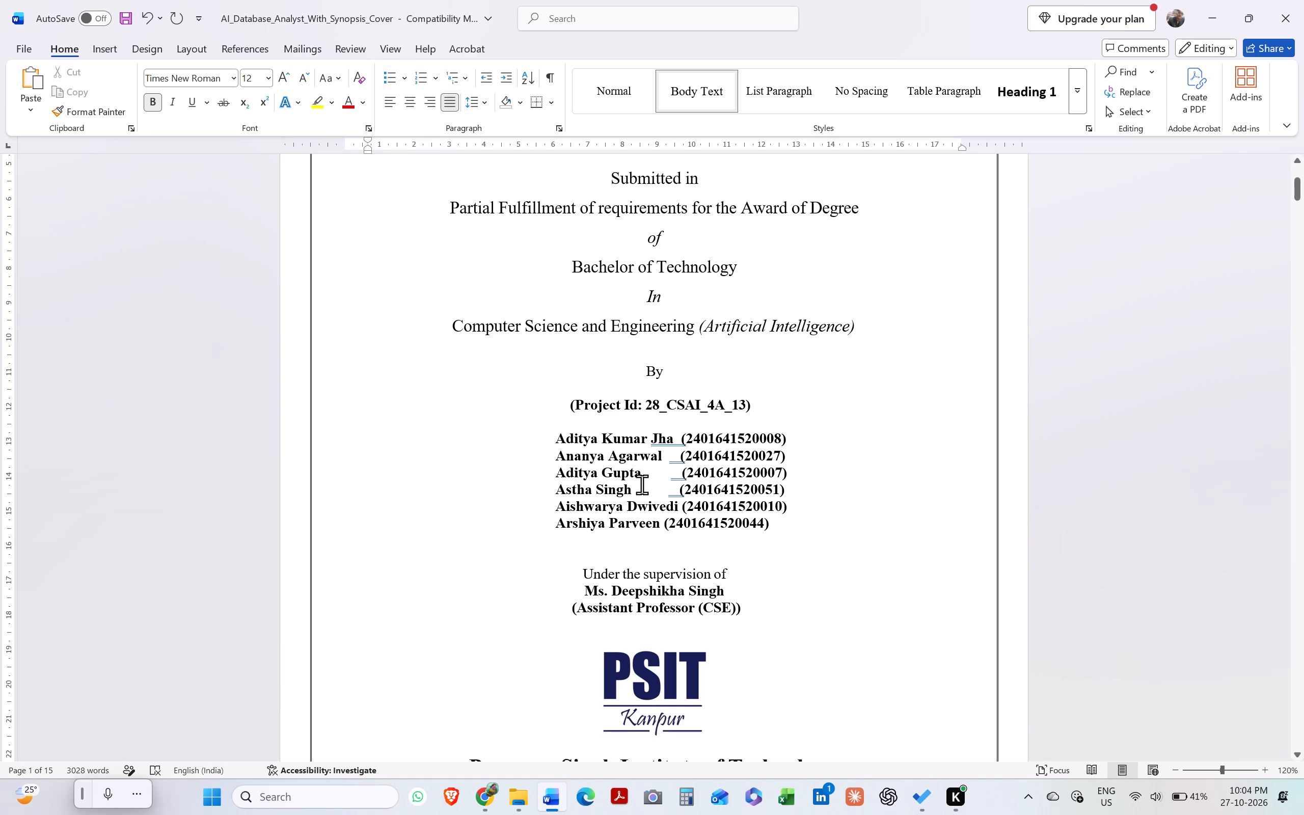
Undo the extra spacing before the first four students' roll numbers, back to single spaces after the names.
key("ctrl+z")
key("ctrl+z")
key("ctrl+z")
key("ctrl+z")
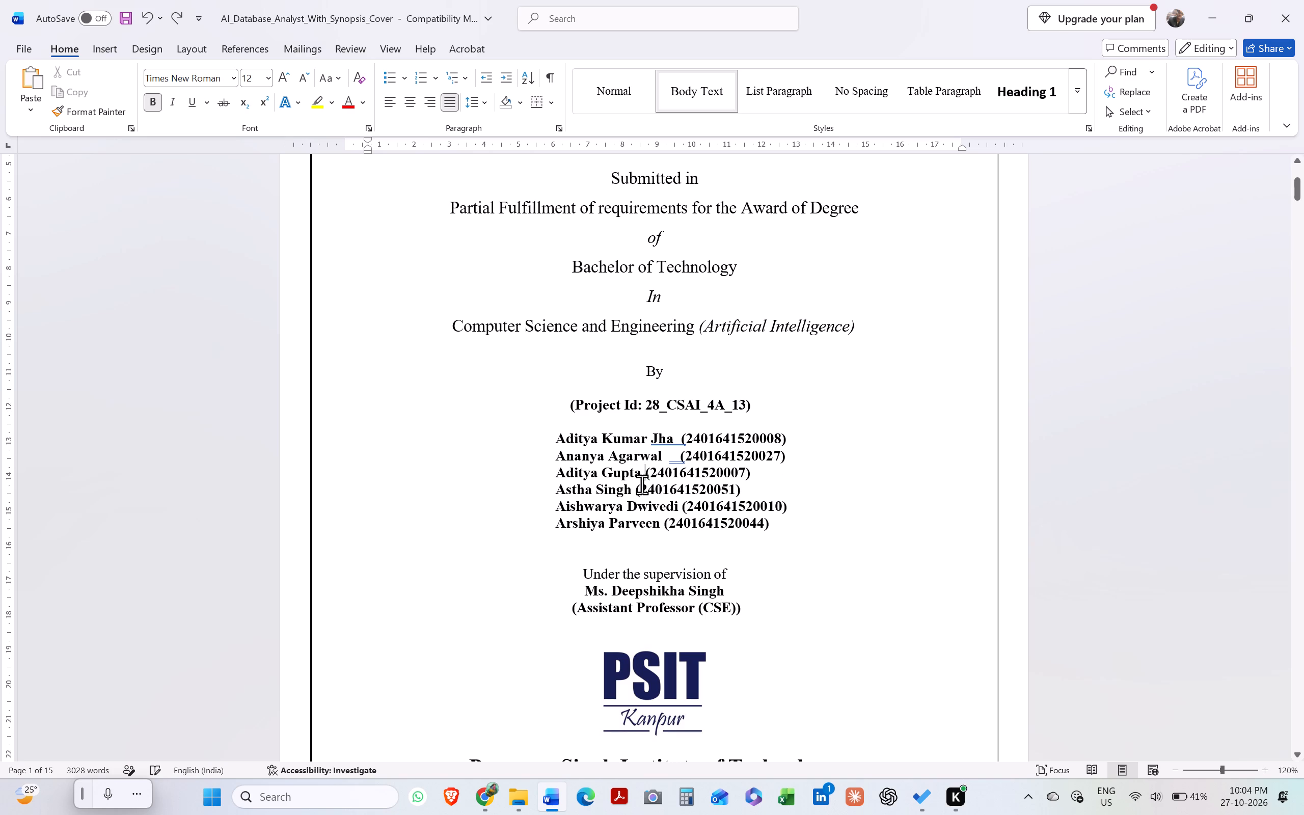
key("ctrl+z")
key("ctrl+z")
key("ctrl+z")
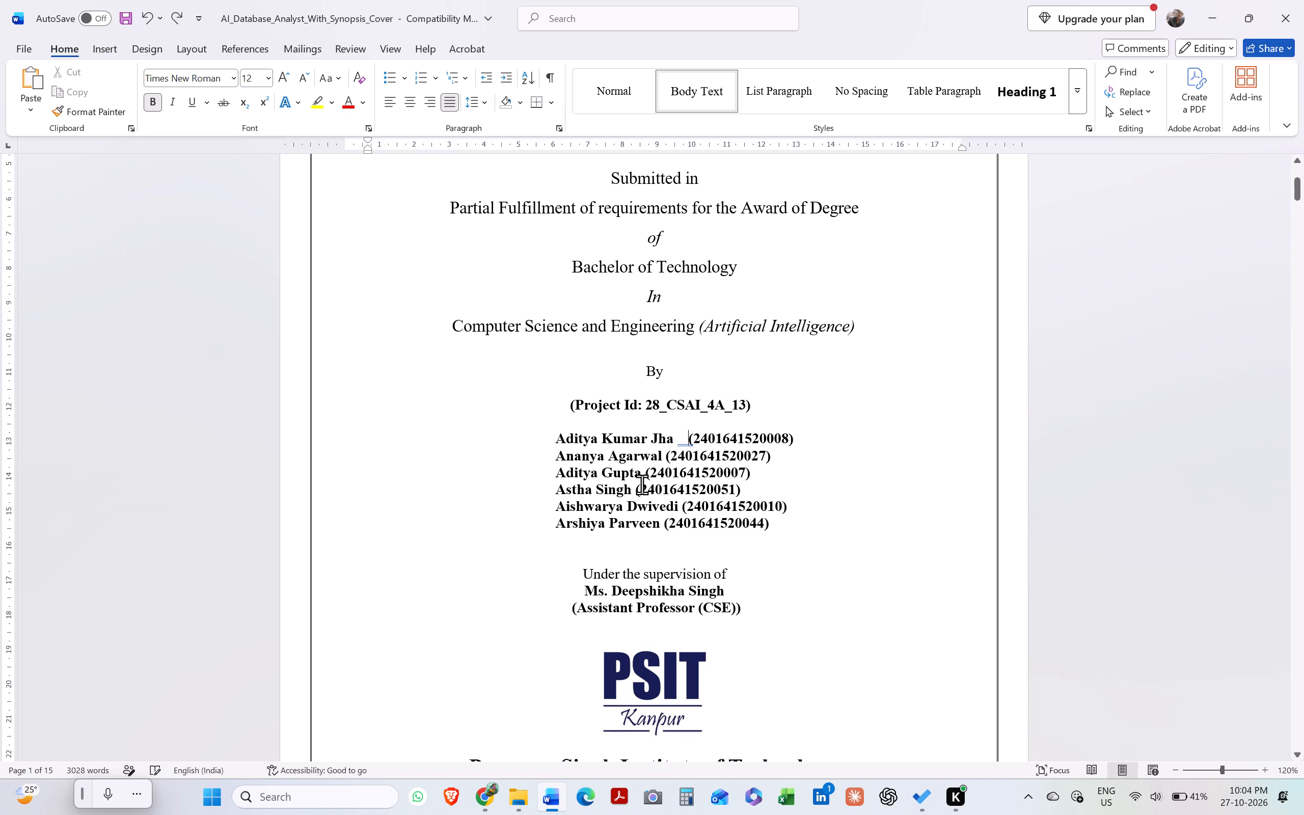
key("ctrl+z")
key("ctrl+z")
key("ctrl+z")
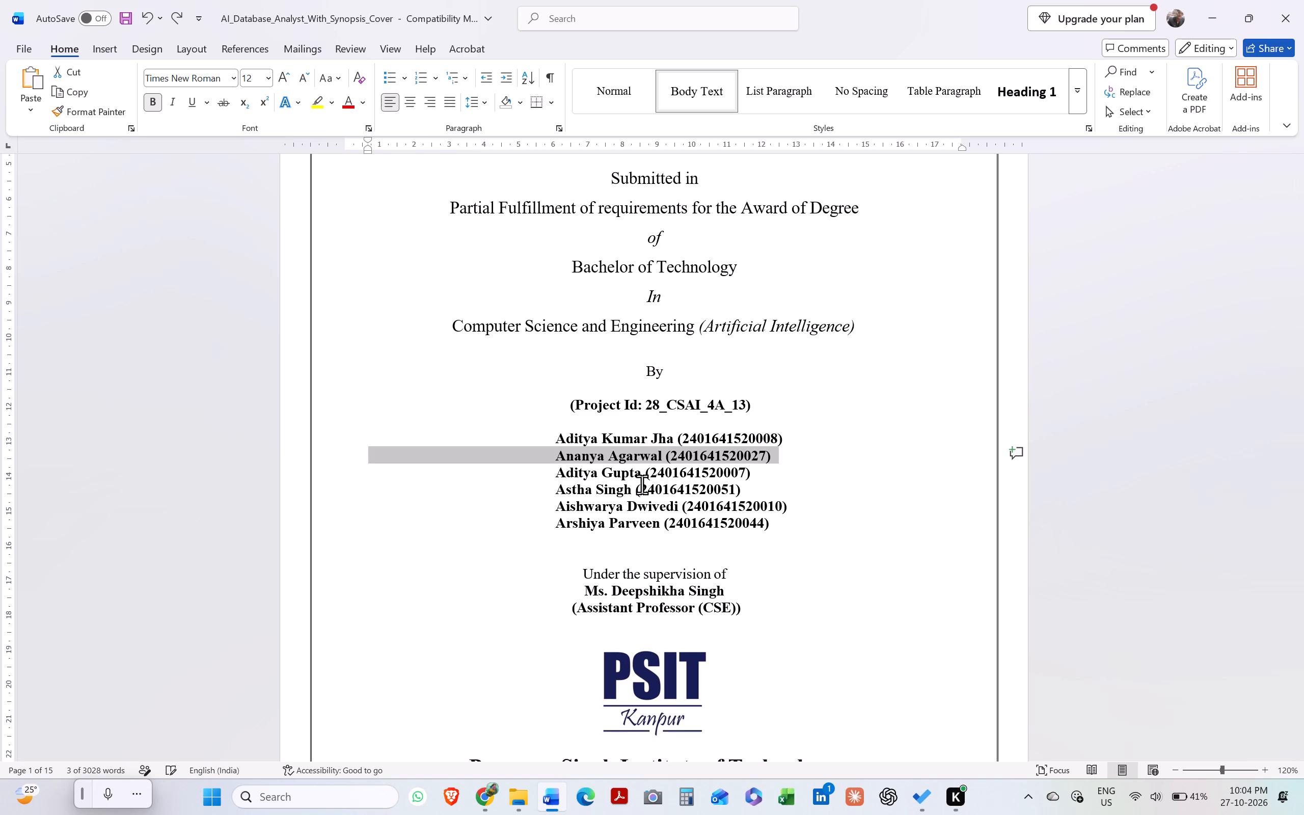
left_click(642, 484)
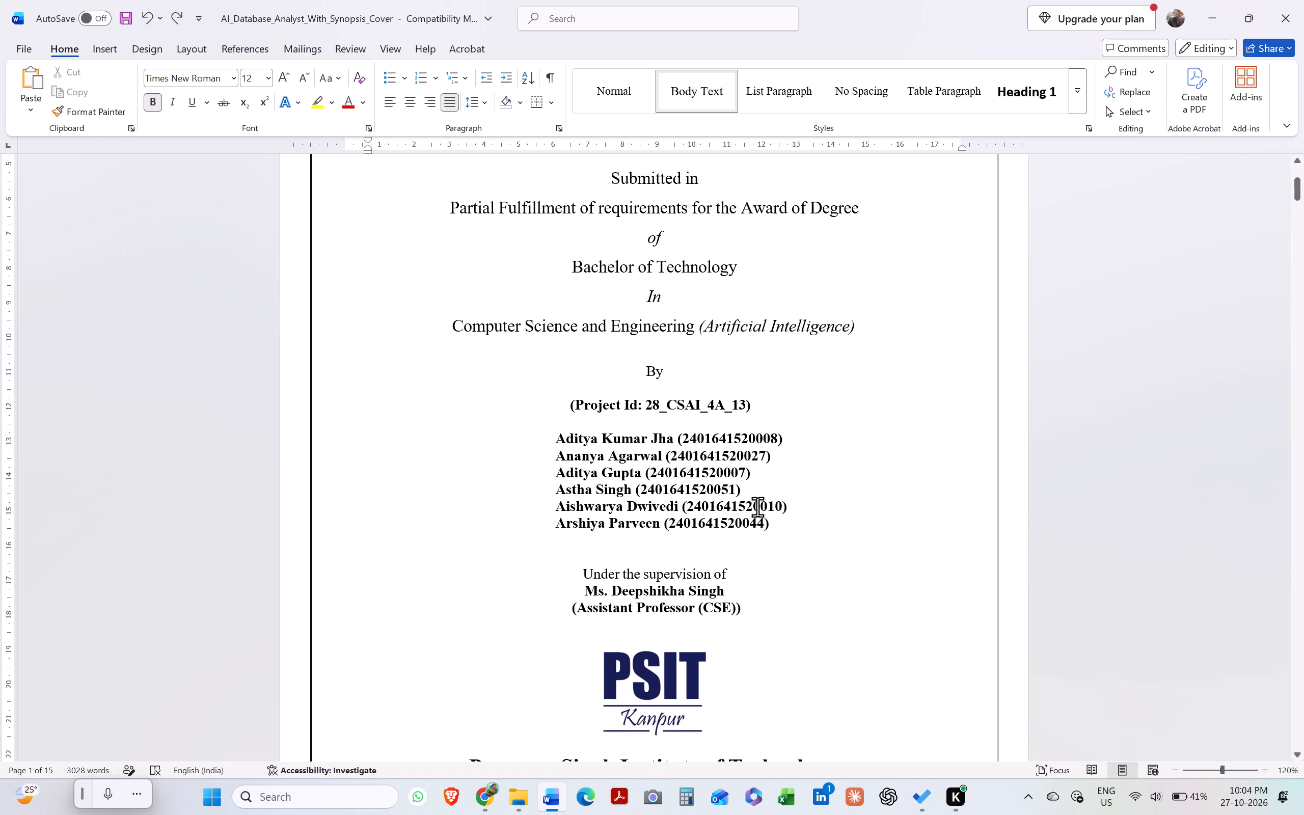
Justify the block of six student lines beneath the project ID.
left_click_drag(777, 522, 544, 452)
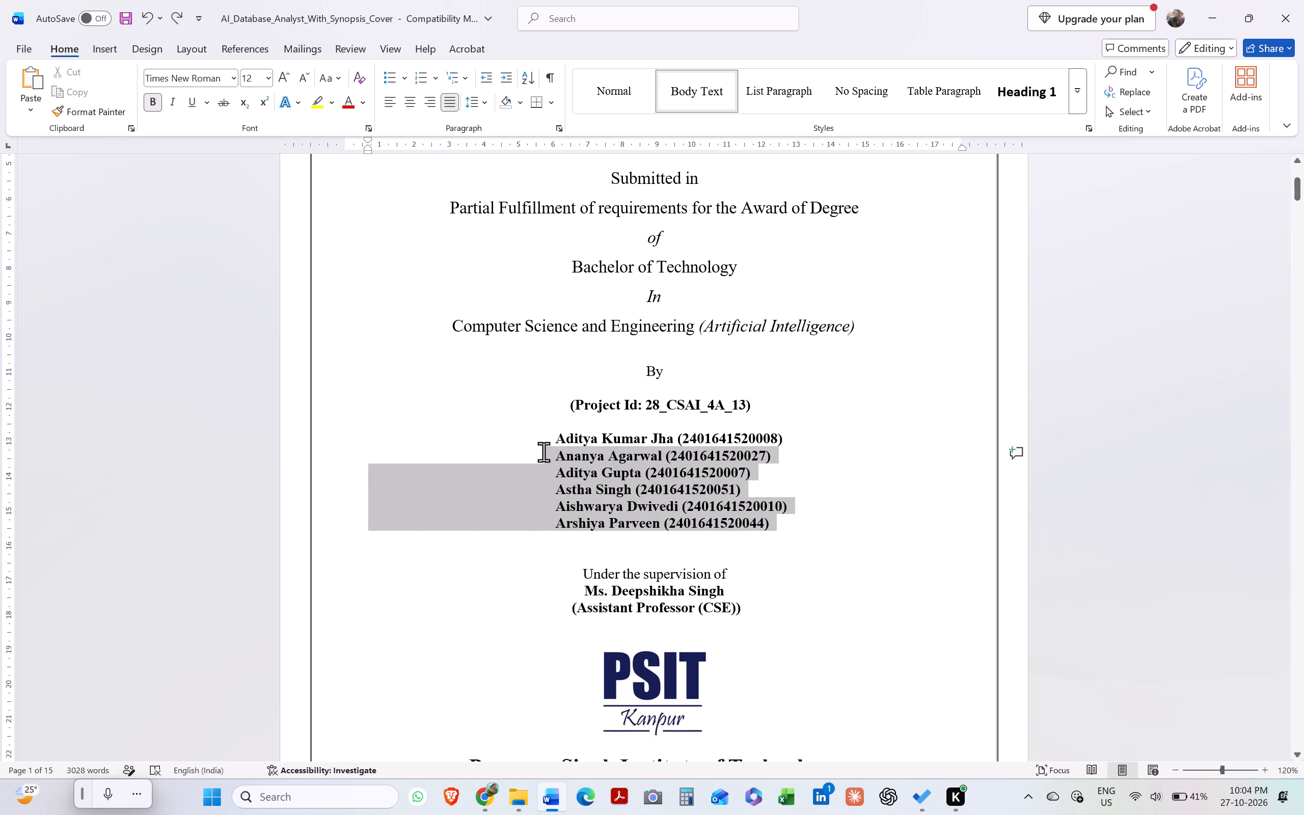
left_click_drag(544, 452, 554, 445)
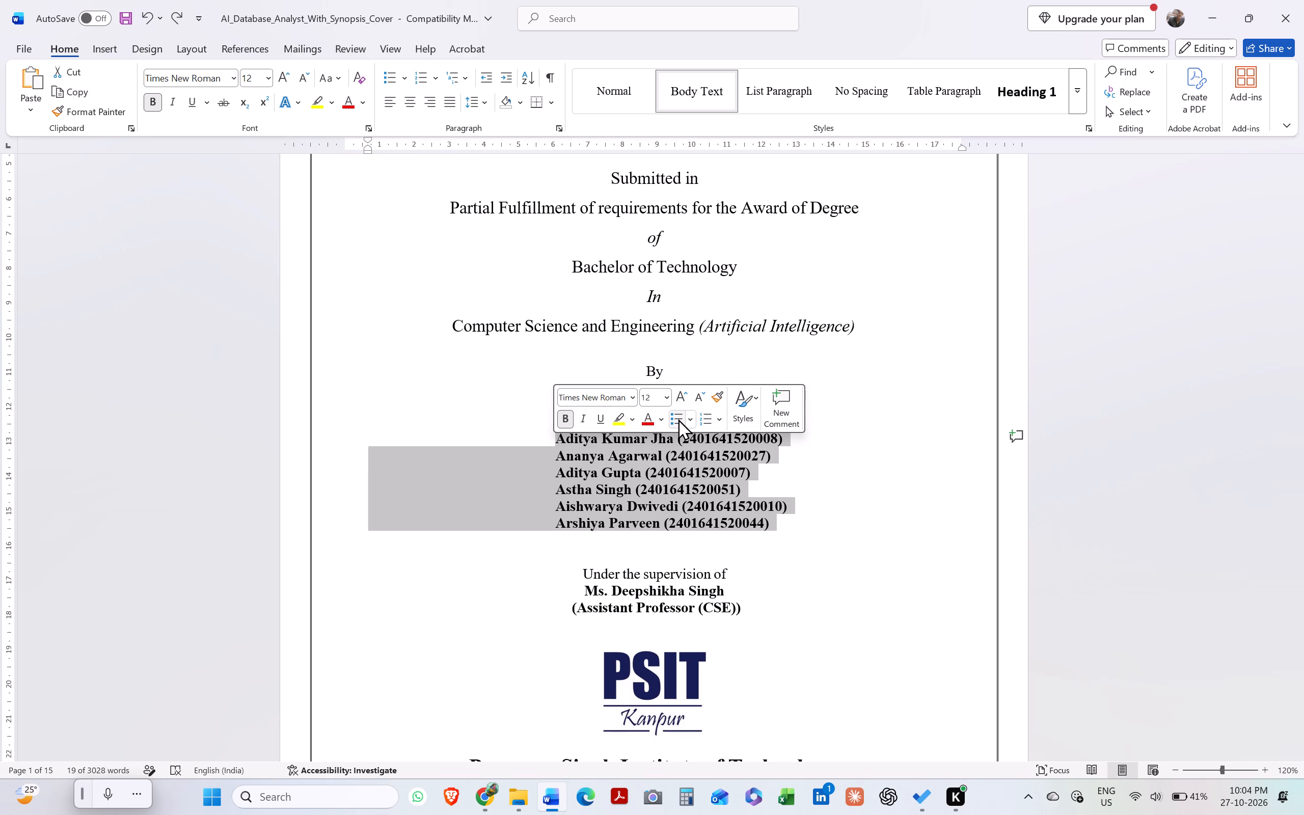
left_click(458, 104)
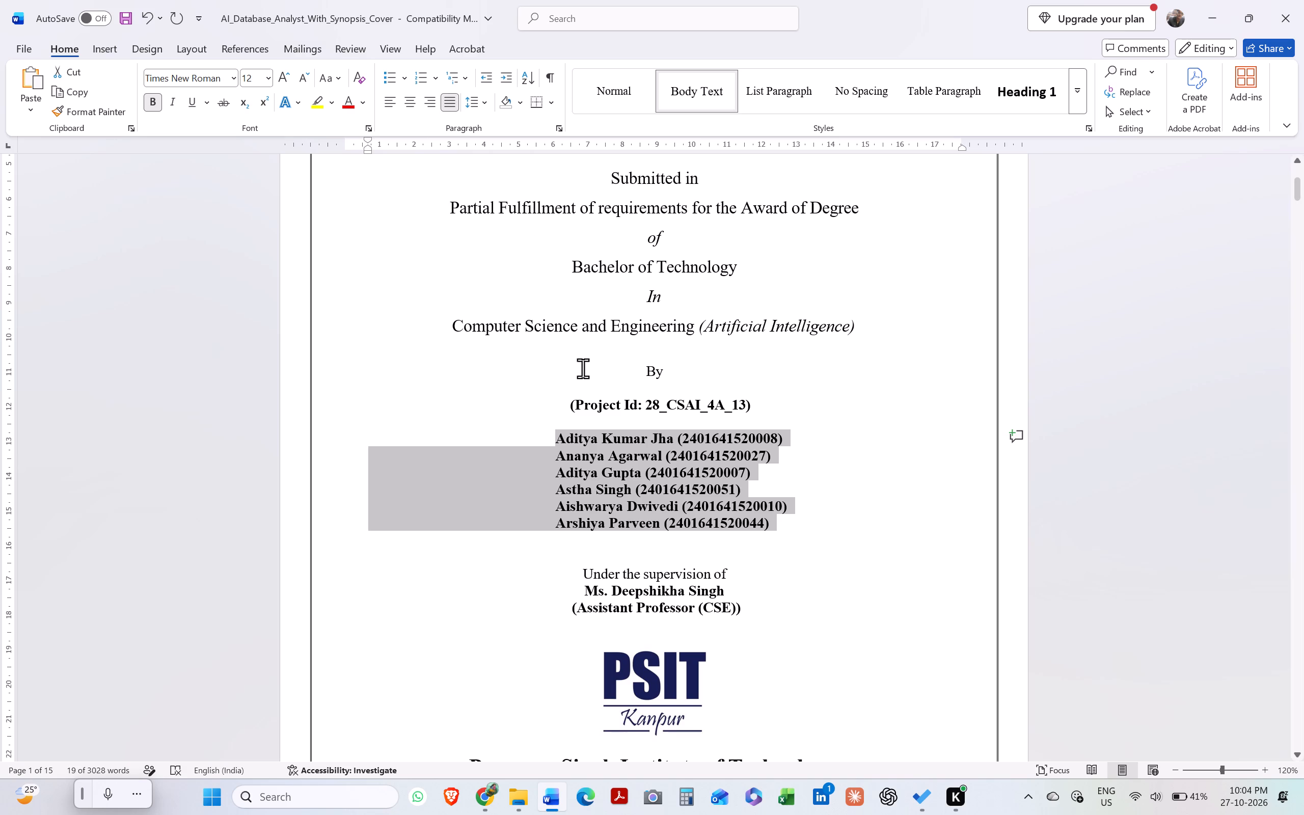
left_click(583, 368)
Review the cover page layout beside the Introduction, and look through the rest of the document to the final references page.
scroll(597, 355, "down", 2, "ctrl")
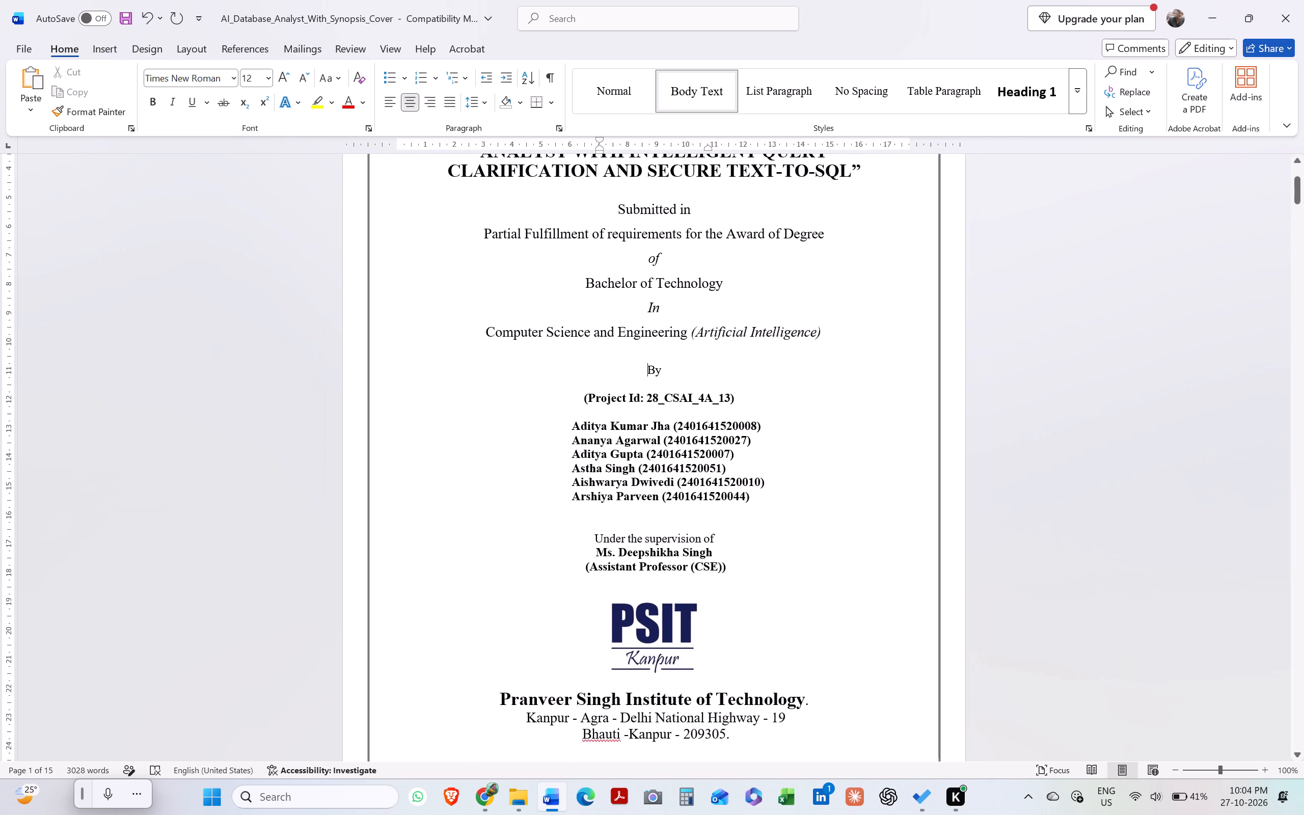
scroll(597, 355, "down", 1, "ctrl")
scroll(597, 355, "up", 7)
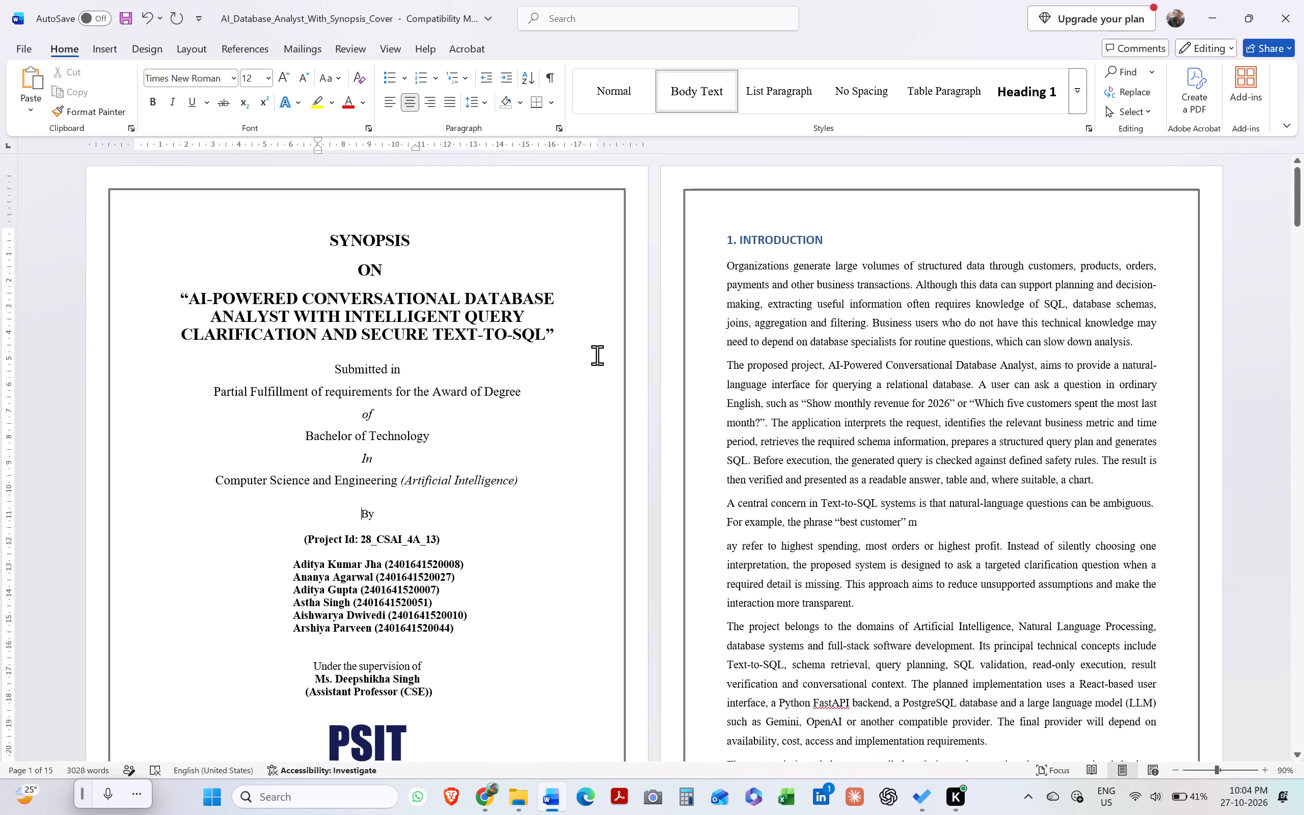
scroll(597, 355, "up", 1)
scroll(490, 510, "down", 2)
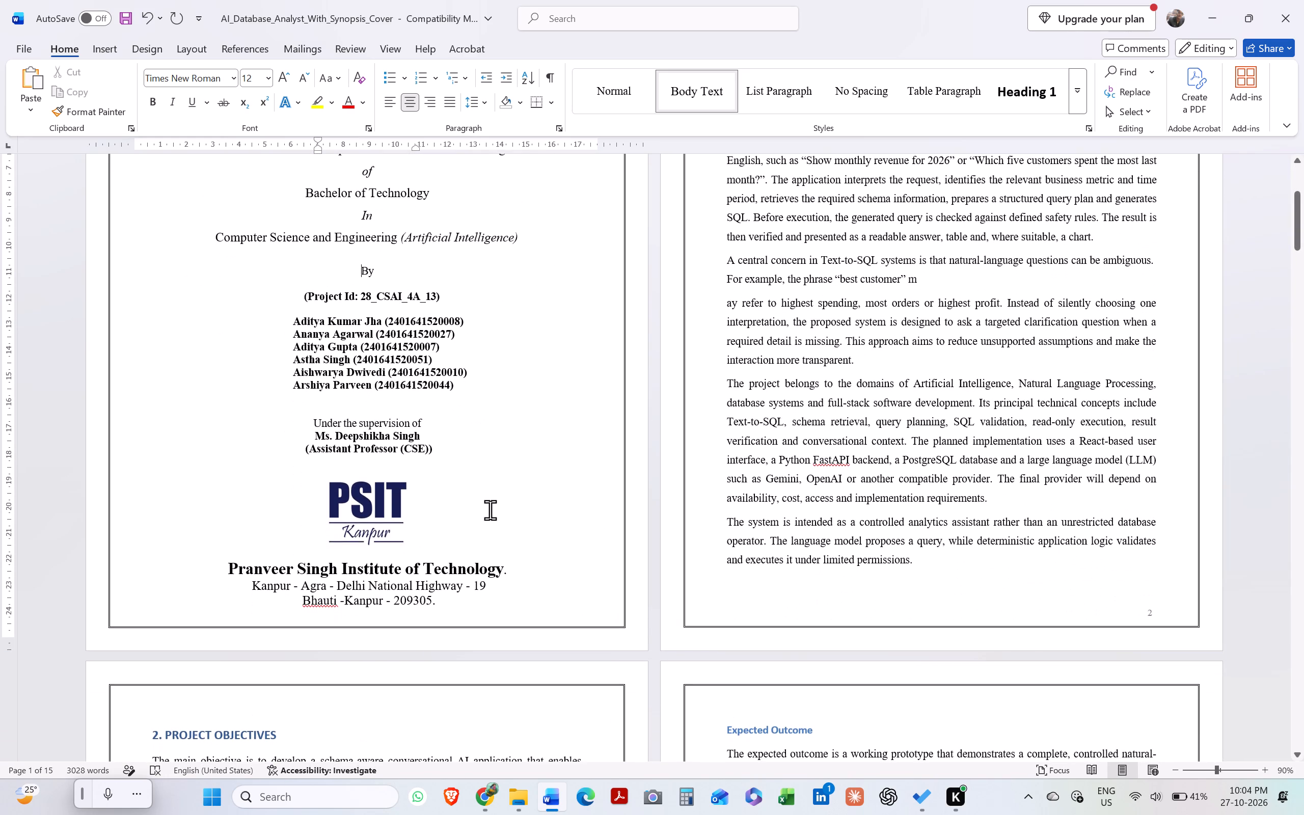
scroll(490, 510, "down", 18)
scroll(490, 510, "down", 7)
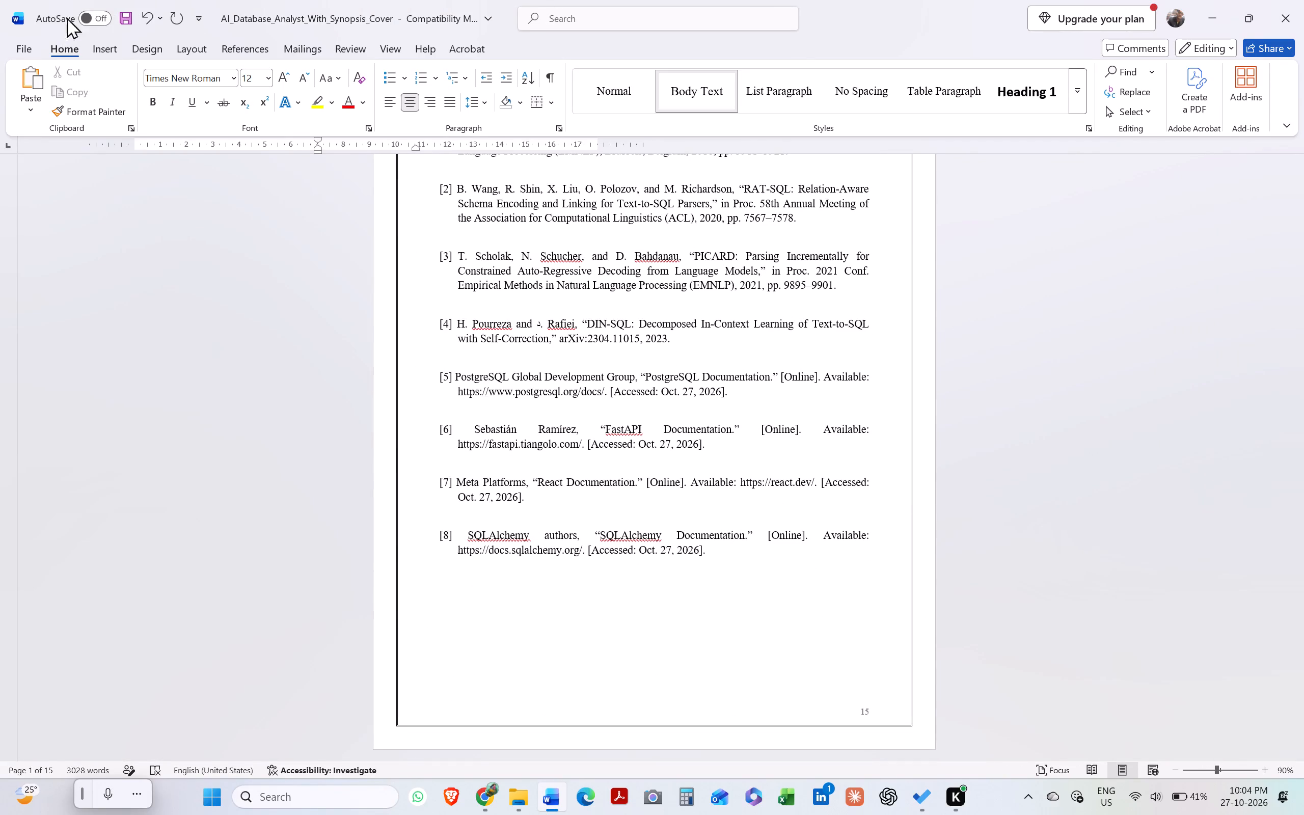
Turn on AutoSave for the synopsis document.
left_click(83, 15)
left_click(591, 311)
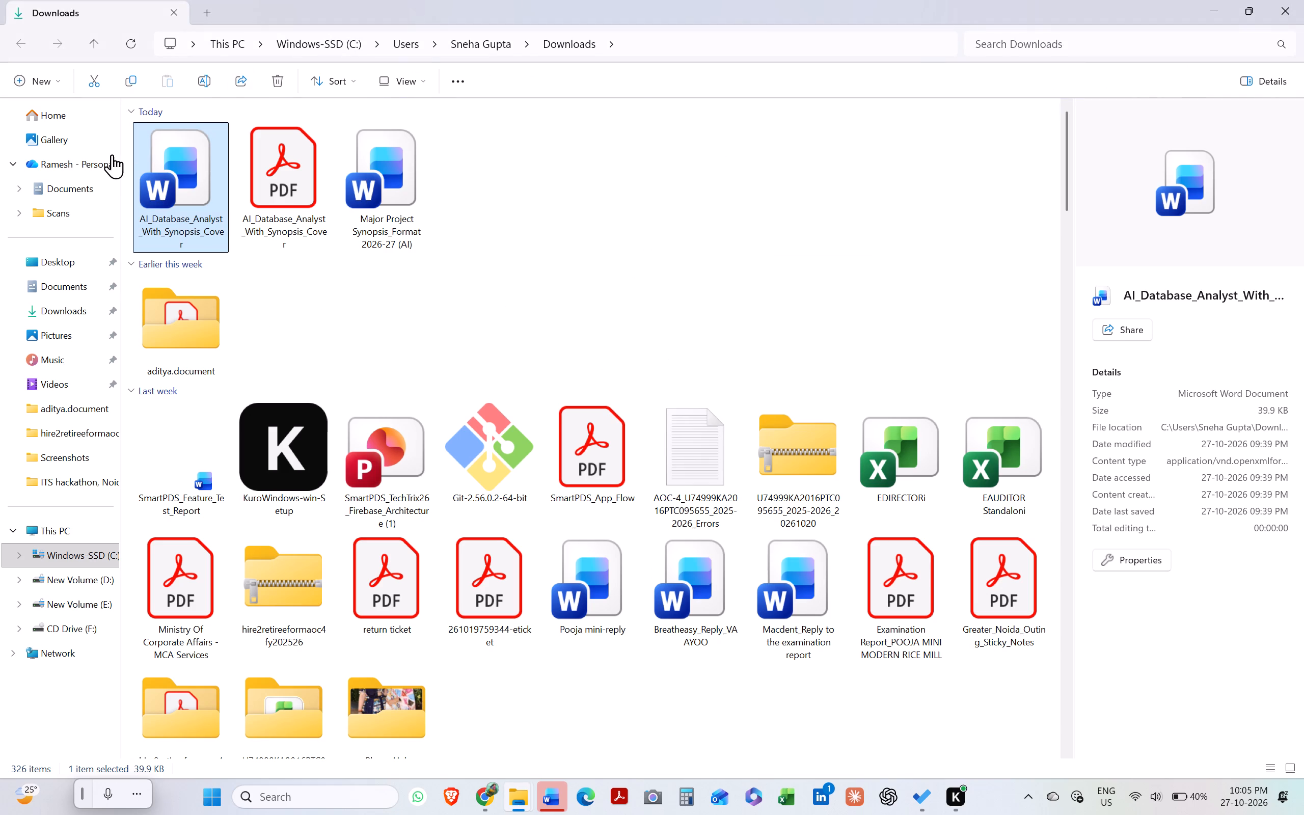
In the personal OneDrive's Documents folder, delete the older AI_Database_Analyst_Synopsis_Updated(1) document.
left_click(79, 162)
left_click(206, 138)
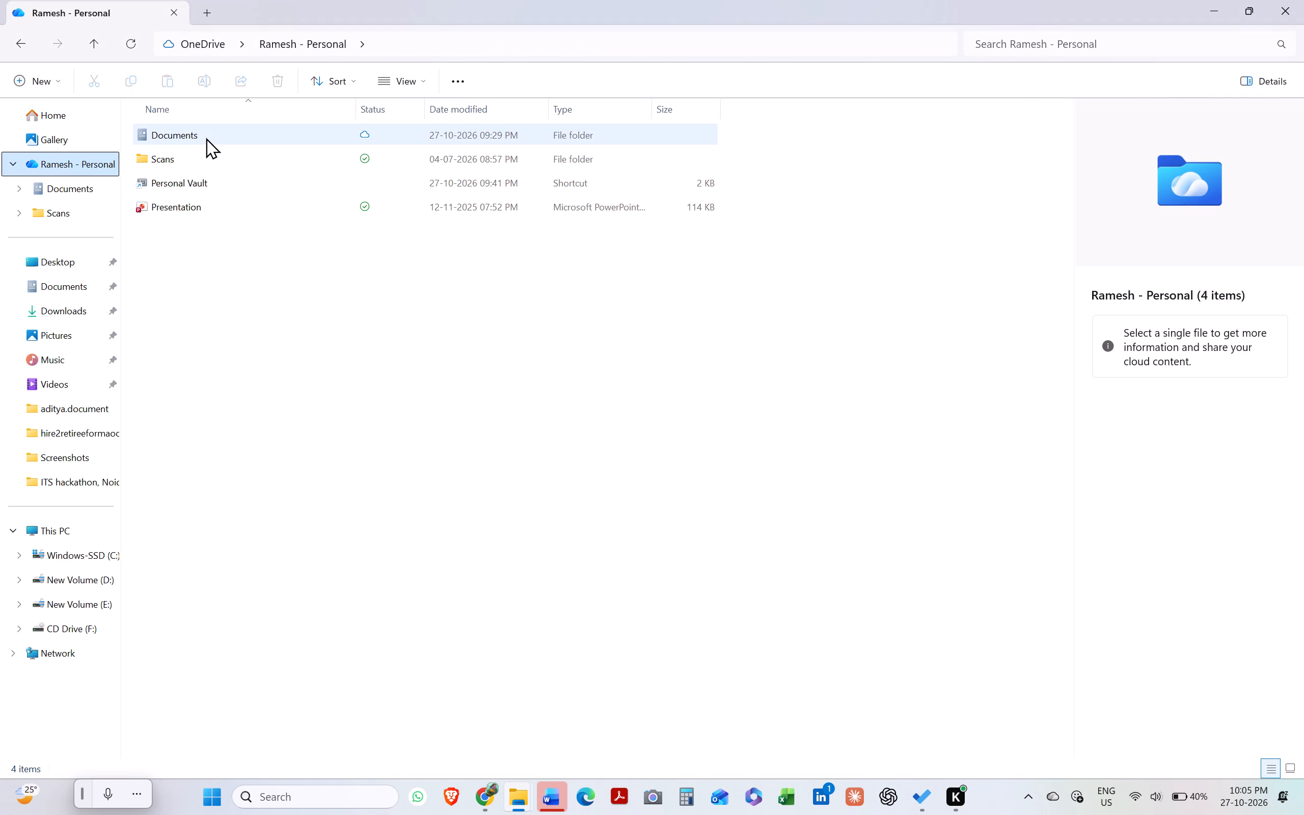
double_click(206, 138)
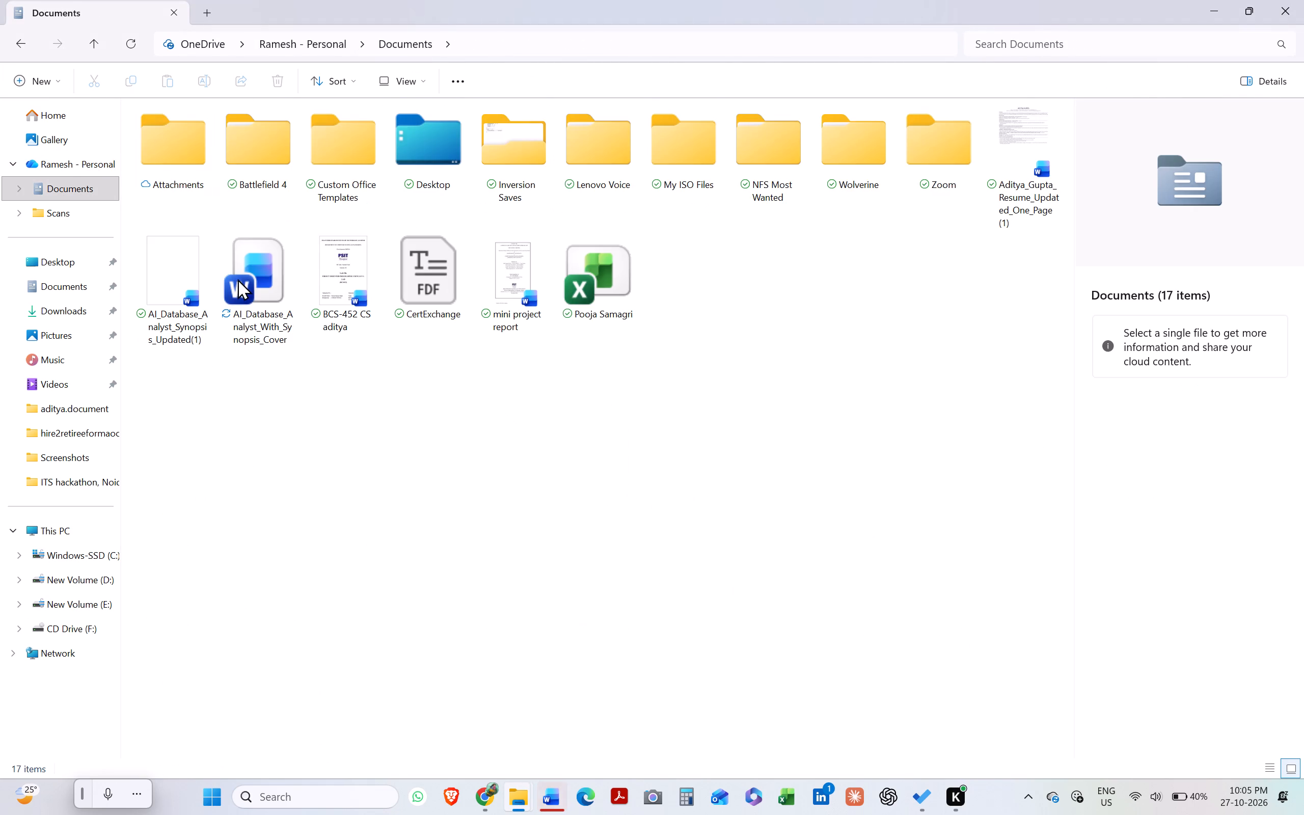
left_click(297, 515)
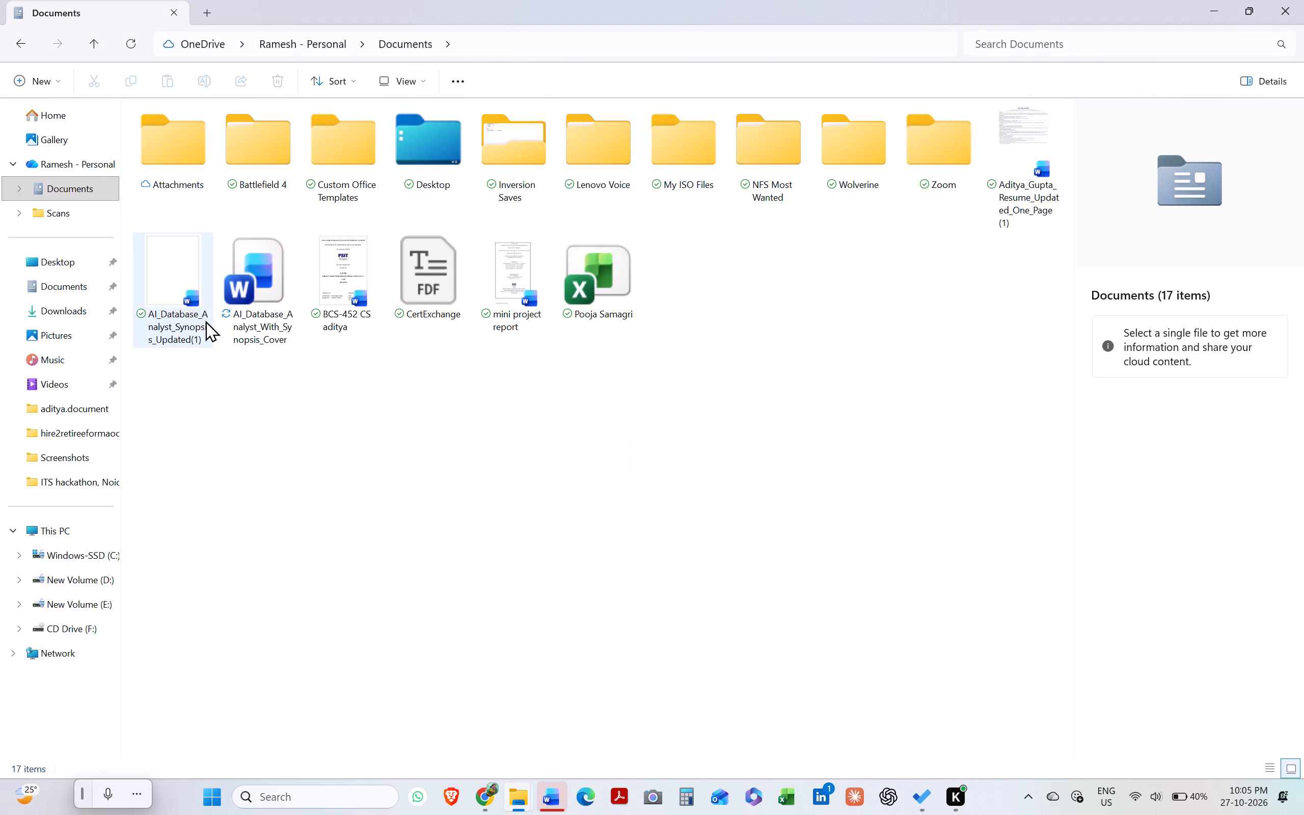
left_click(205, 320)
key("Delete")
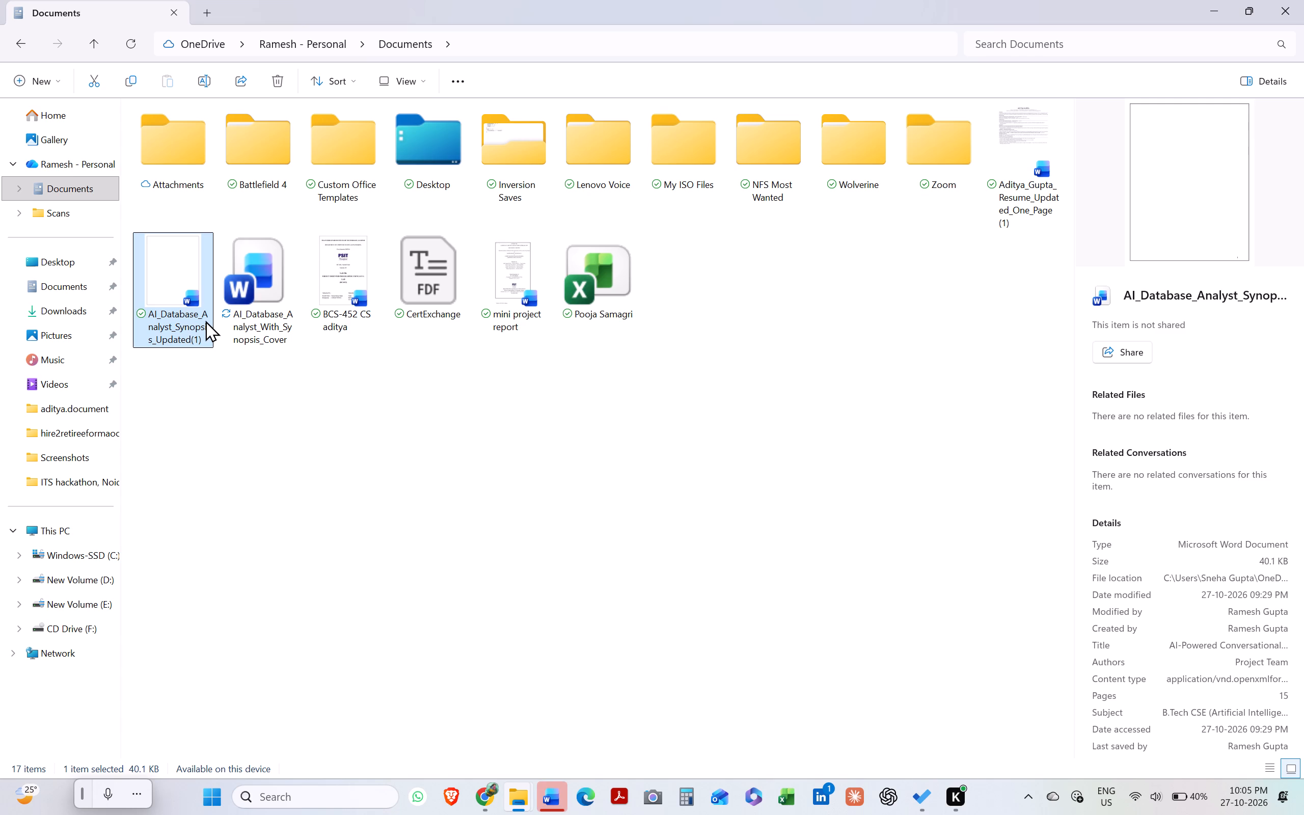
left_click(425, 431)
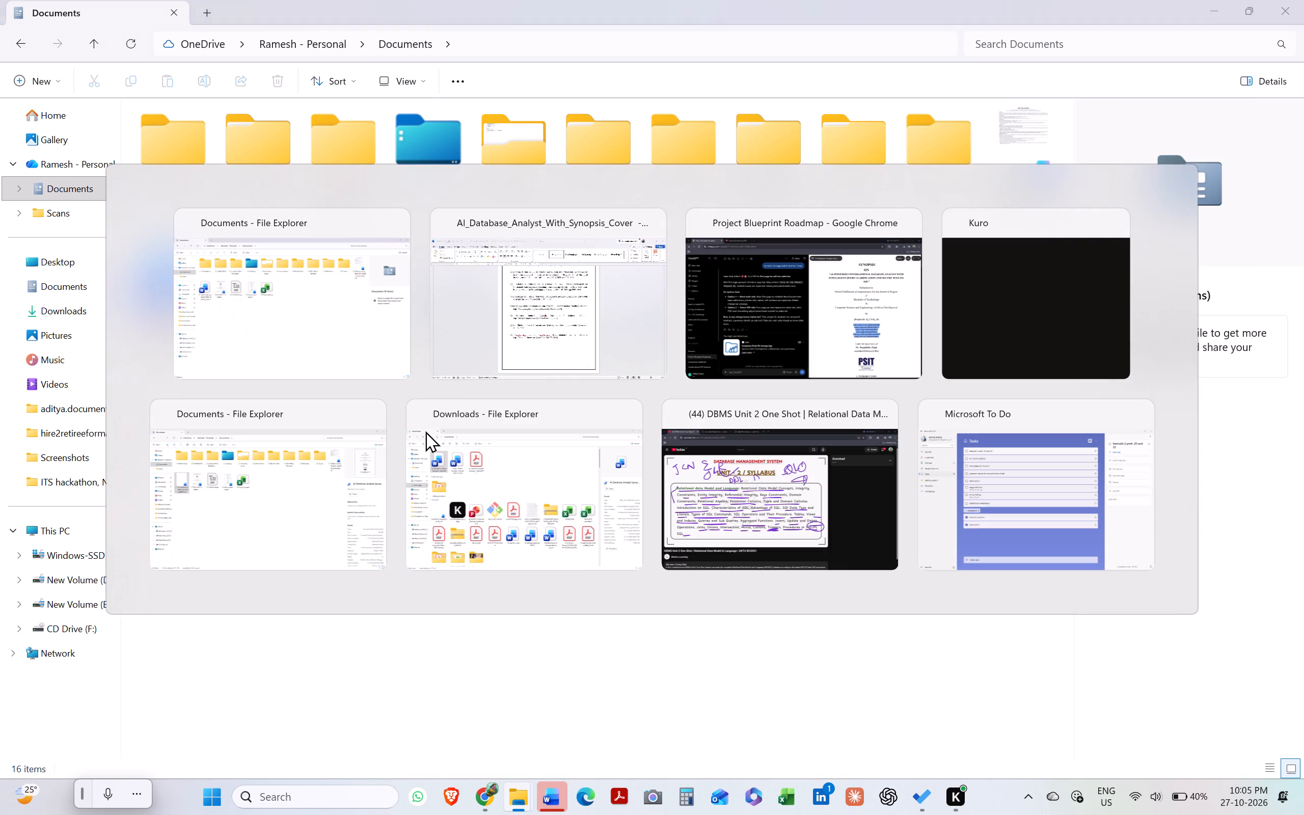
Return to the AI_Database_Analyst_With_Synopsis_Cover document in Word, check back up to its cover page, and close it.
scroll(586, 372, "up", 5)
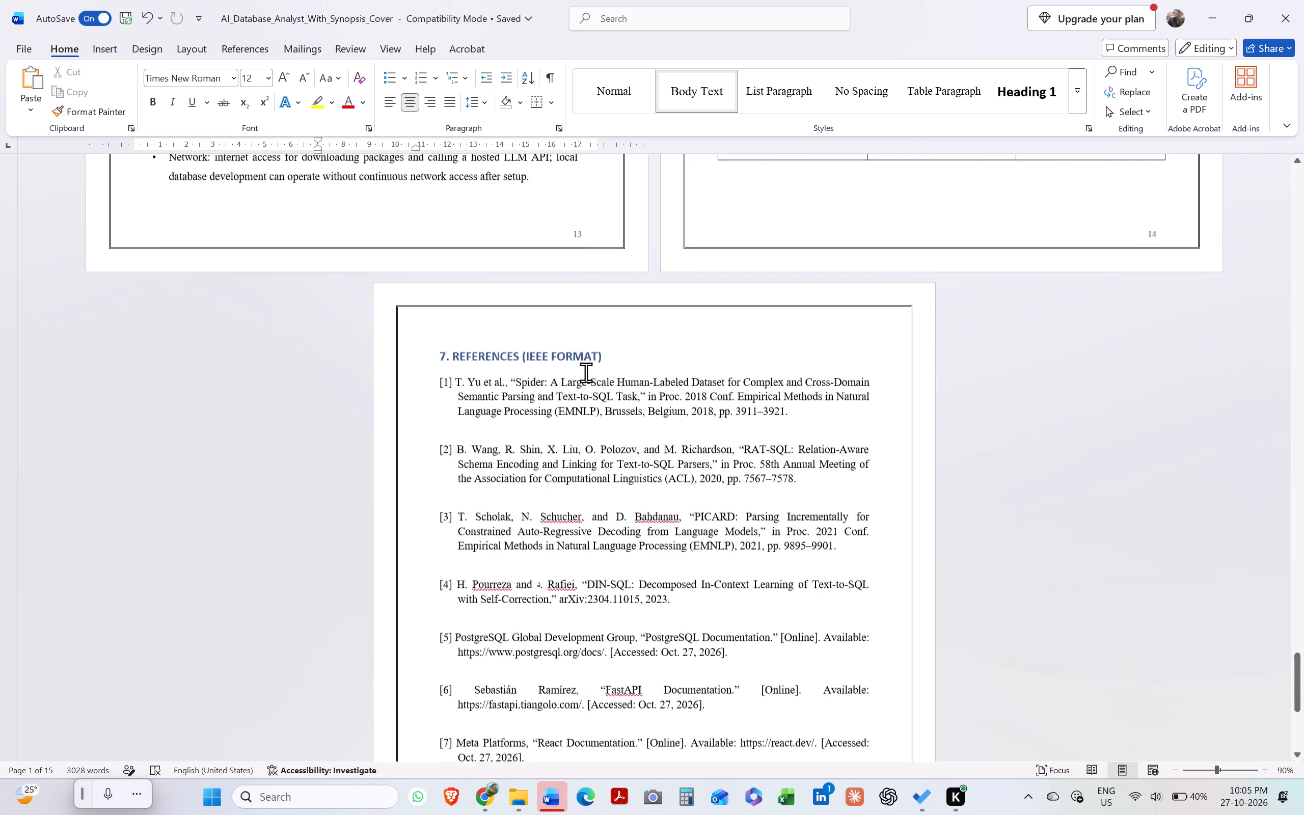
scroll(586, 372, "up", 11)
scroll(931, 485, "up", 7)
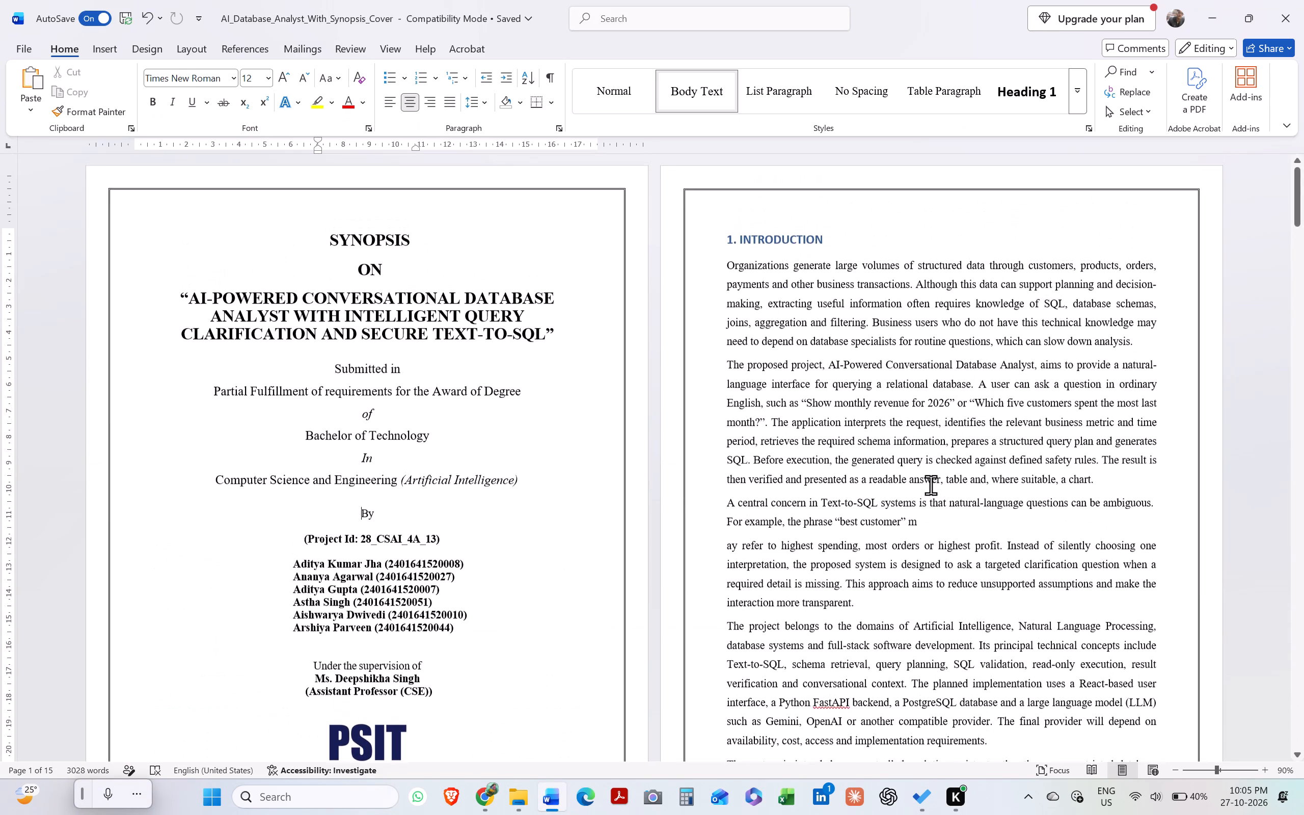
left_click(1303, 0)
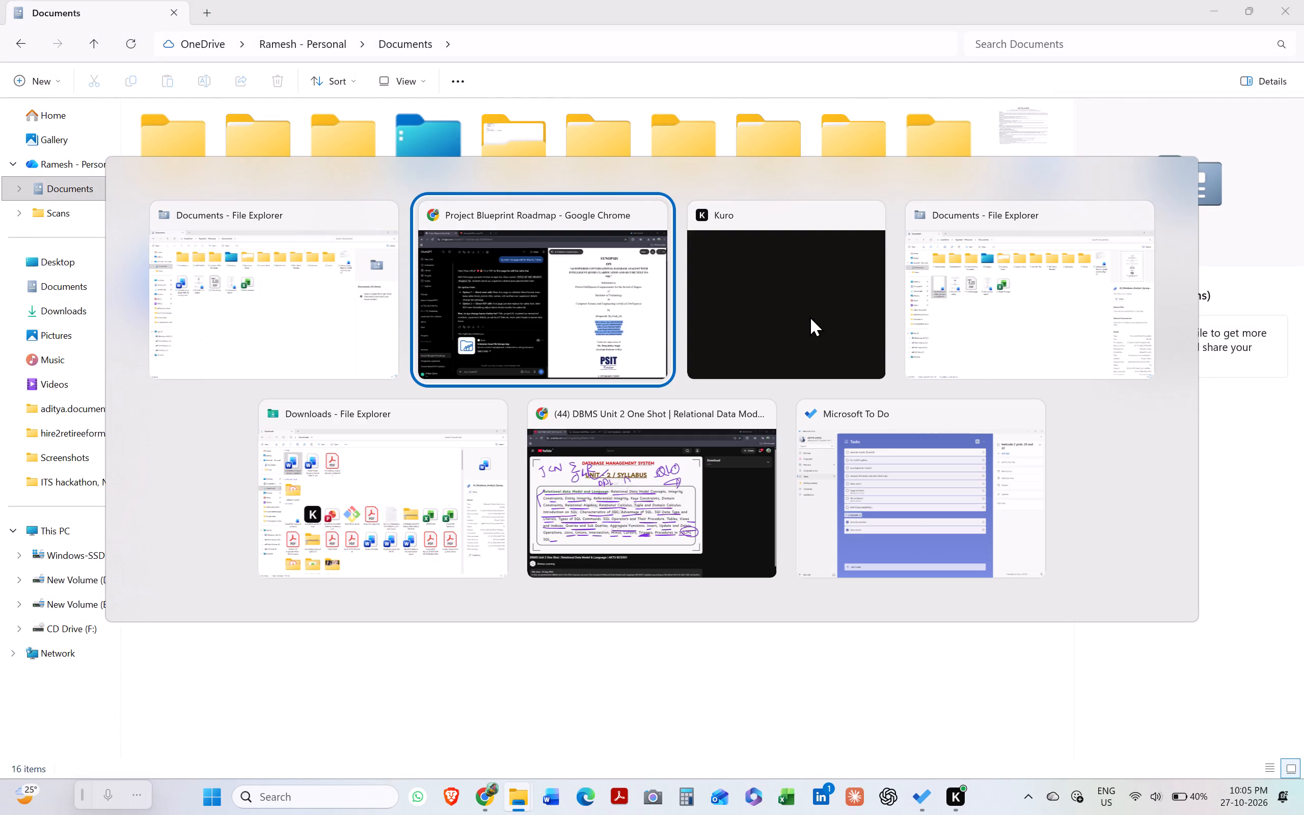
Switch to the Project Blueprint Roadmap chat in Chrome.
left_click(585, 469)
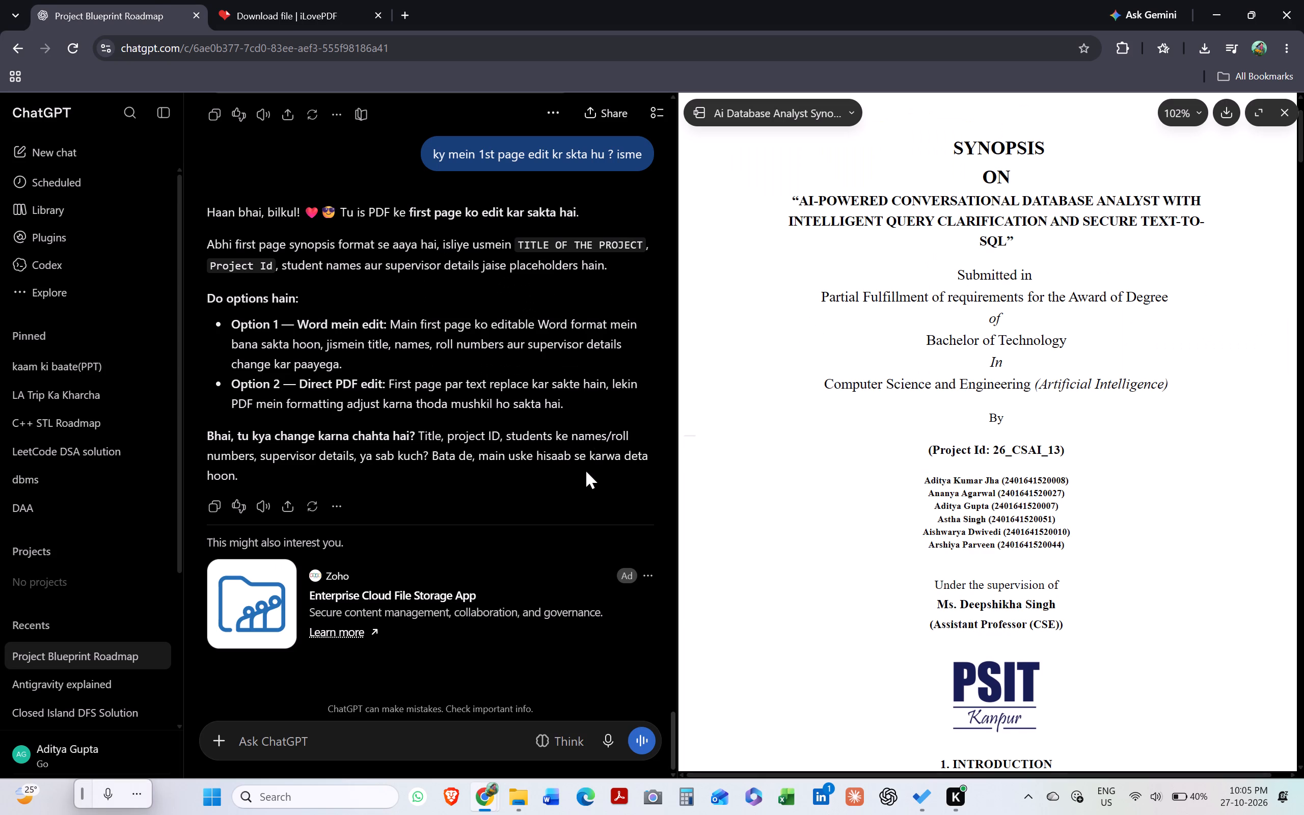